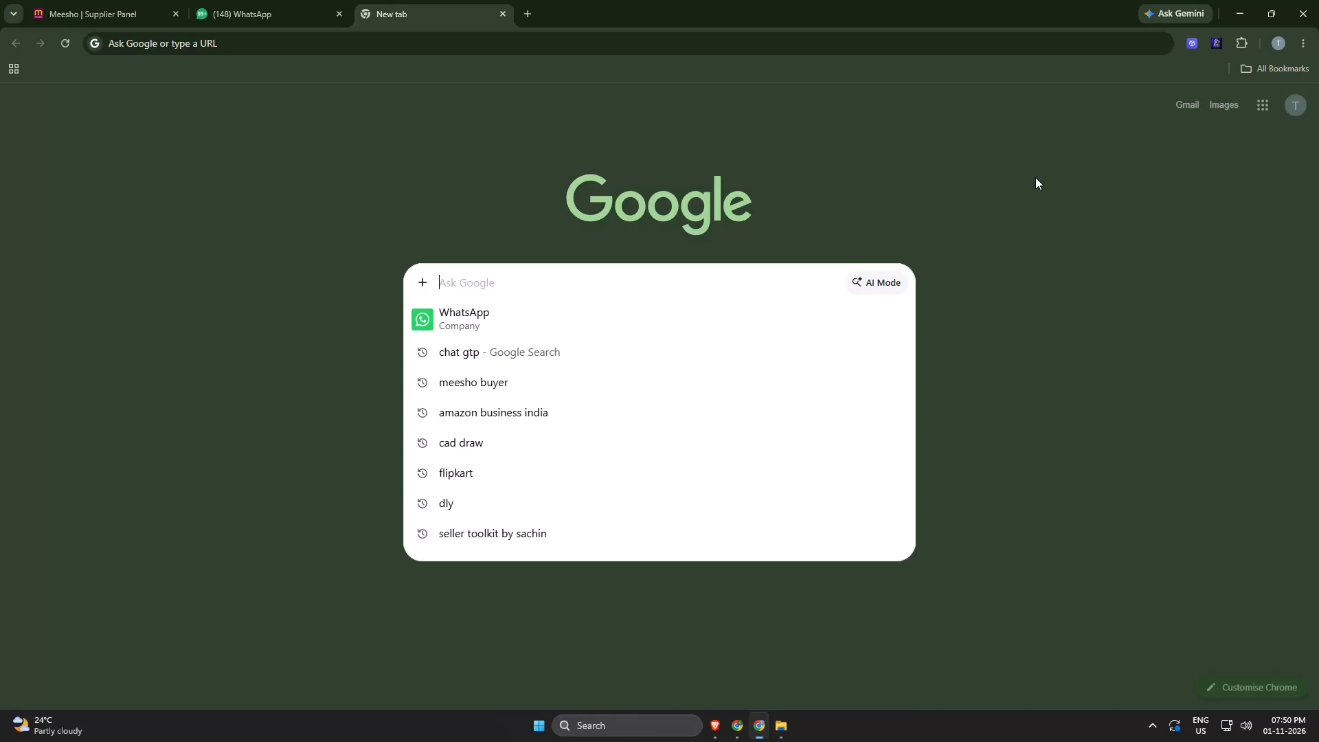
Open the Google Sheets home page from the Google apps collection.
click(1286, 104)
click(1257, 103)
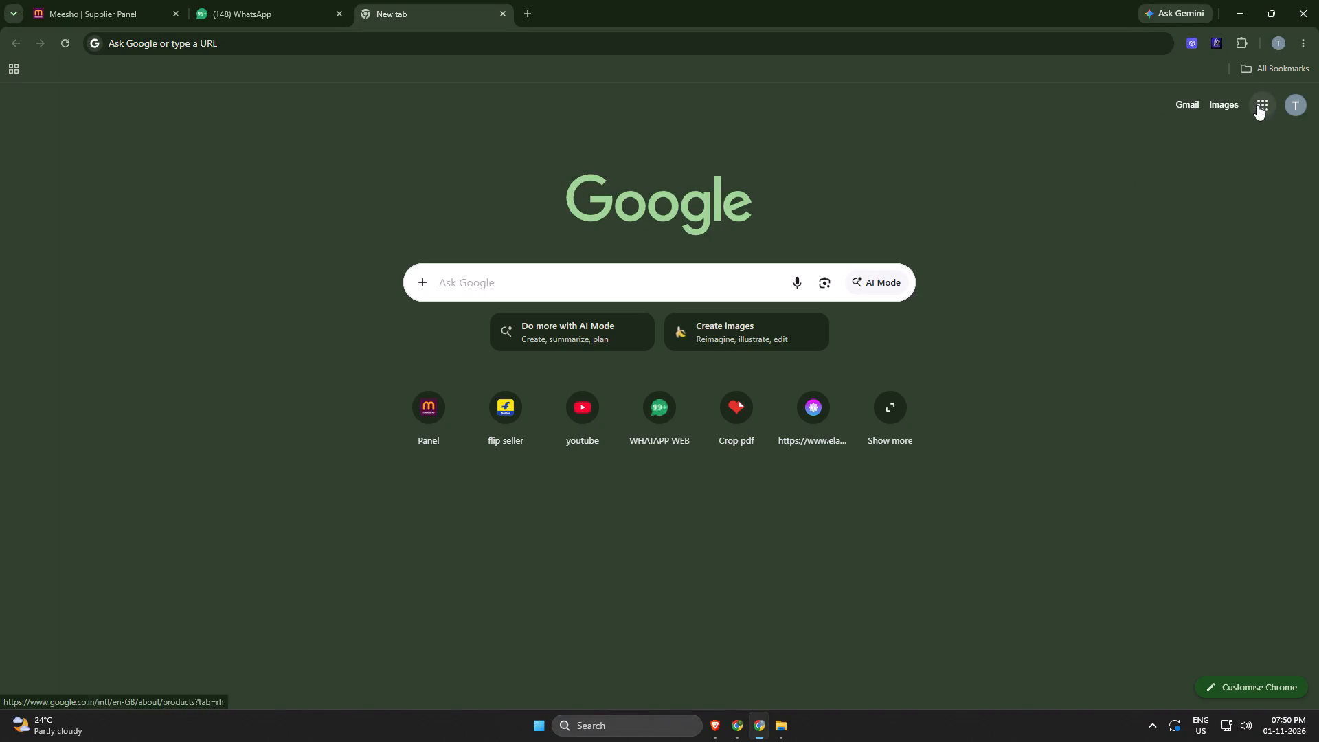
scroll(1197, 393, down, 2)
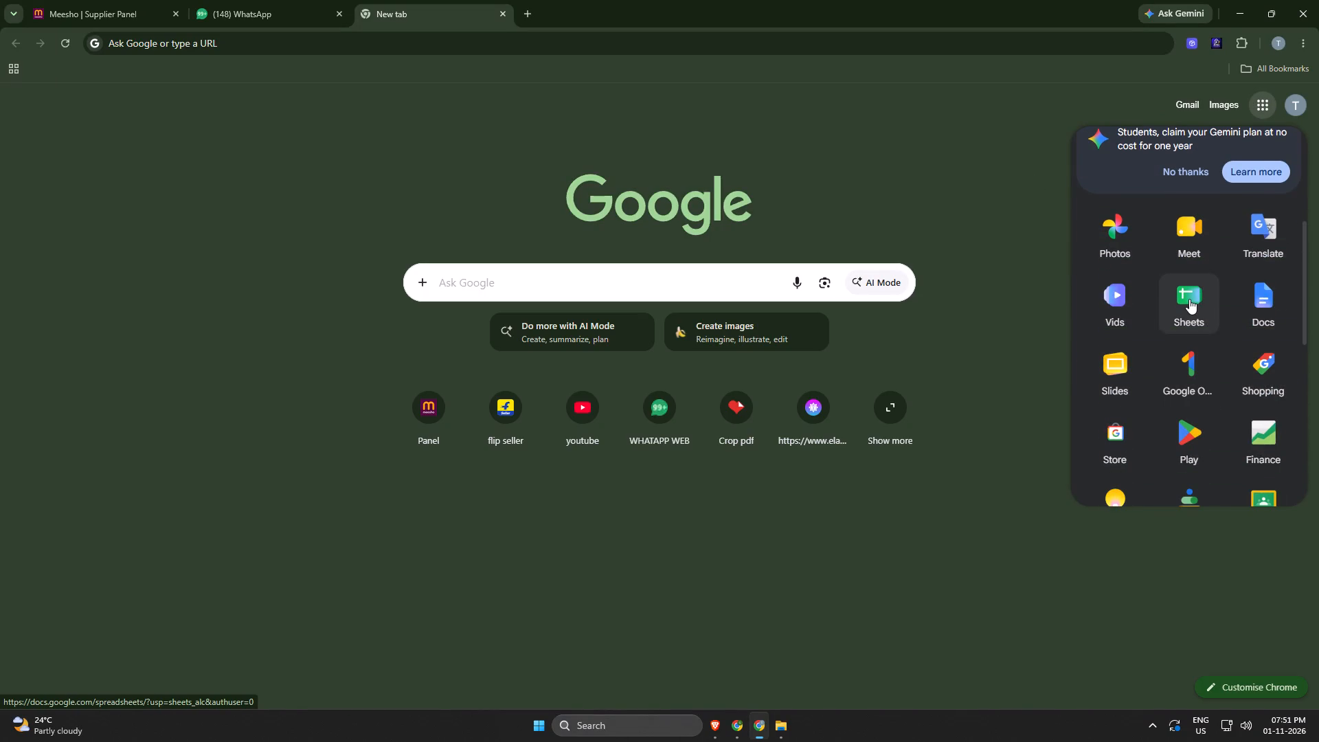
click(1189, 299)
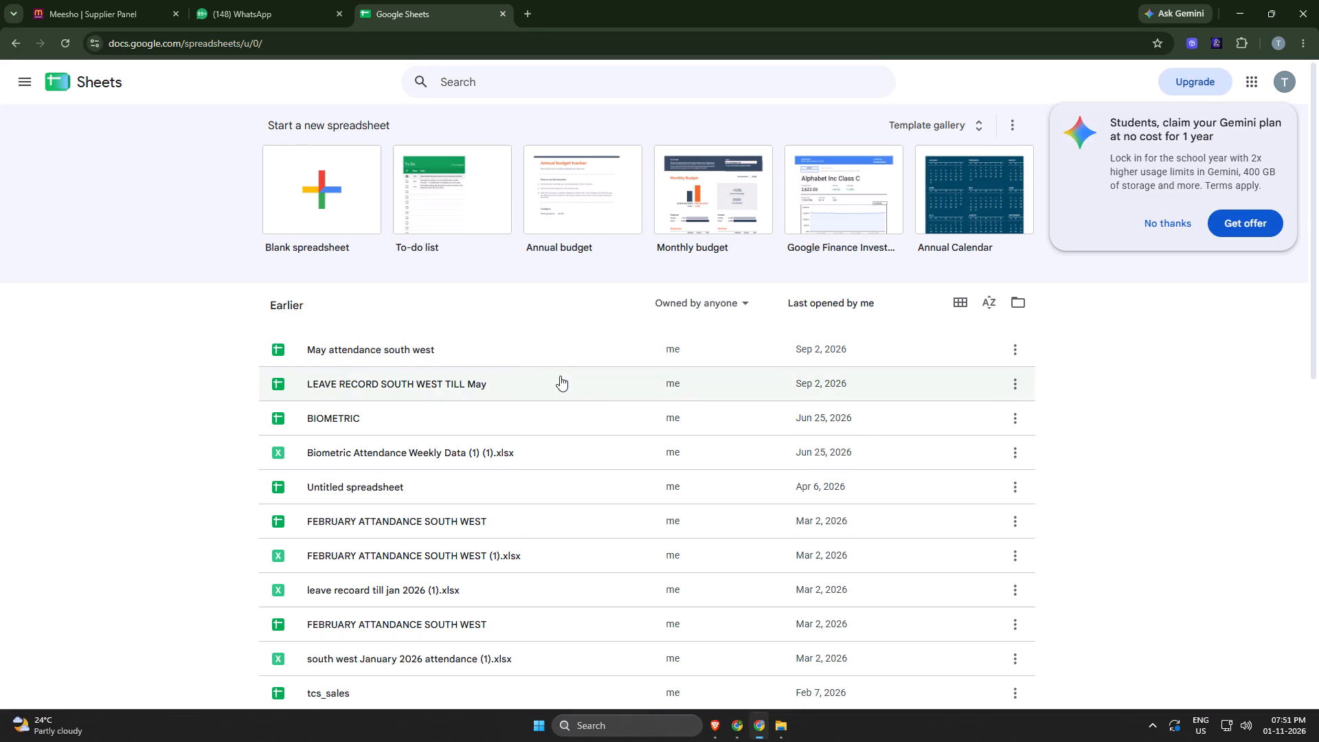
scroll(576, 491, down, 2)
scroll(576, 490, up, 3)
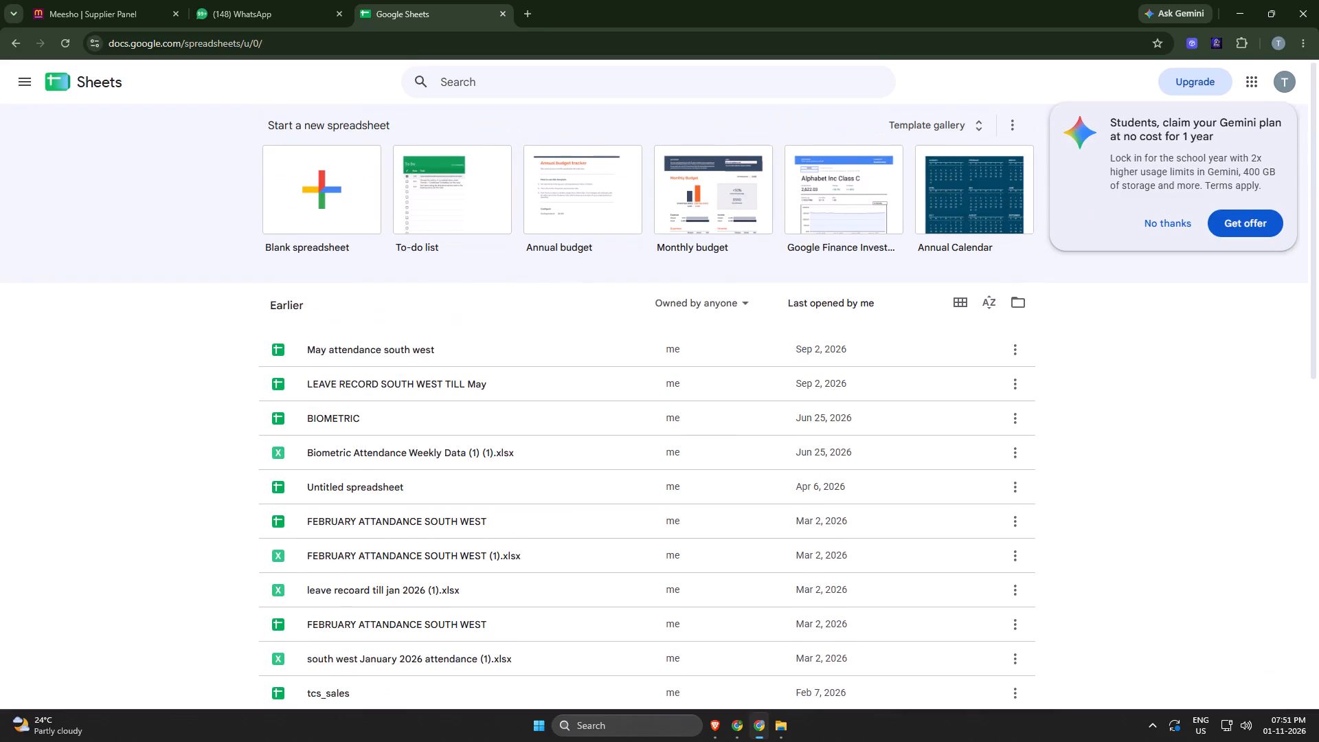
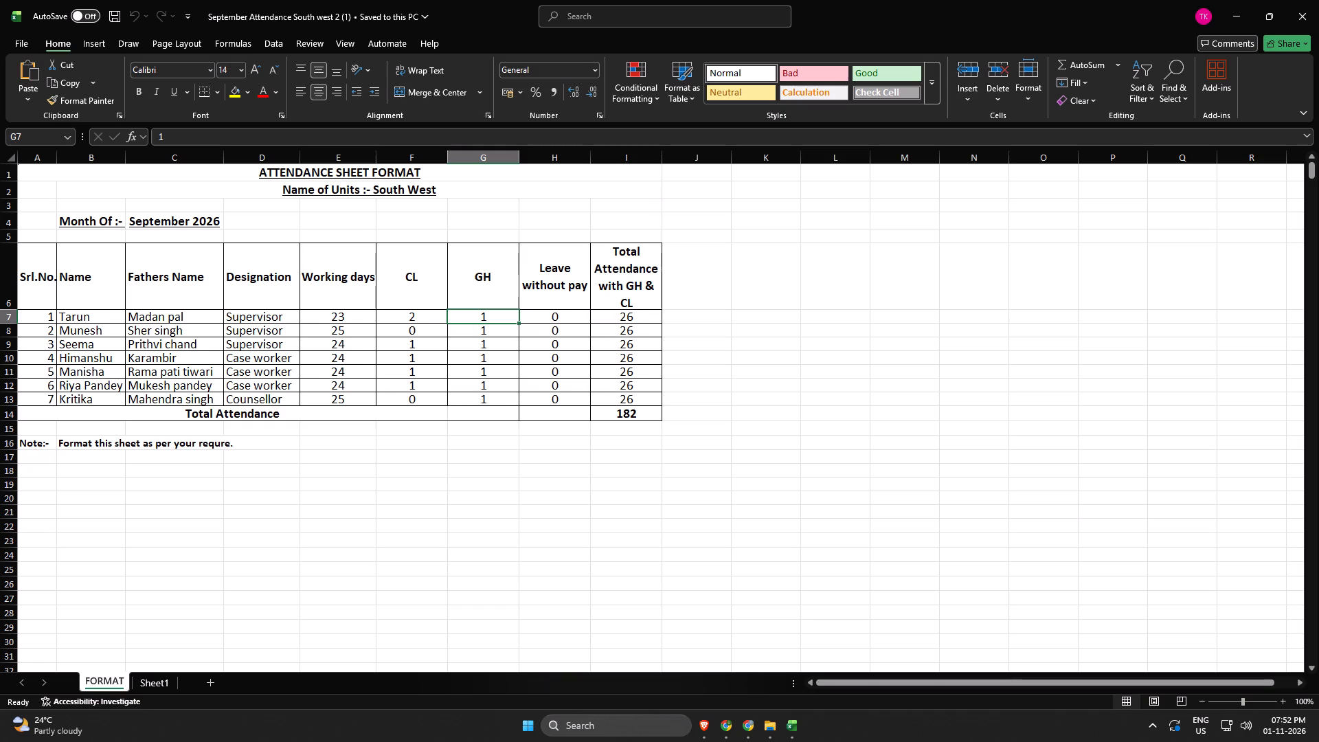
In the attendance sheet's serial no. 1 row (row 7), set GH to 3 and CL to 1.
key(3)
key(Left)
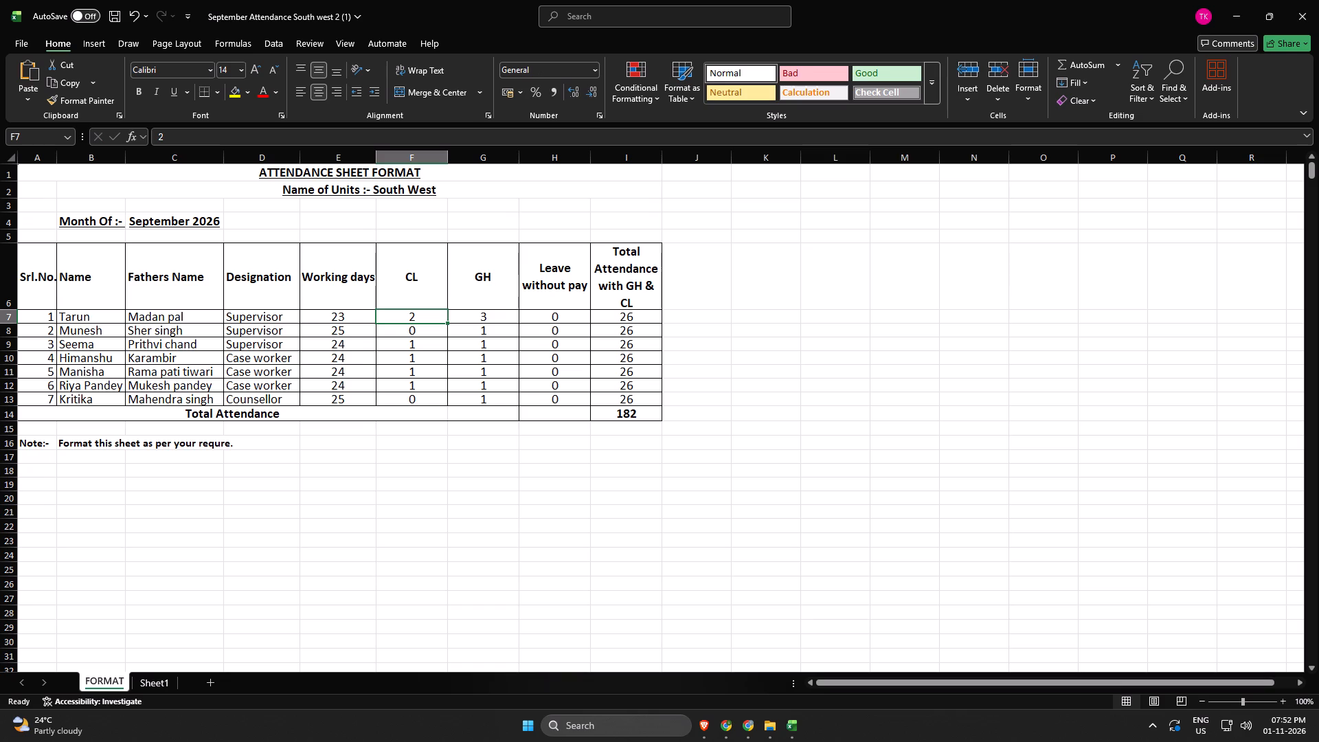
key(1)
key(Right)
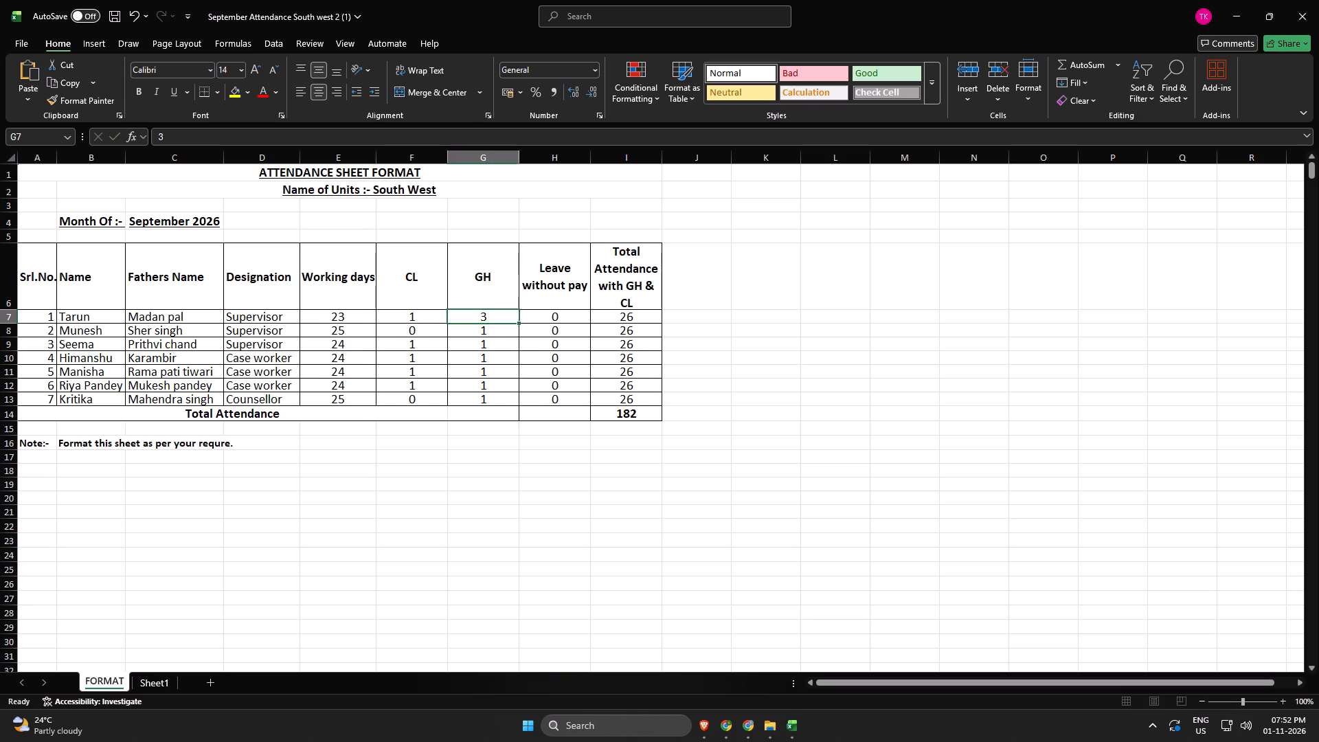
Set the total attendance with GH & CL to 27 for serial no. 1 in row 7.
key(Left)
key(Left)
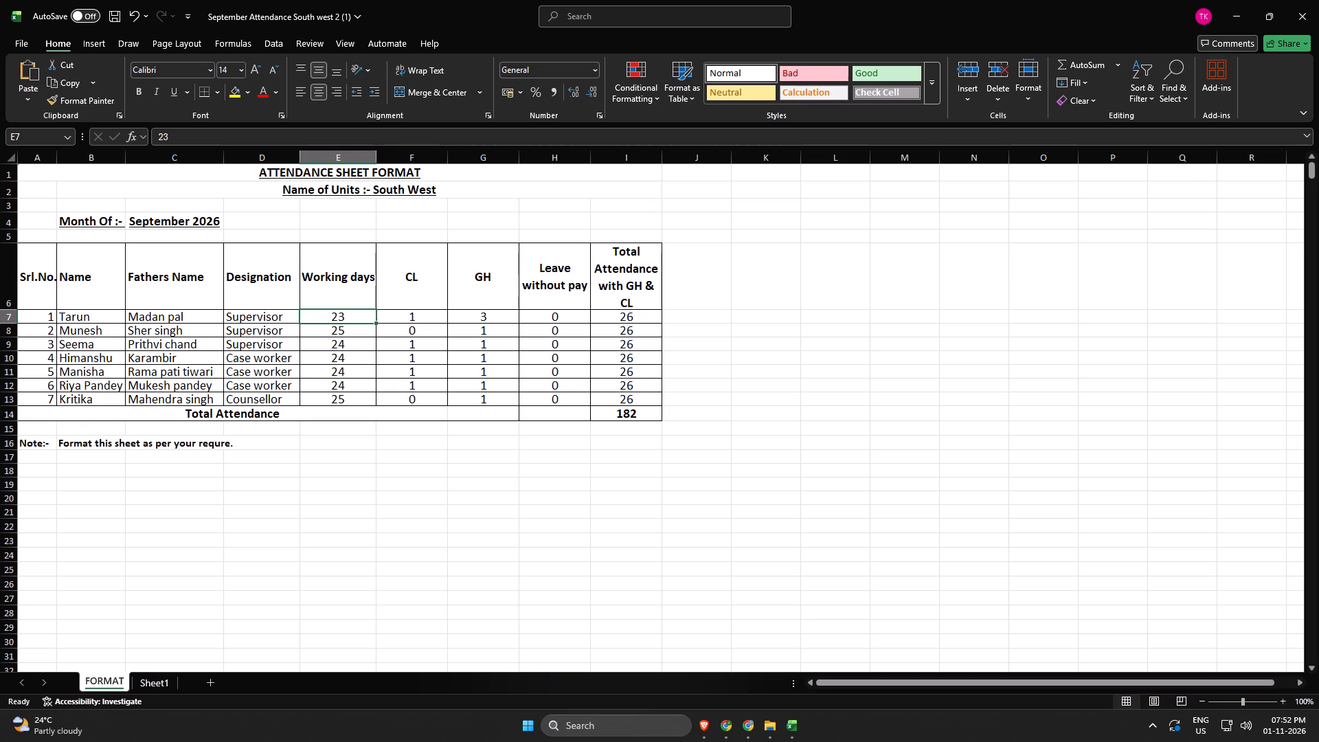
key(Right)
key(Right)
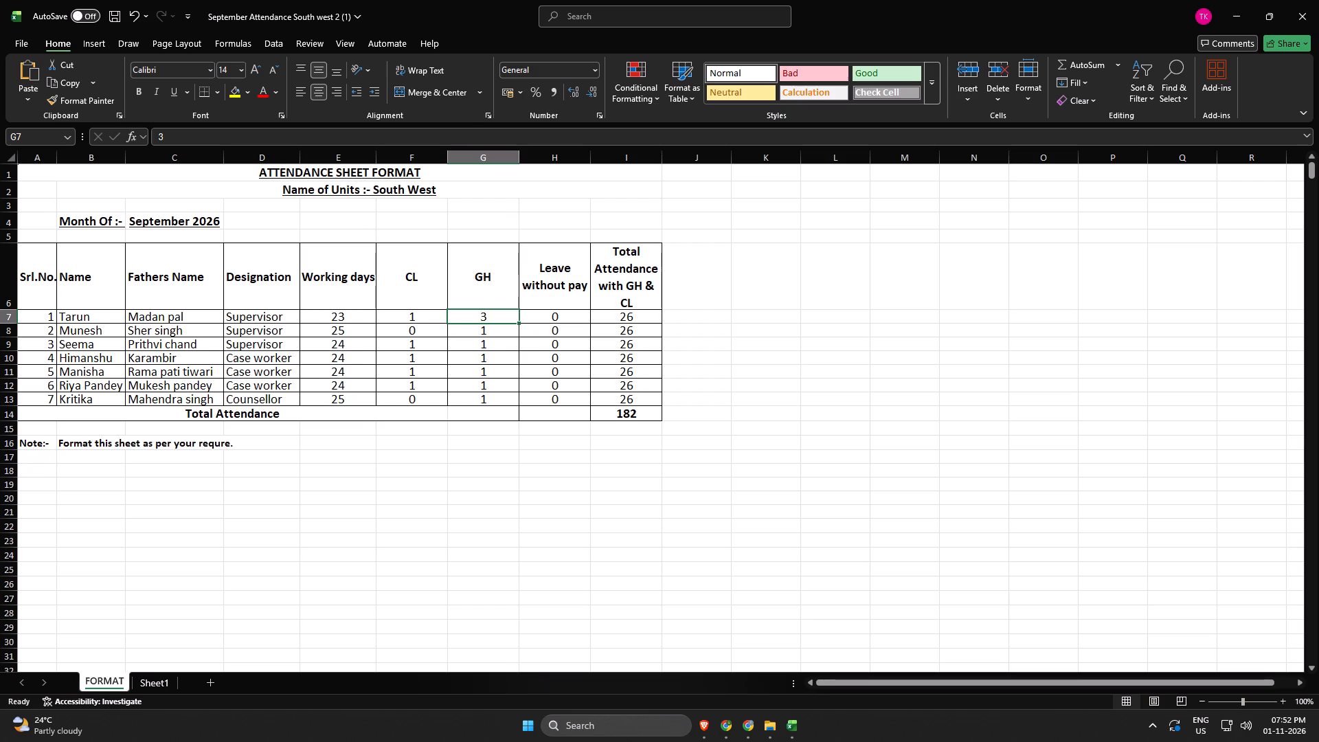
key(Left)
key(Right)
key(Right)
key(Right)
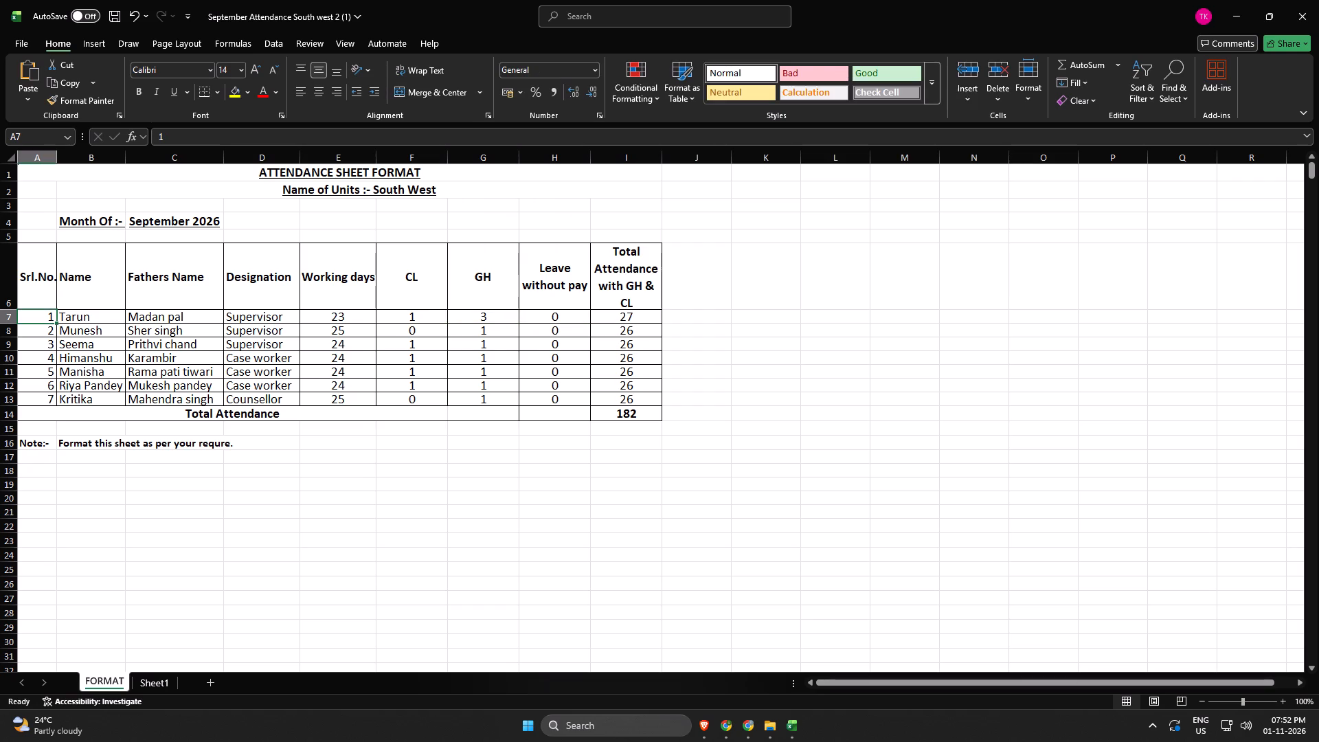
click(638, 315)
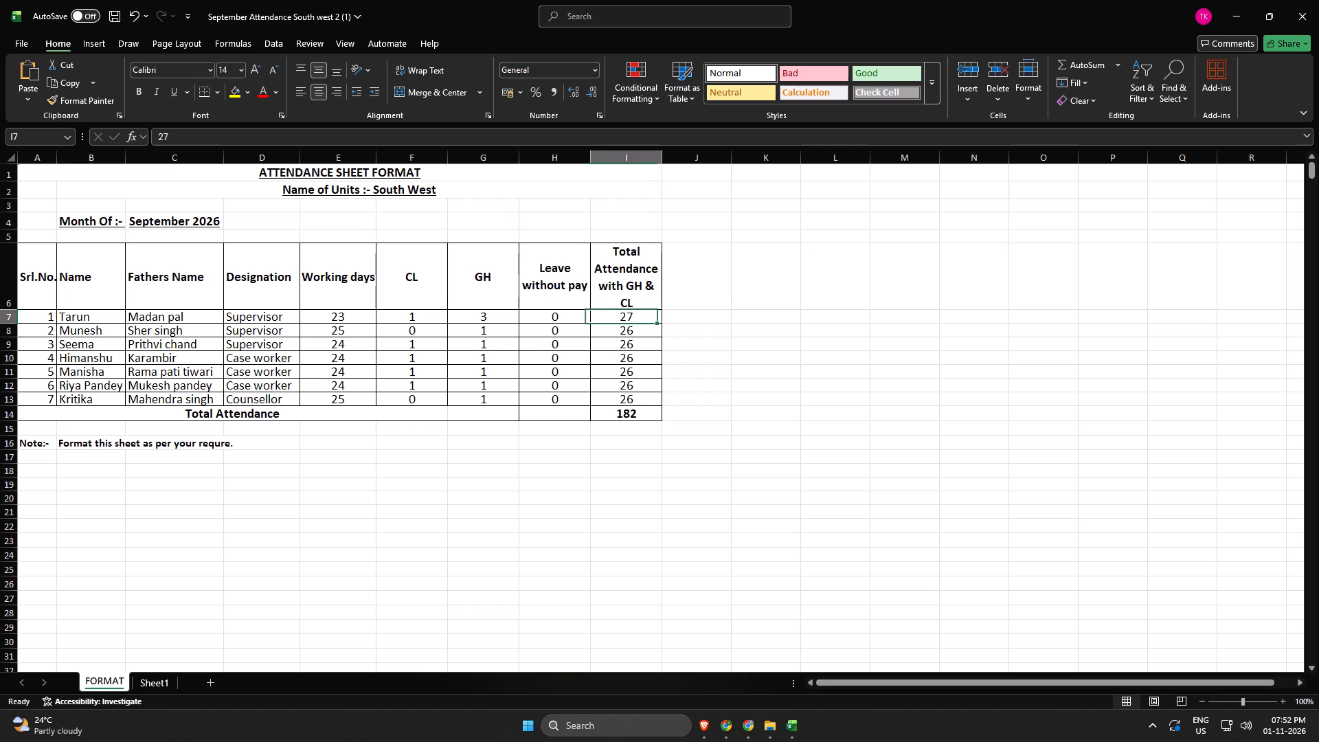
Set GH to 2 for serial no. 2, the second supervisor, in row 8.
click(636, 335)
click(337, 334)
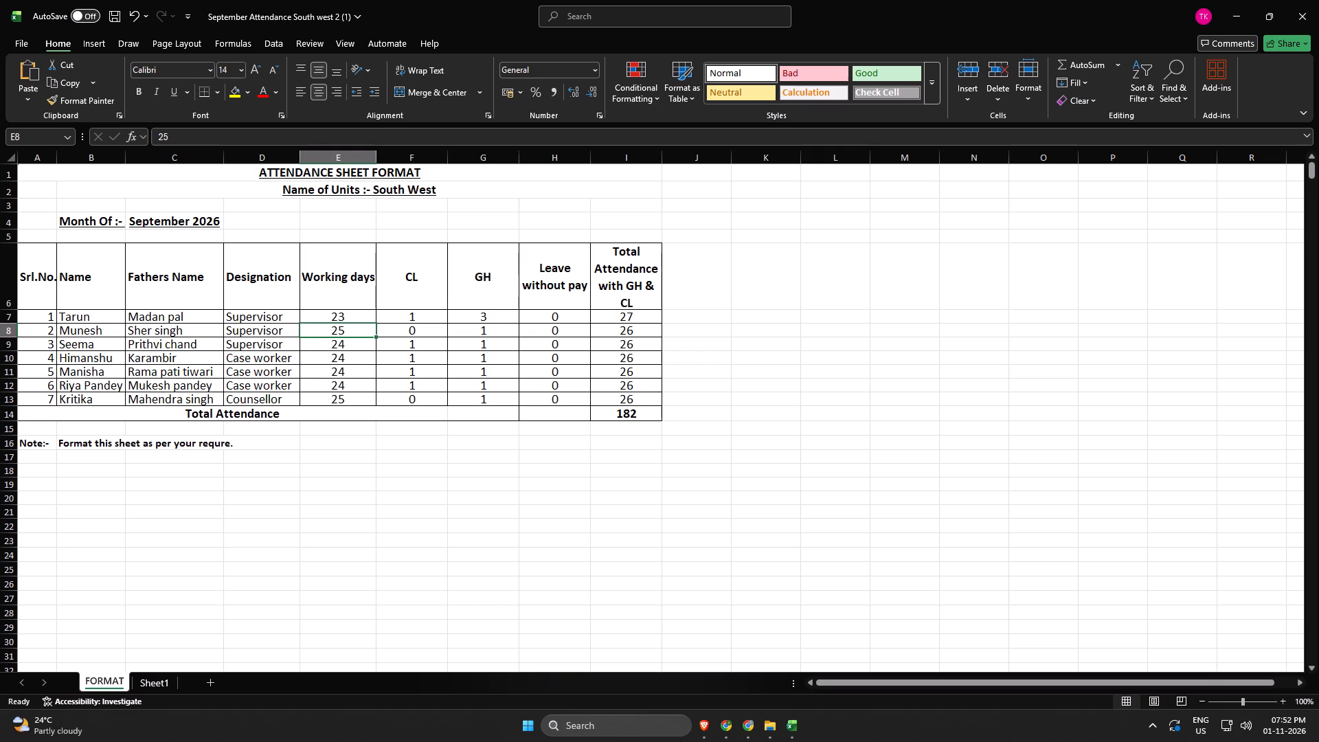
key(Right)
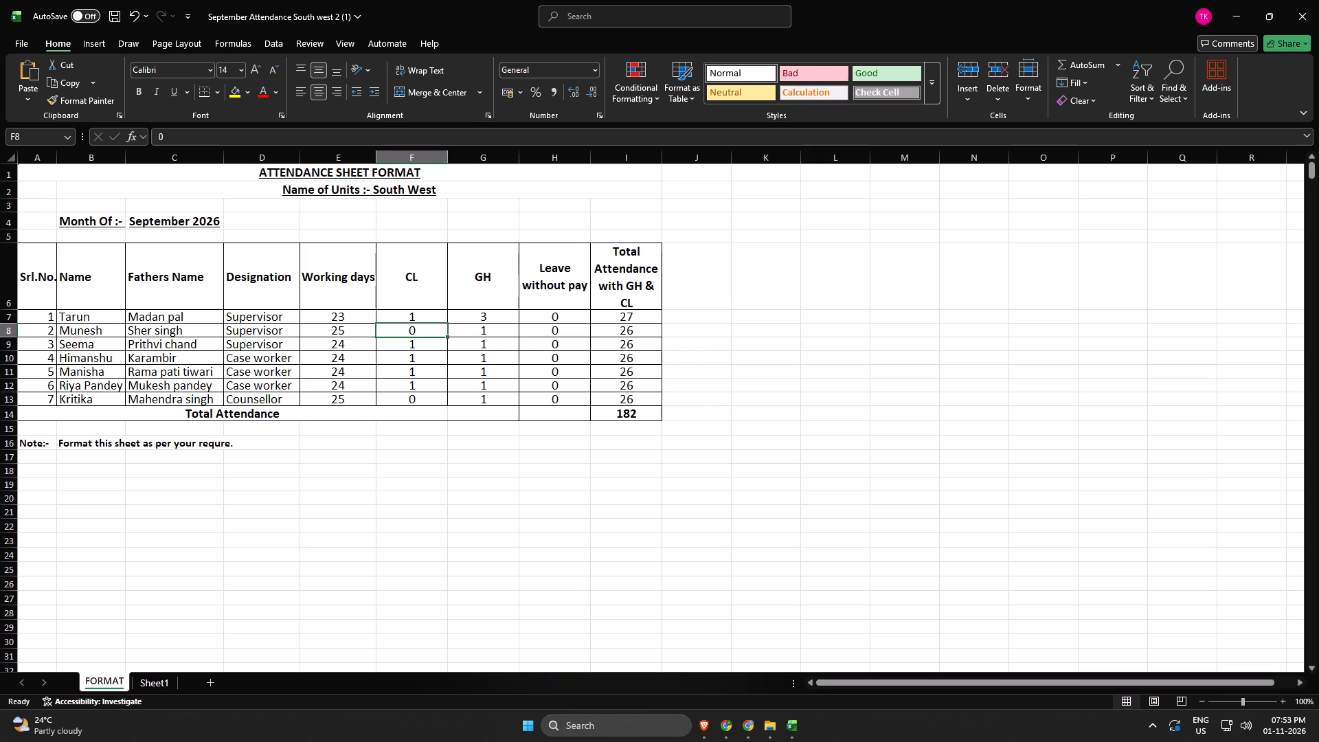
key(Right)
key(2)
key(Left)
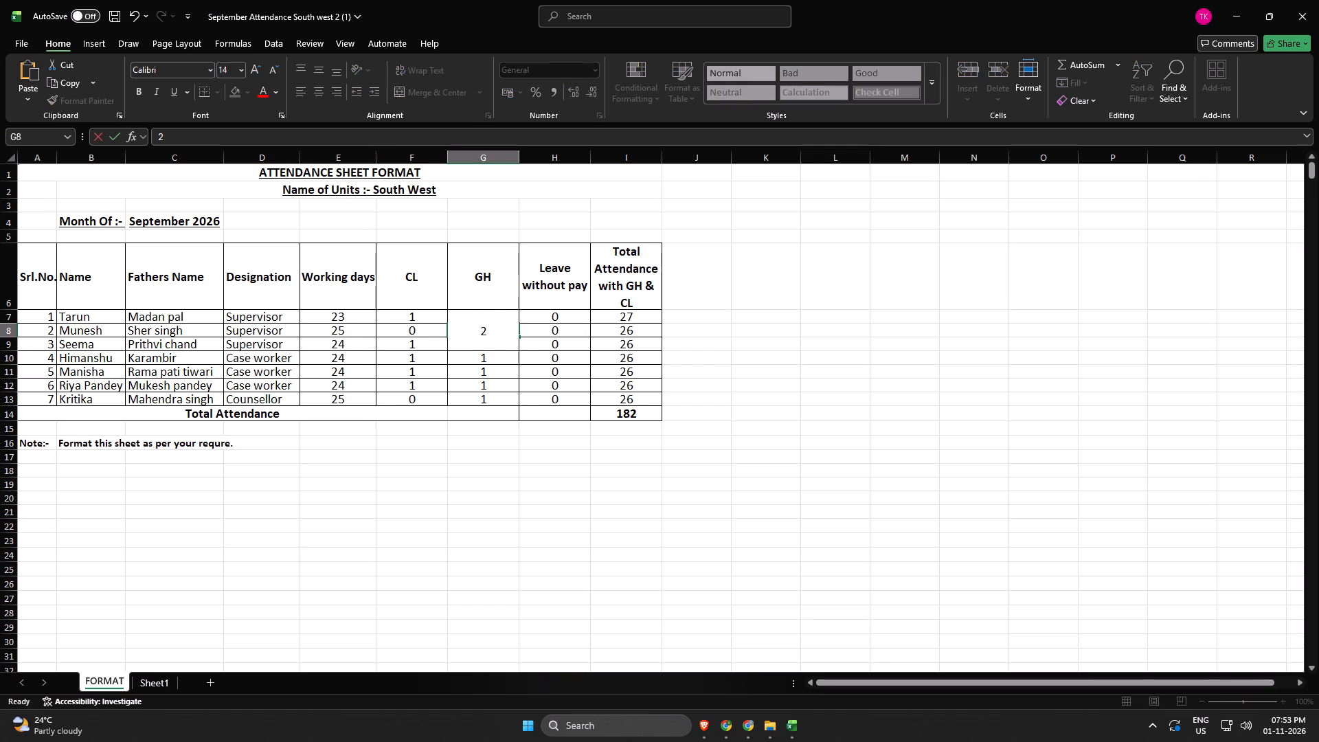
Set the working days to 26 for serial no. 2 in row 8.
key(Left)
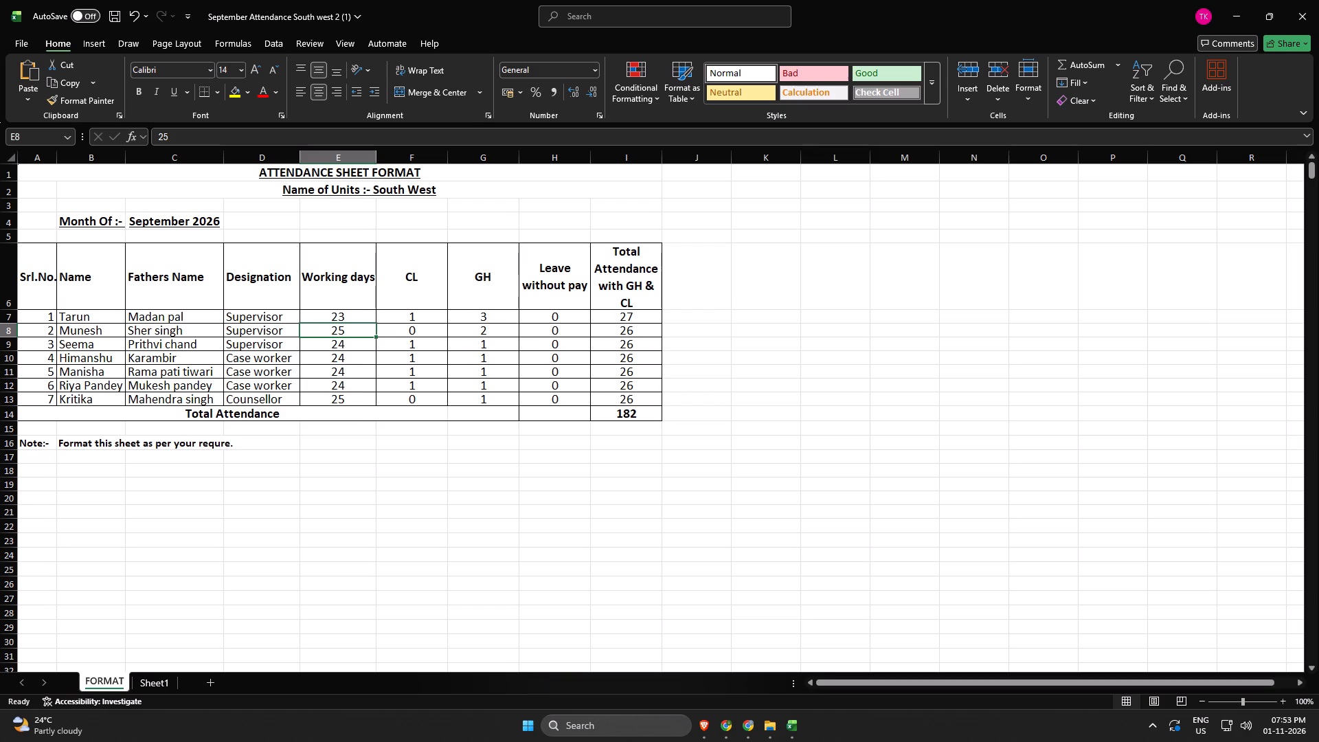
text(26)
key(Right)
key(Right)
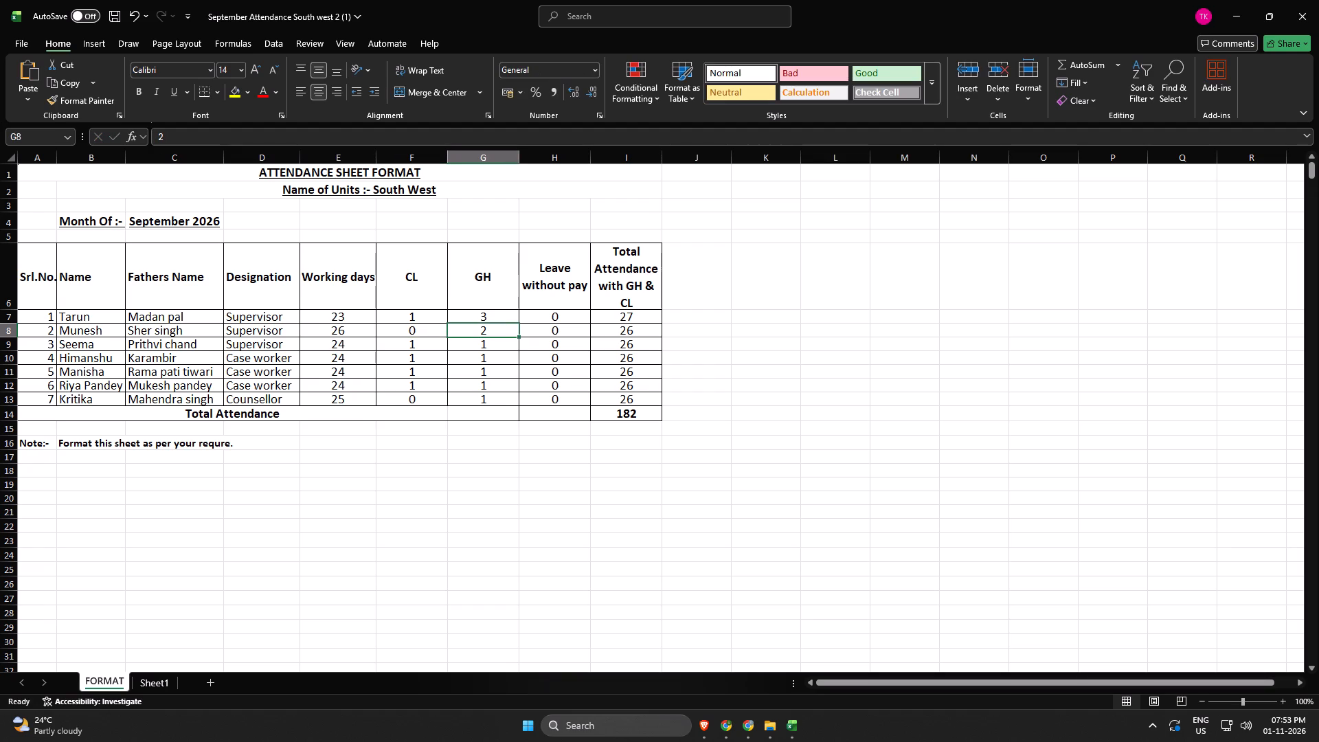
In the serial no. 2 row (row 8), set the working days to 25 and the total attendance to 27.
key(Left)
key(Left)
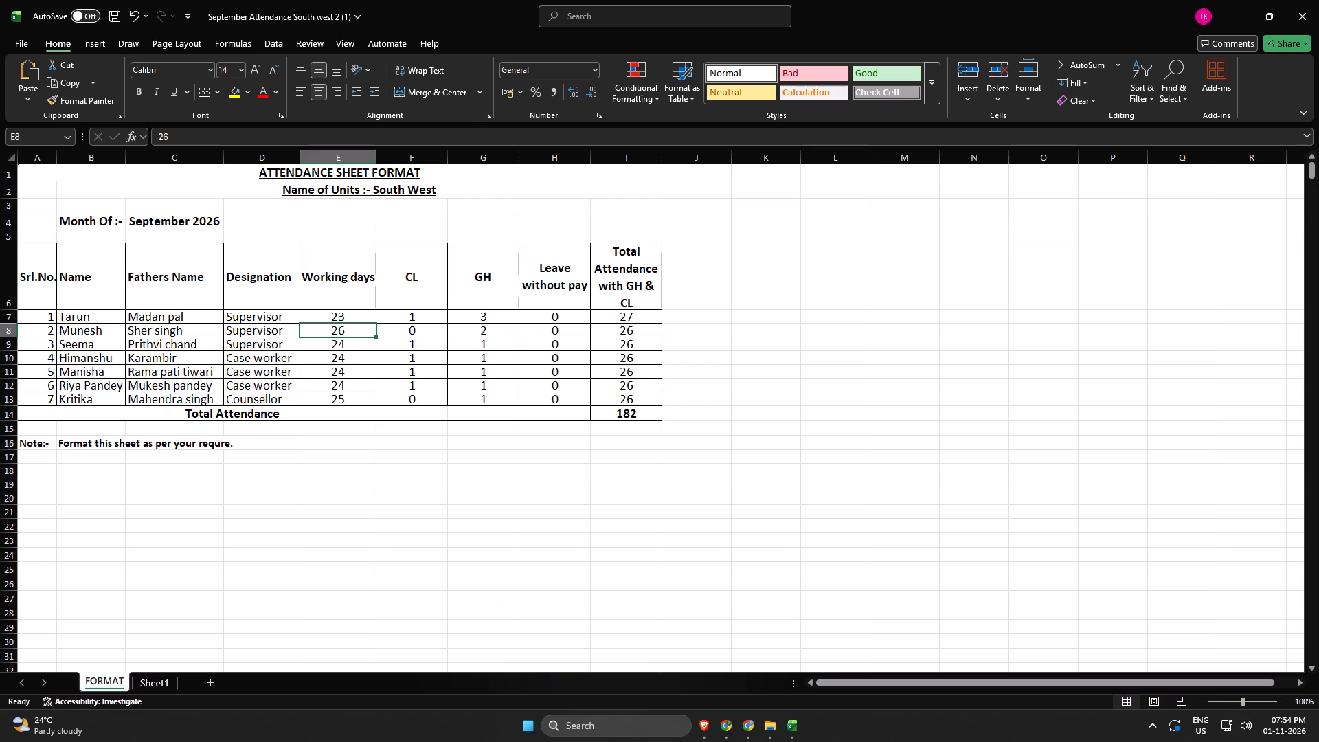
text(25)
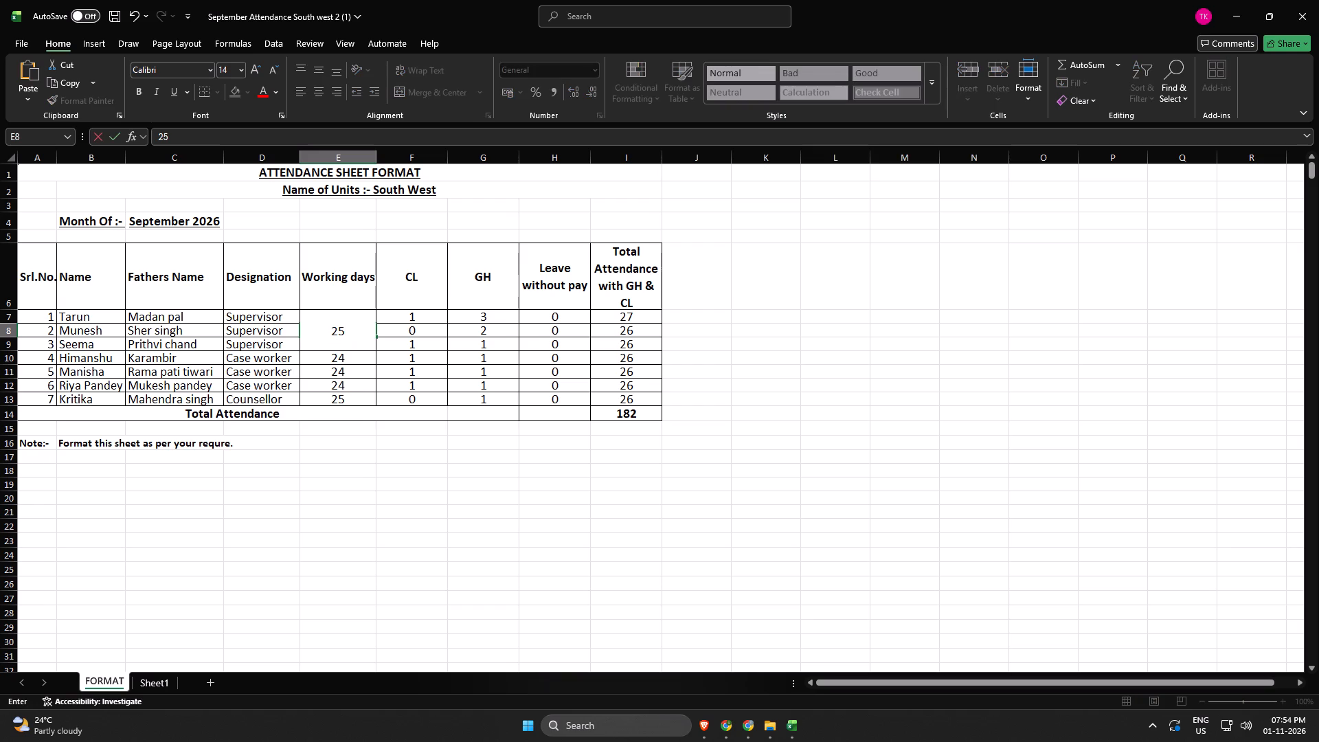
key(Right)
key(Right)
key(Right)
key(Right)
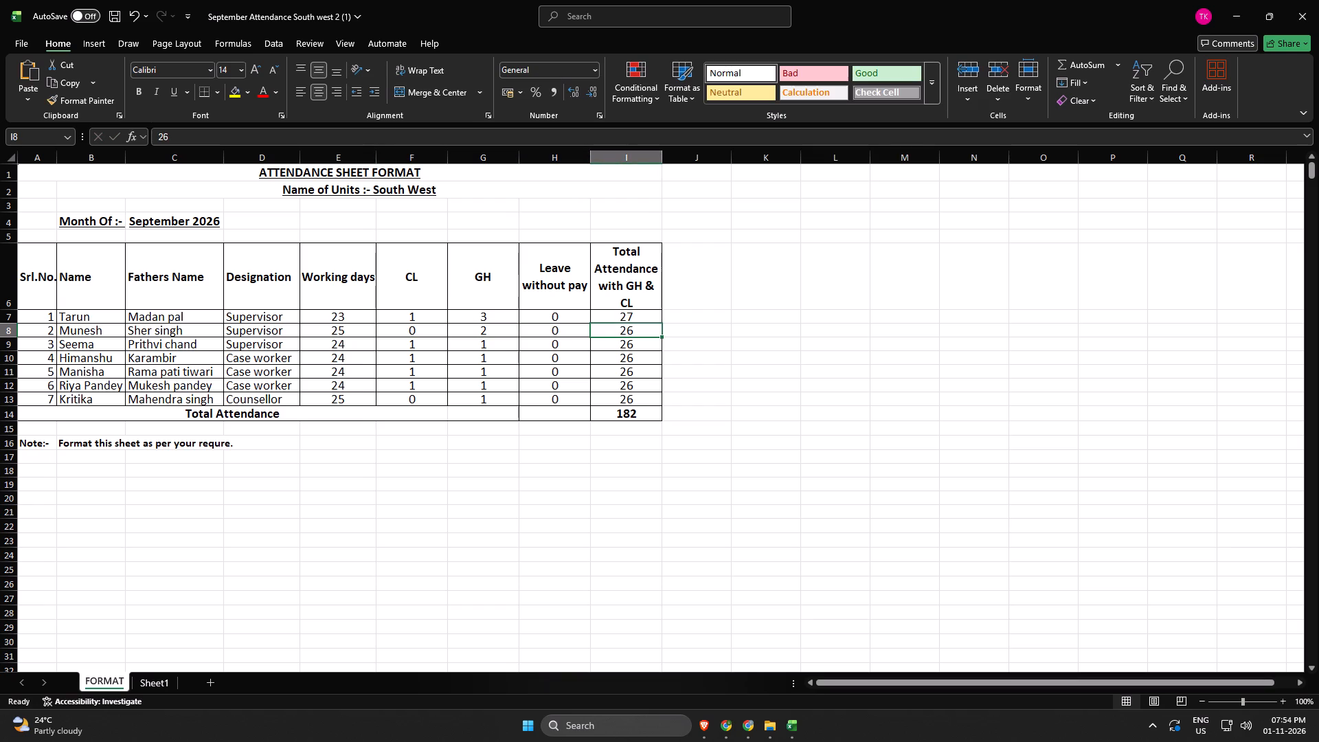
text(27)
key(Down)
Set GH to 2 for serial no. 3, the third supervisor, in row 9.
key(Left)
key(Left)
key(Left)
key(Left)
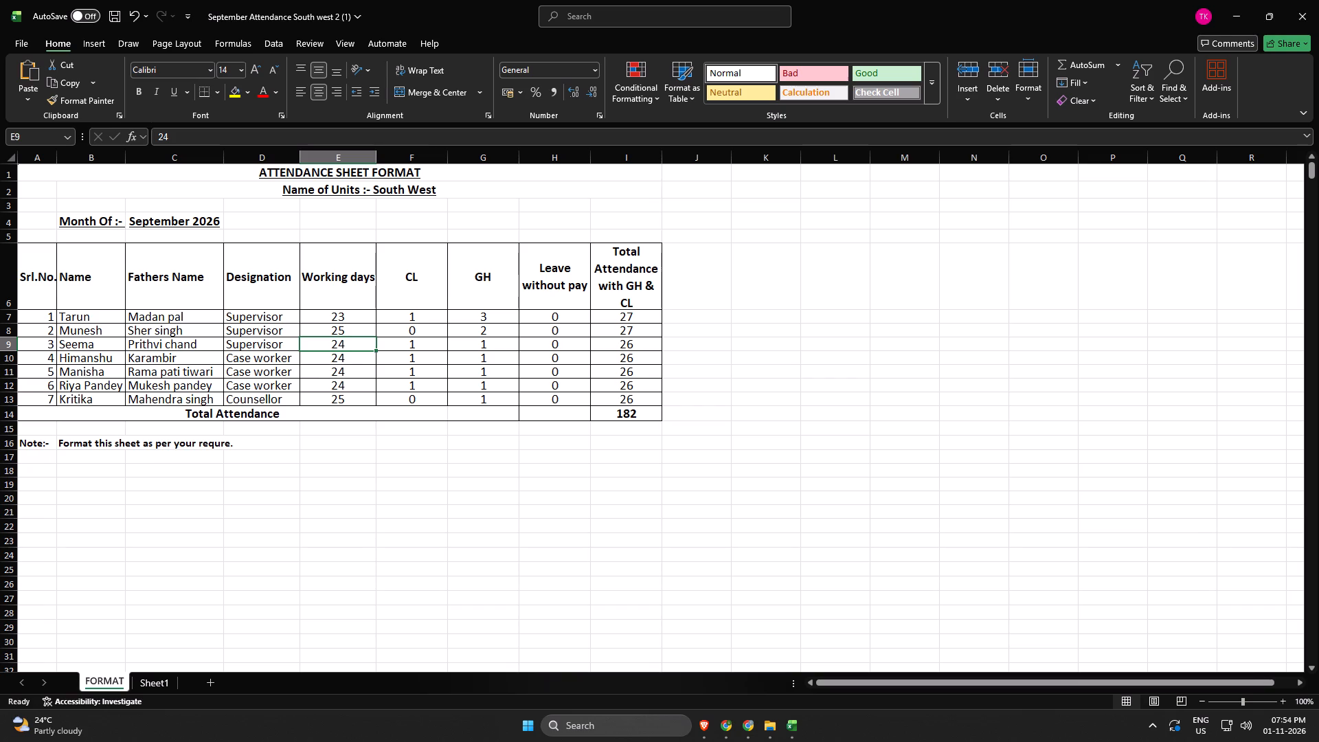
key(Right)
key(Right)
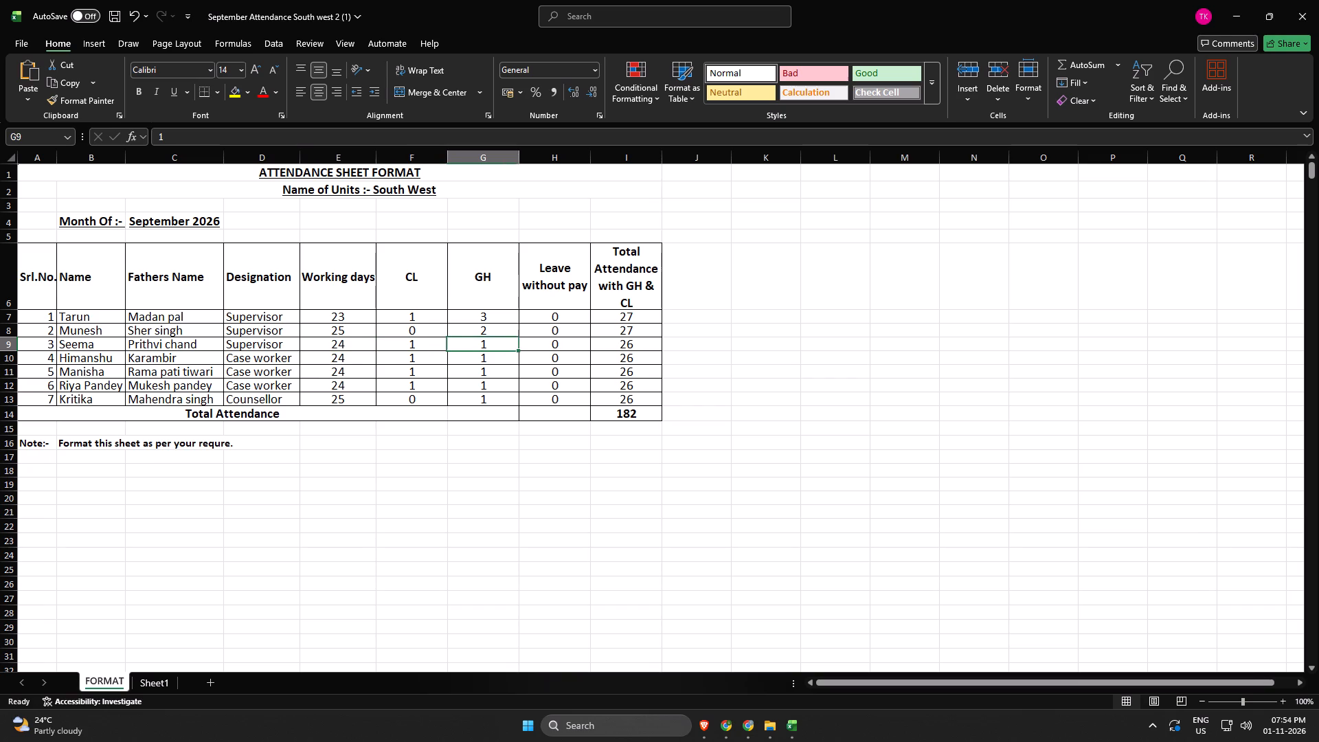
key(2)
key(Left)
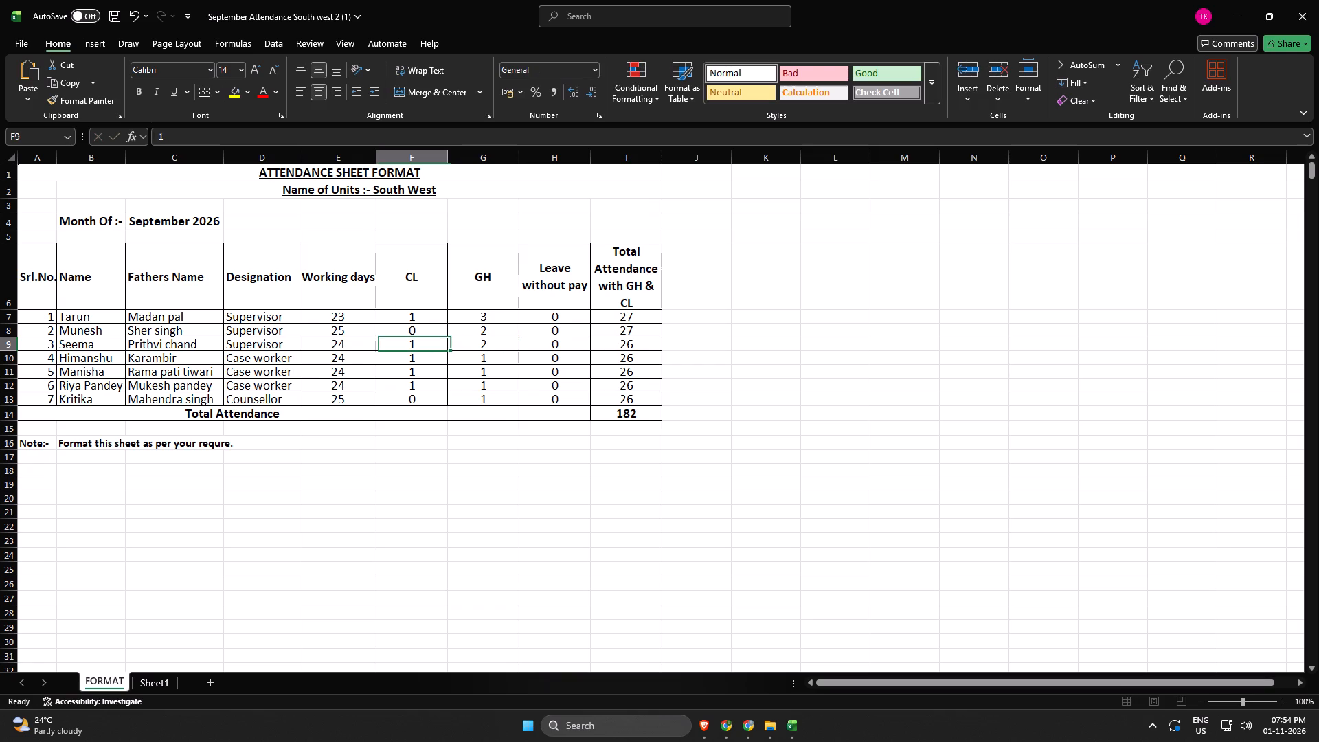
Set CL to 0 for serial no. 3 in row 9 of the attendance table.
key(Left)
key(Left)
key(Left)
key(Left)
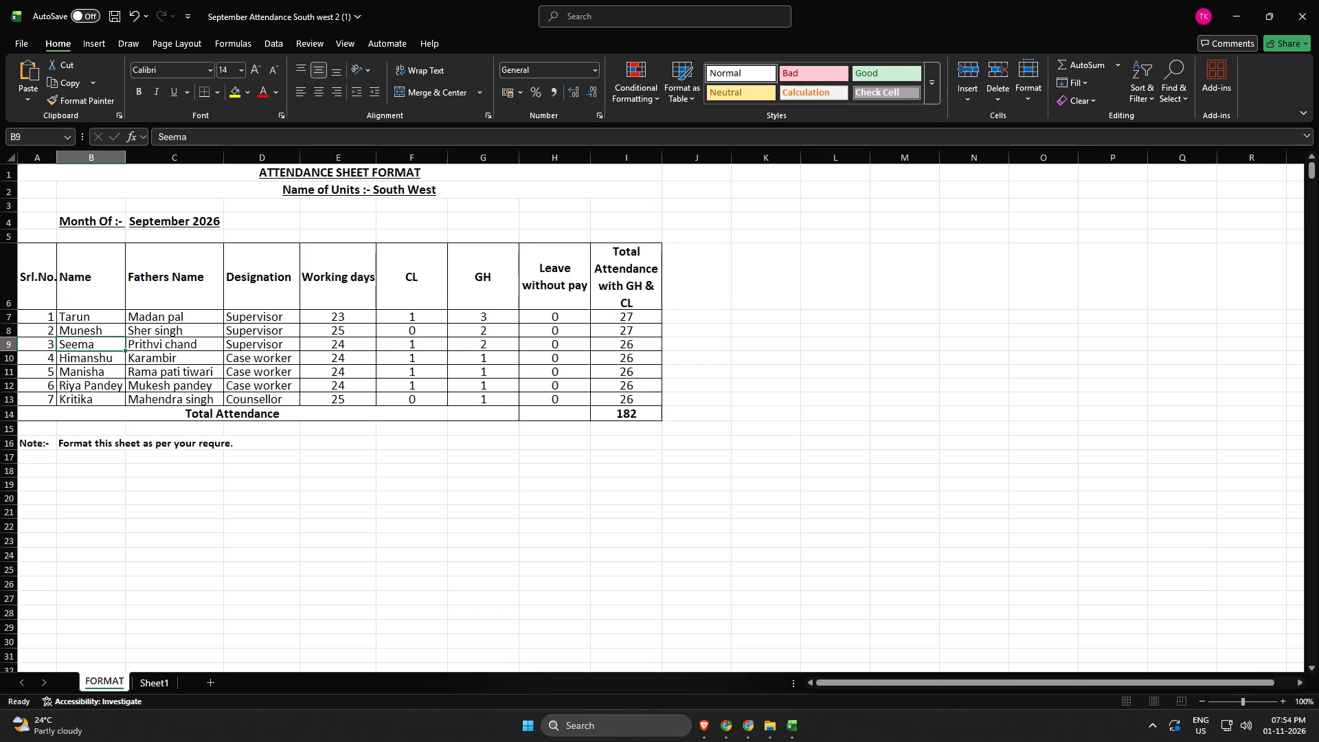
key(Right)
key(Right)
key(Right)
key(Right)
key(Right)
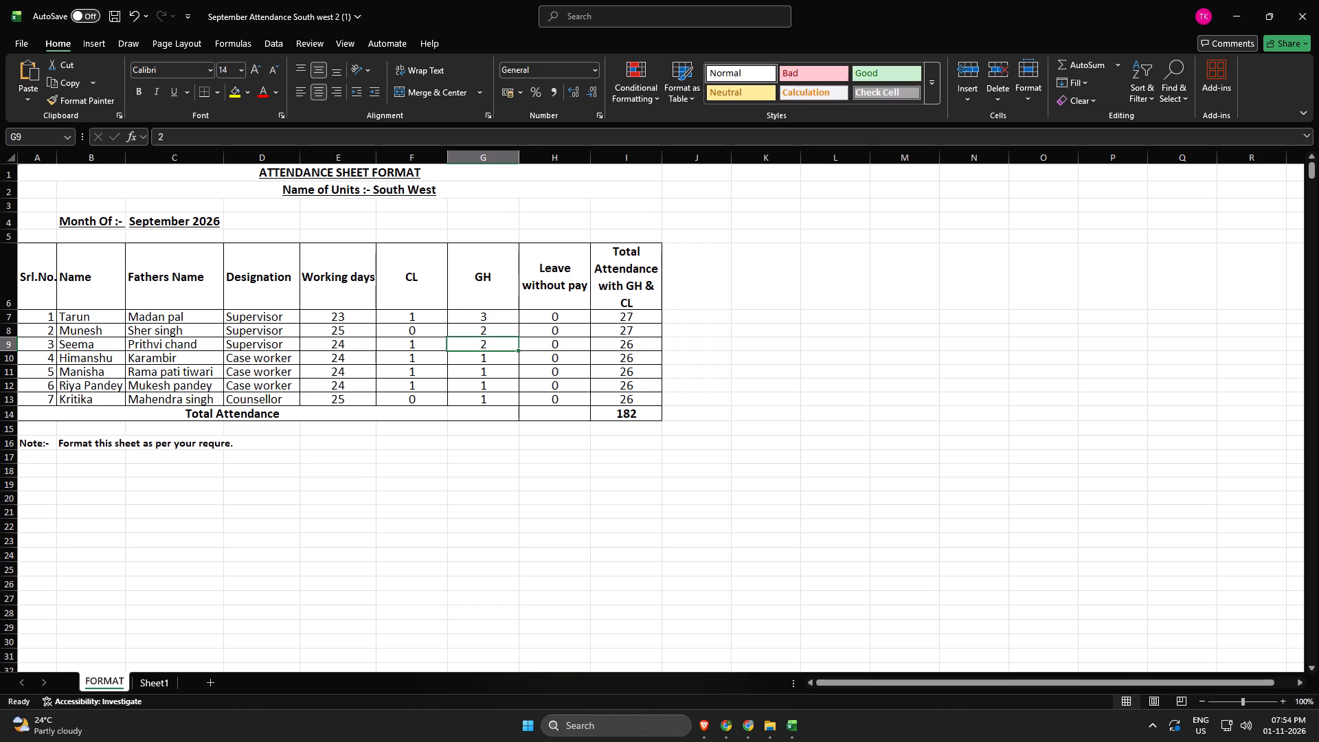
key(Left)
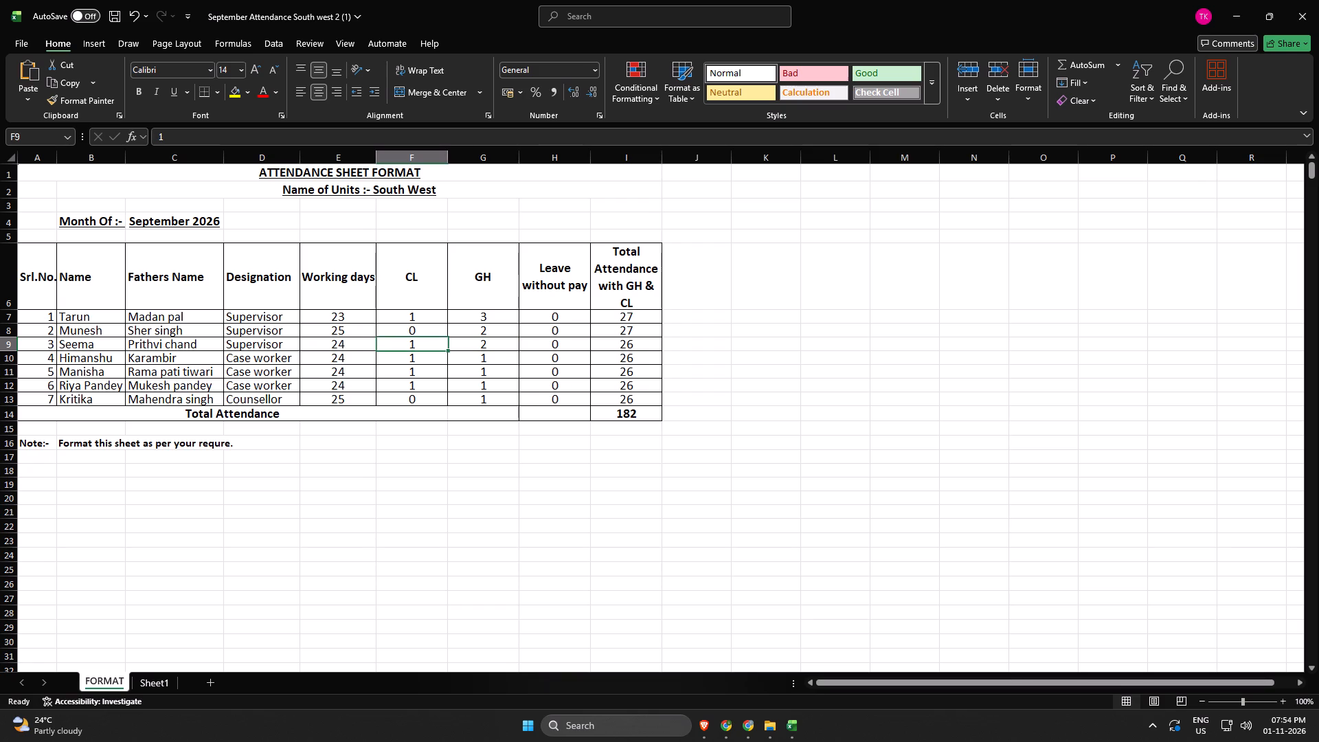
key(0)
key(Left)
Set the working days to 26 for serial no. 3 in row 9.
key(Right)
key(Right)
key(Left)
key(Left)
key(Left)
key(Left)
key(Left)
key(Right)
key(Right)
key(Right)
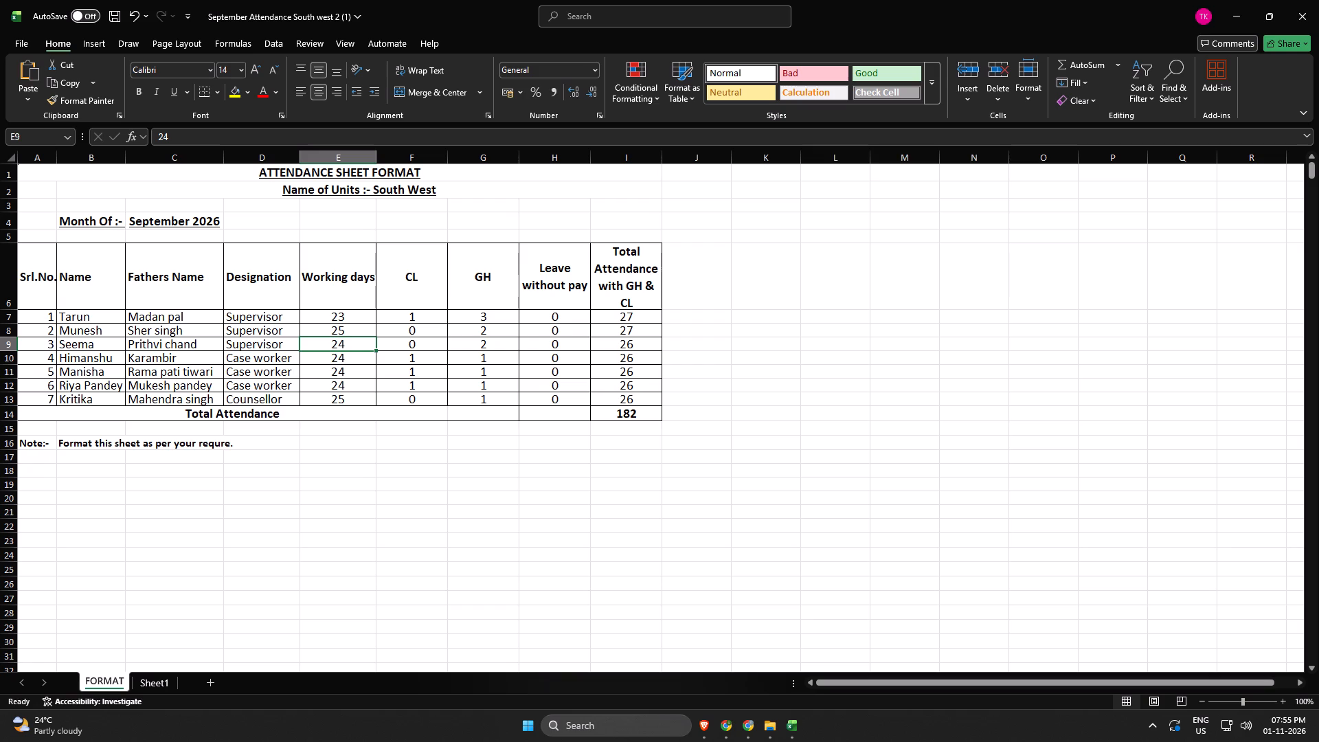
text(26)
key(Right)
Set the total attendance with GH & CL to 28 for serial no. 3 in row 9.
key(Right)
key(Right)
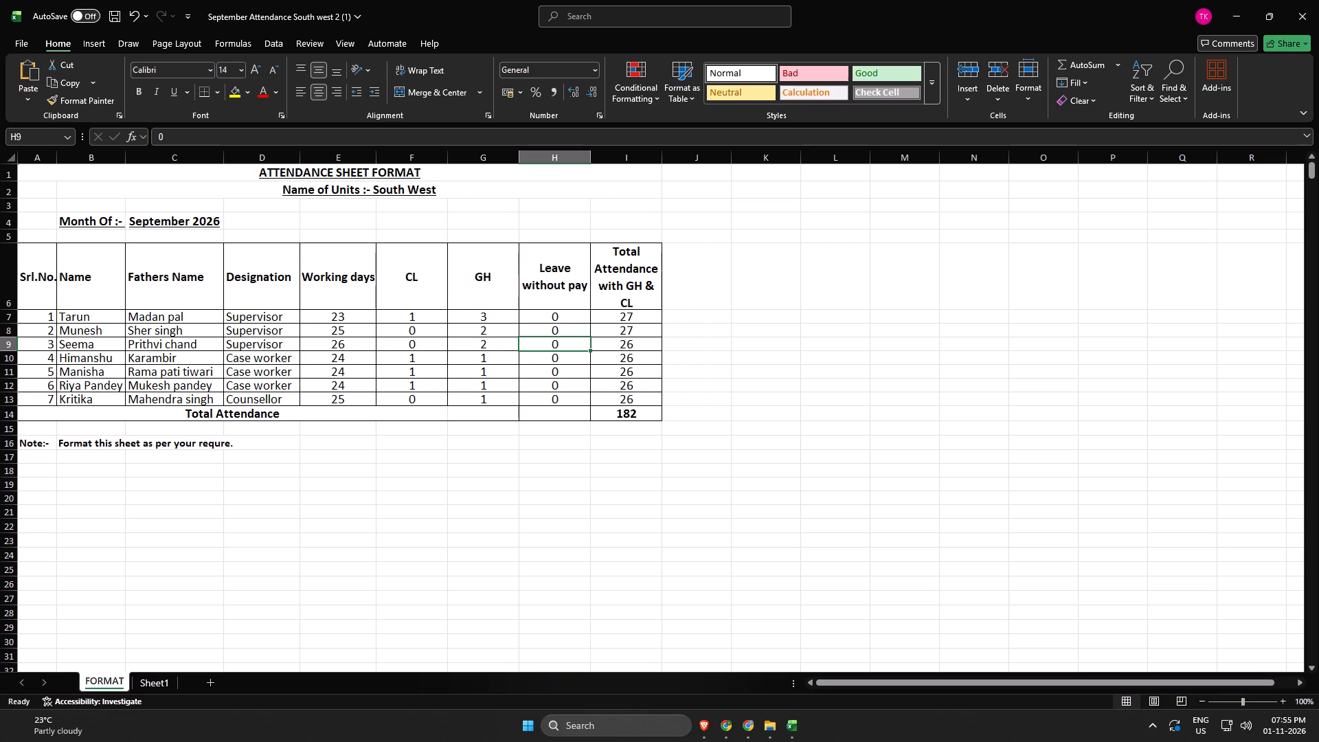
key(Right)
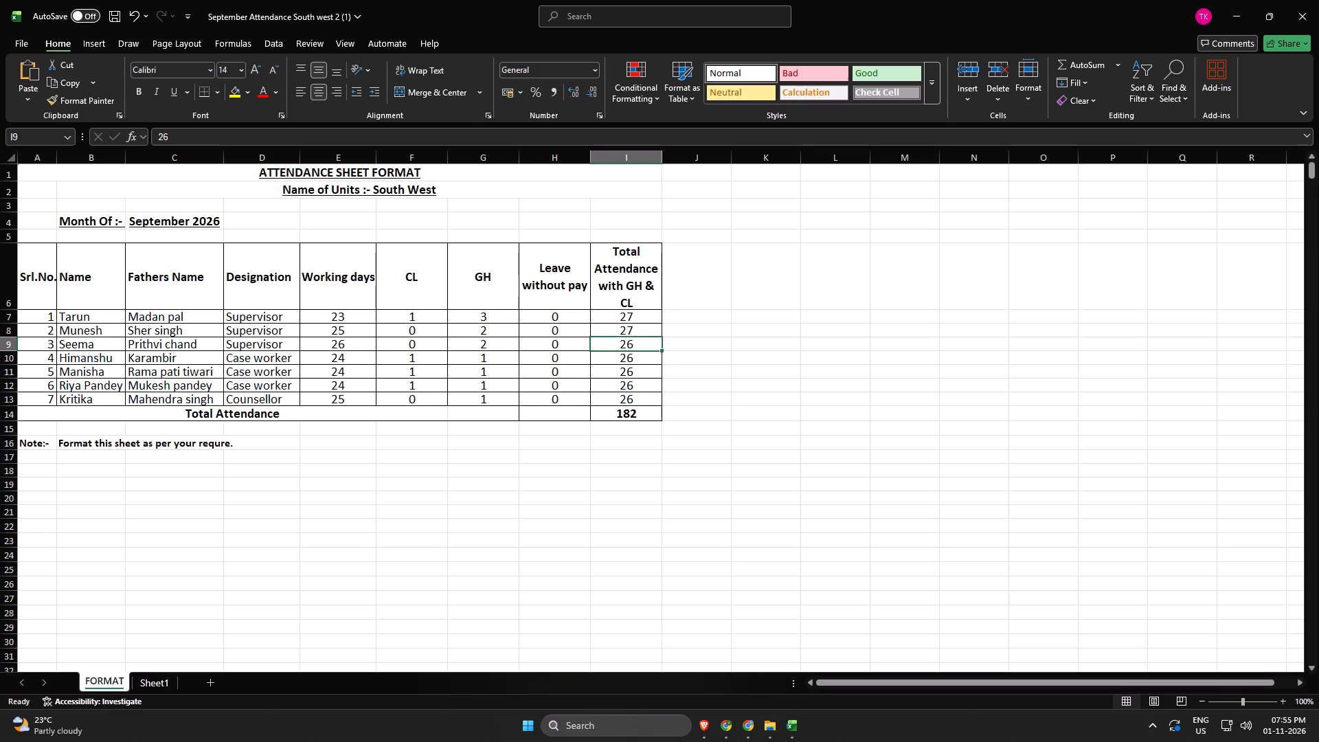
key(2)
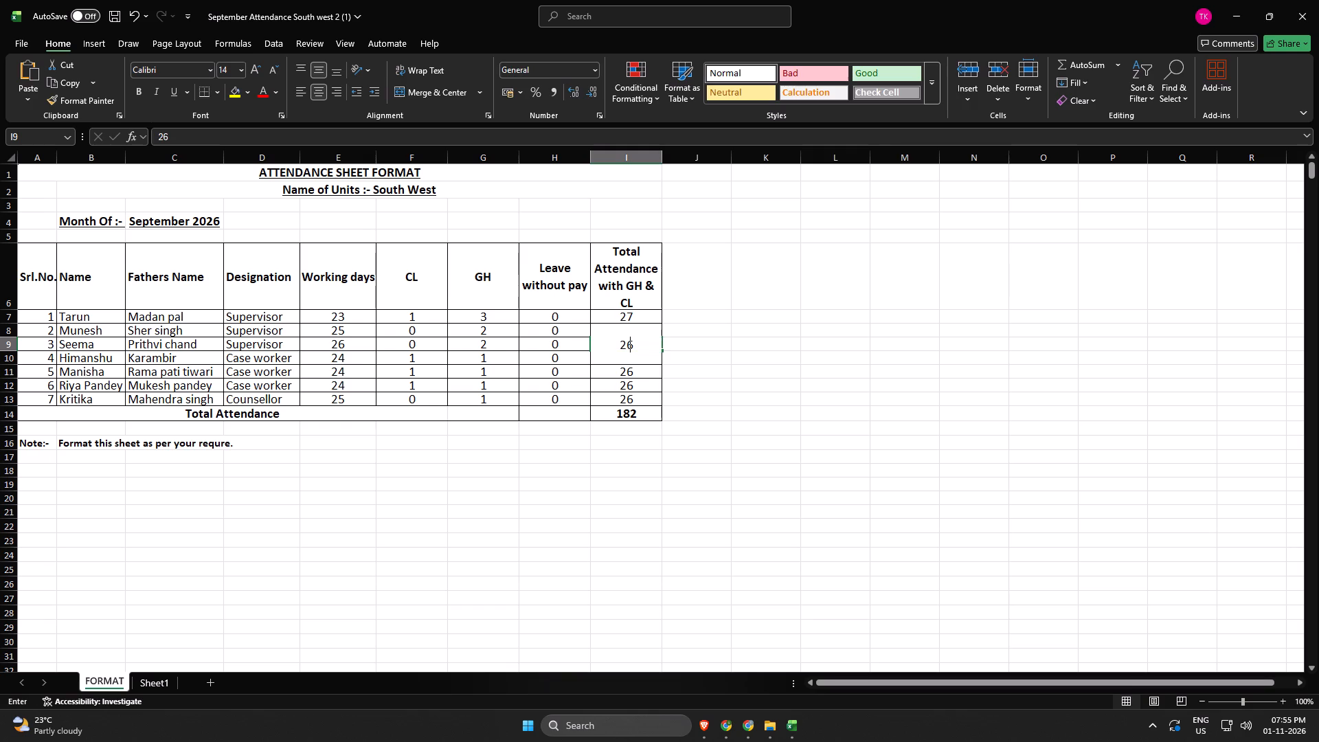
key(8)
key(Down)
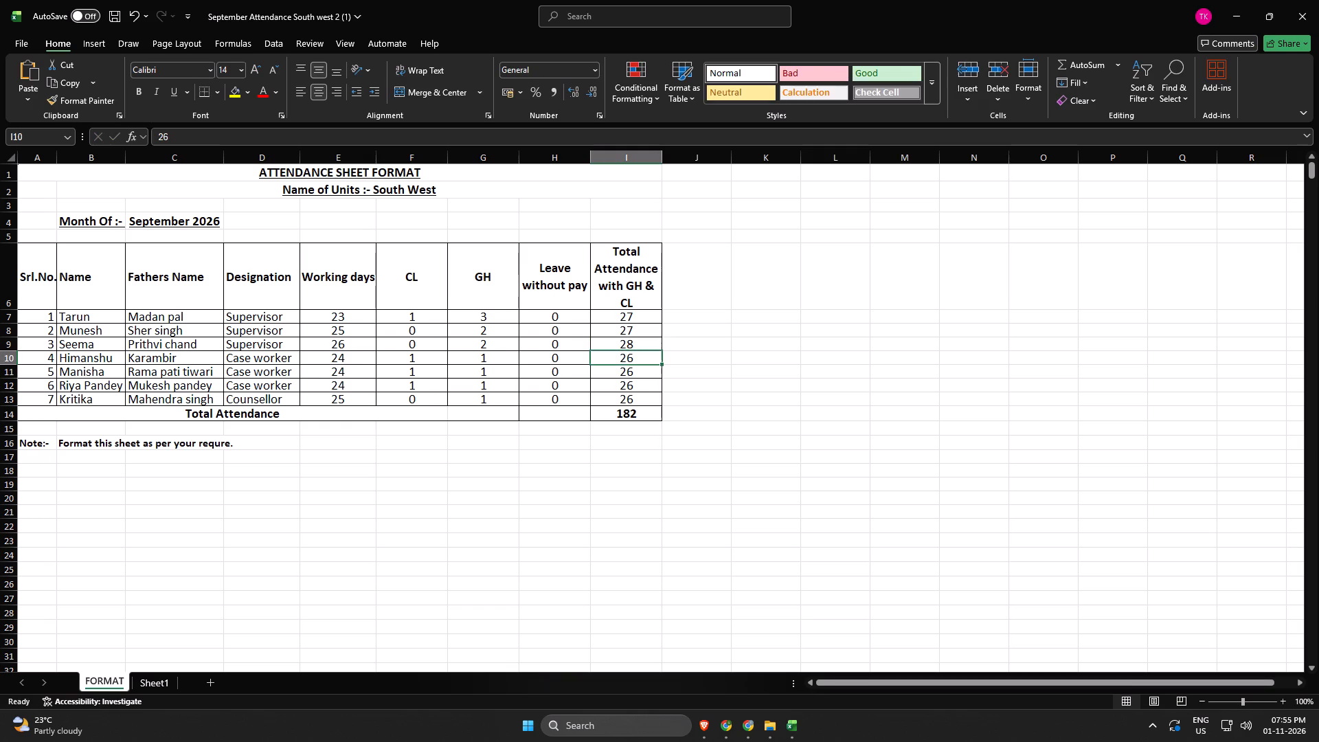
Set GH to 3 for serial no. 4, the first case worker, in row 10.
key(Left)
key(Left)
key(Left)
key(Left)
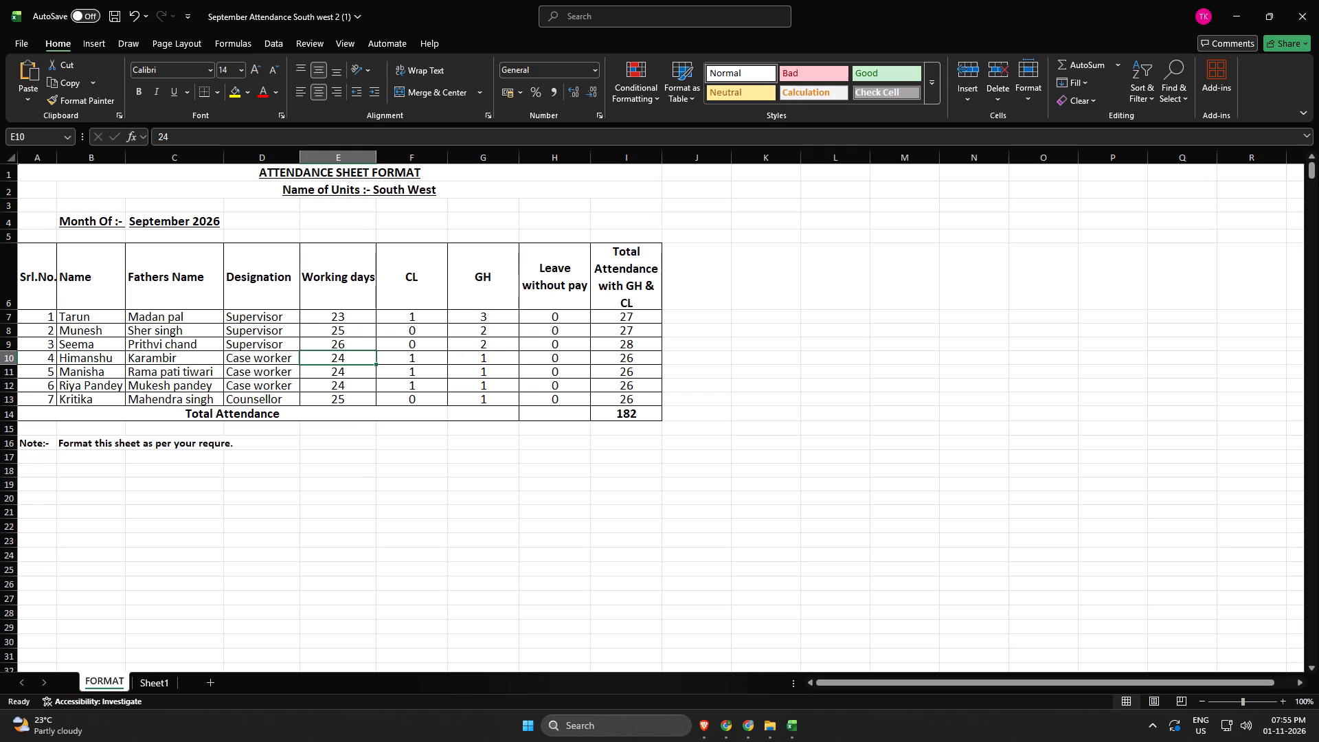
key(Right)
key(Right)
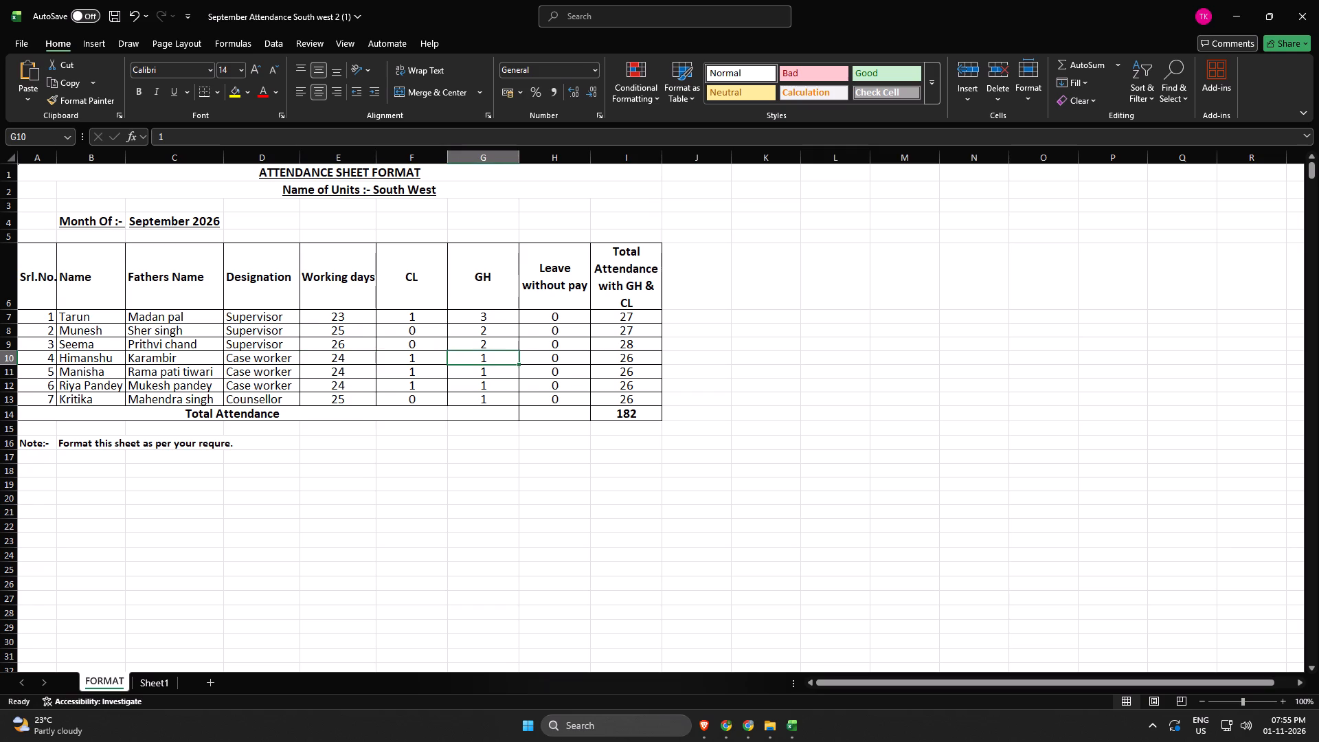
key(3)
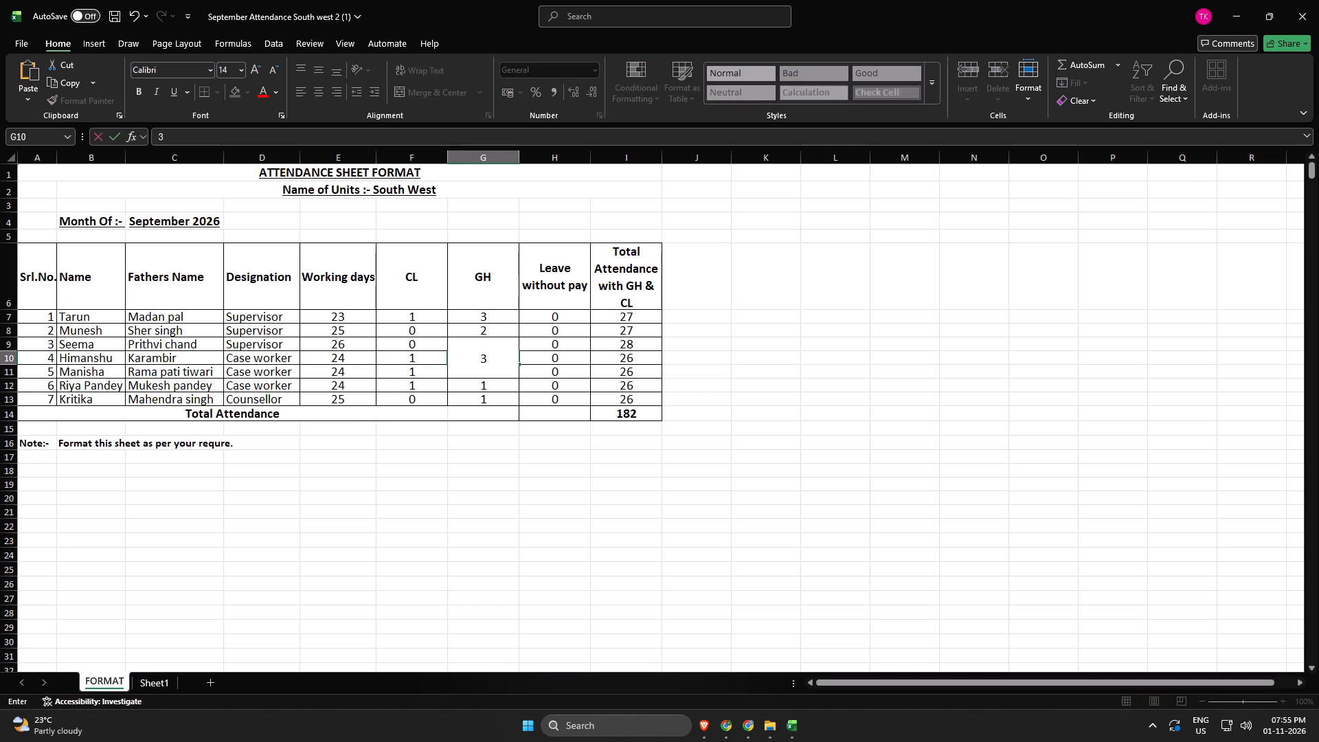
key(Left)
Set the working days to 23 for serial no. 4 in row 10.
key(Left)
key(Left)
key(Left)
key(Right)
key(Right)
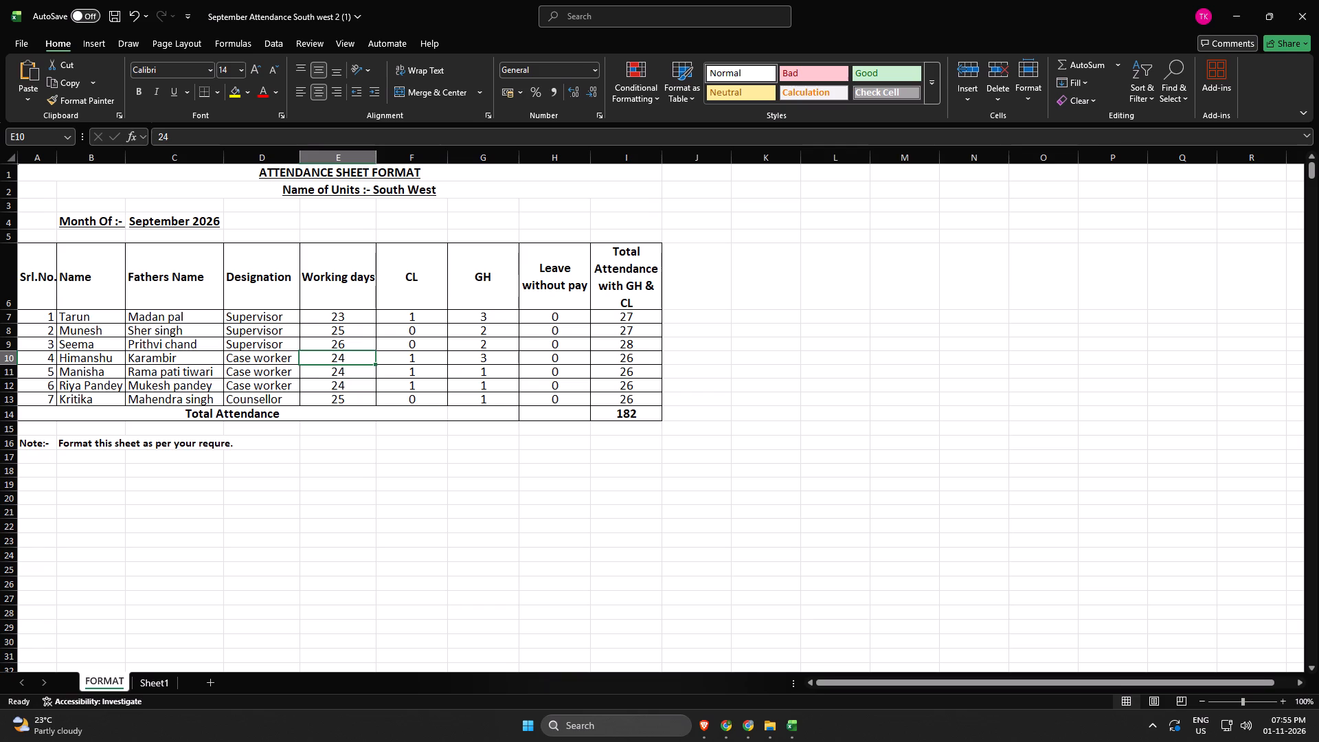
key(Right)
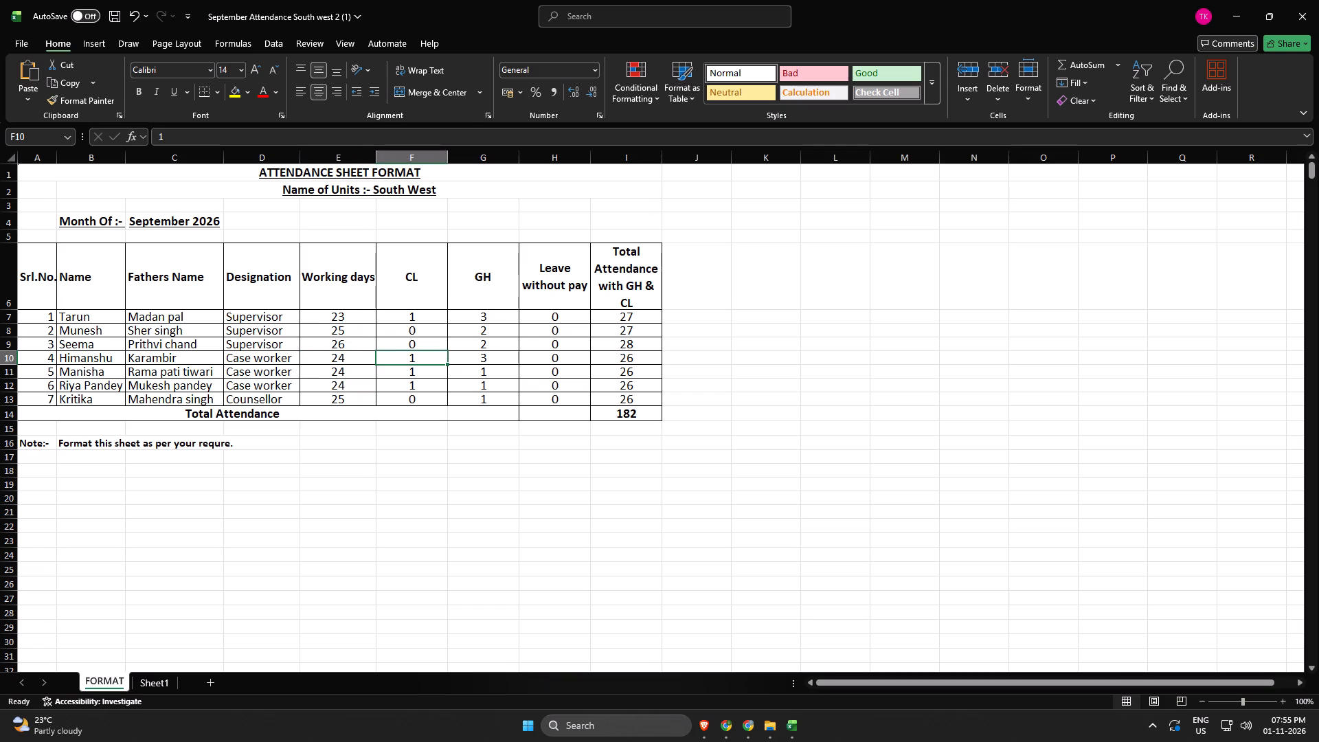
key(Left)
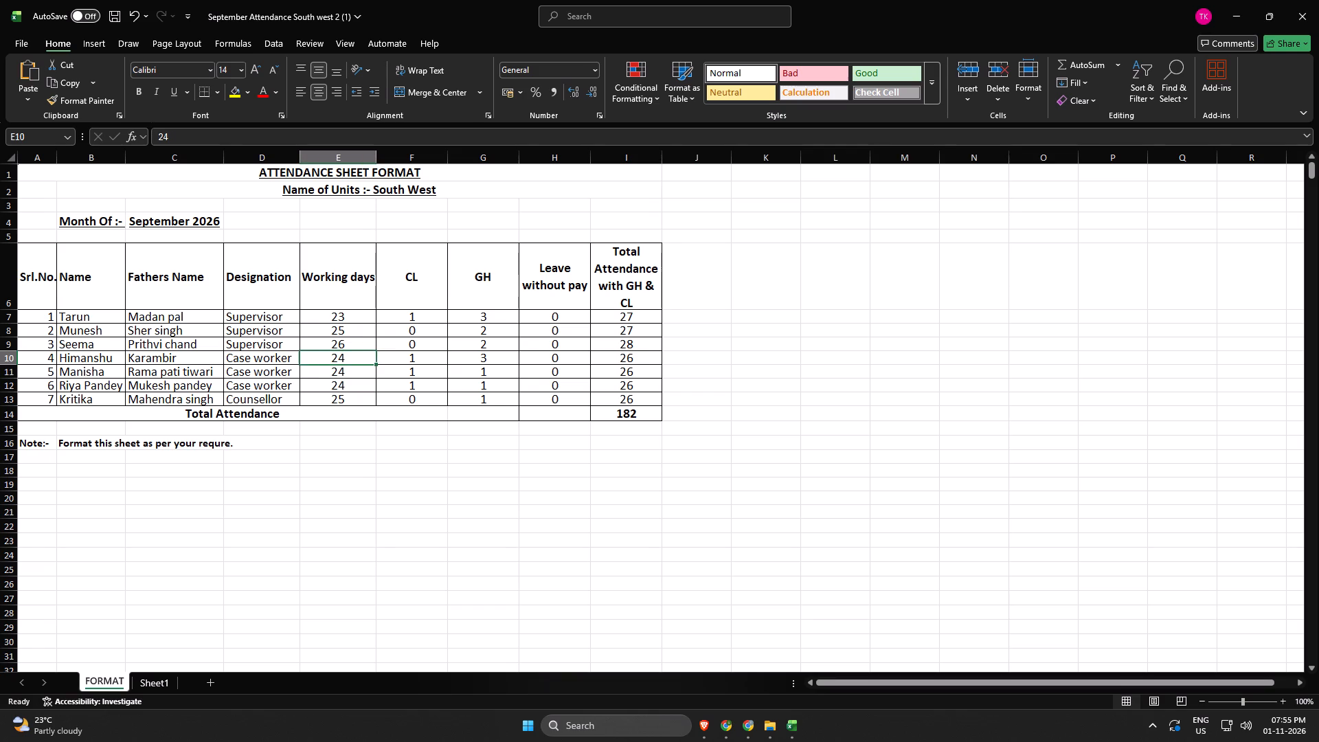
text(23)
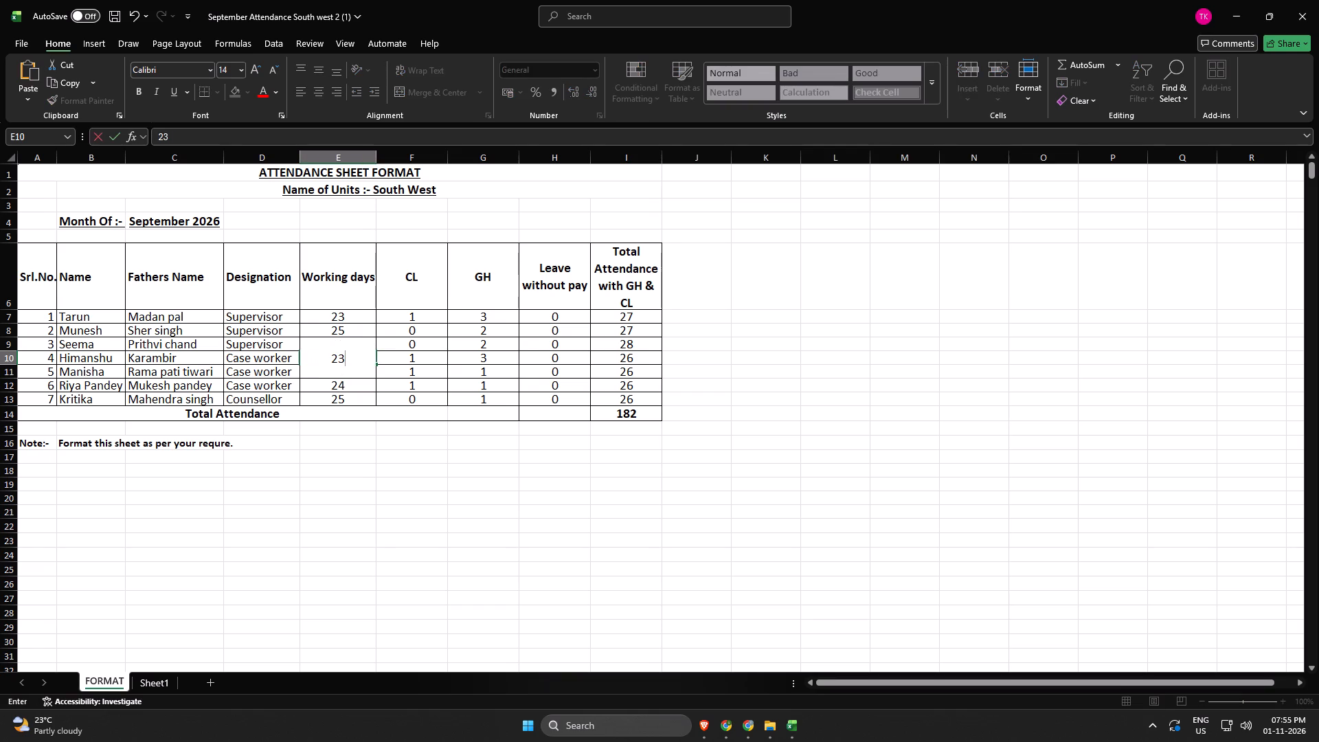
key(Right)
key(Right)
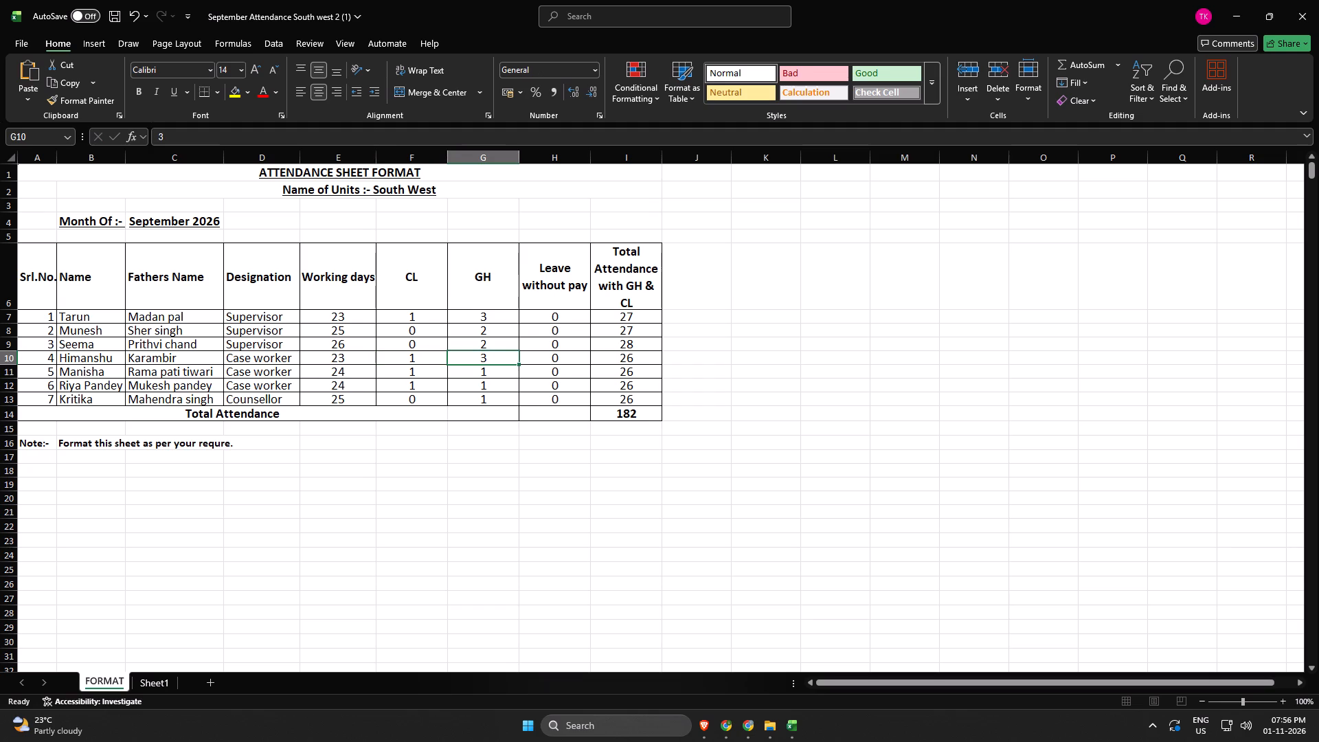
Set the total attendance with GH & CL to 27 for serial no. 4 in row 10.
key(Right)
key(Right)
text(27)
key(Down)
Set GH to 3 for serial no. 5, the second case worker, in row 11.
key(Left)
key(Left)
key(Left)
key(Left)
key(Left)
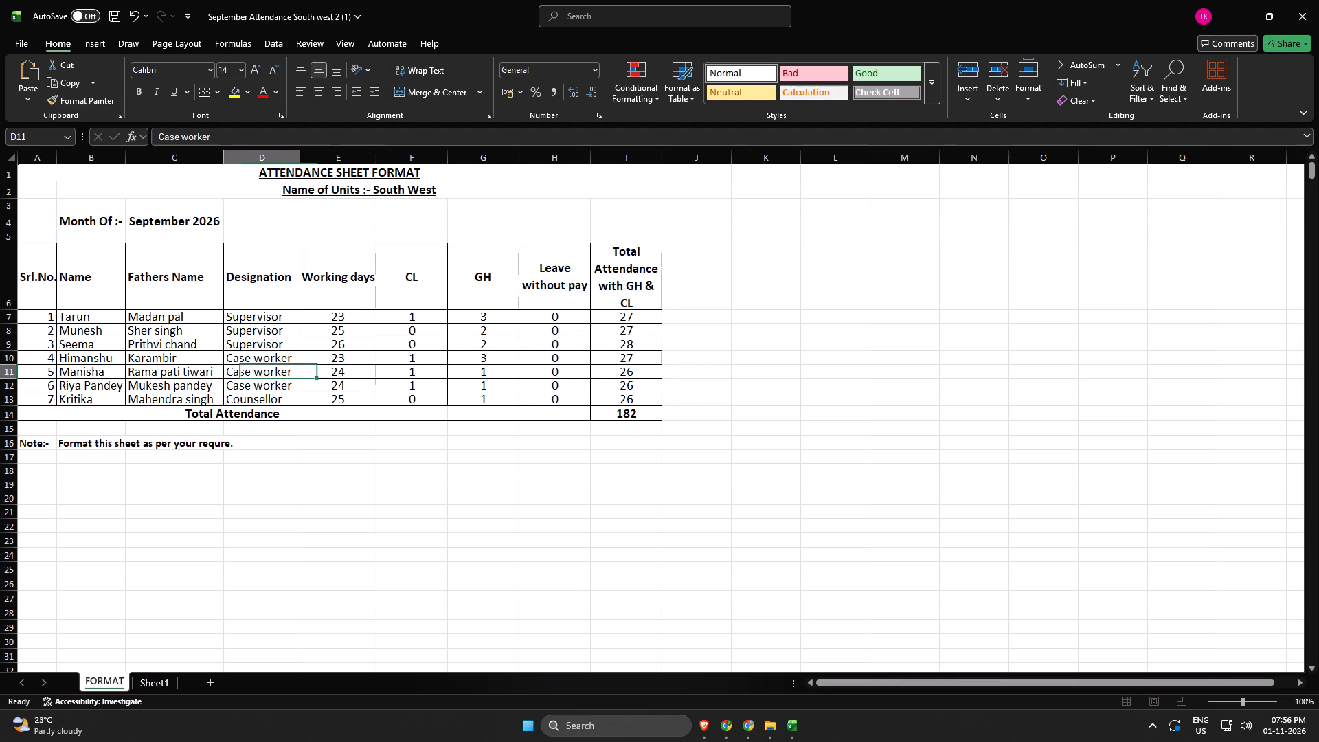
key(Left)
key(Right)
key(Right)
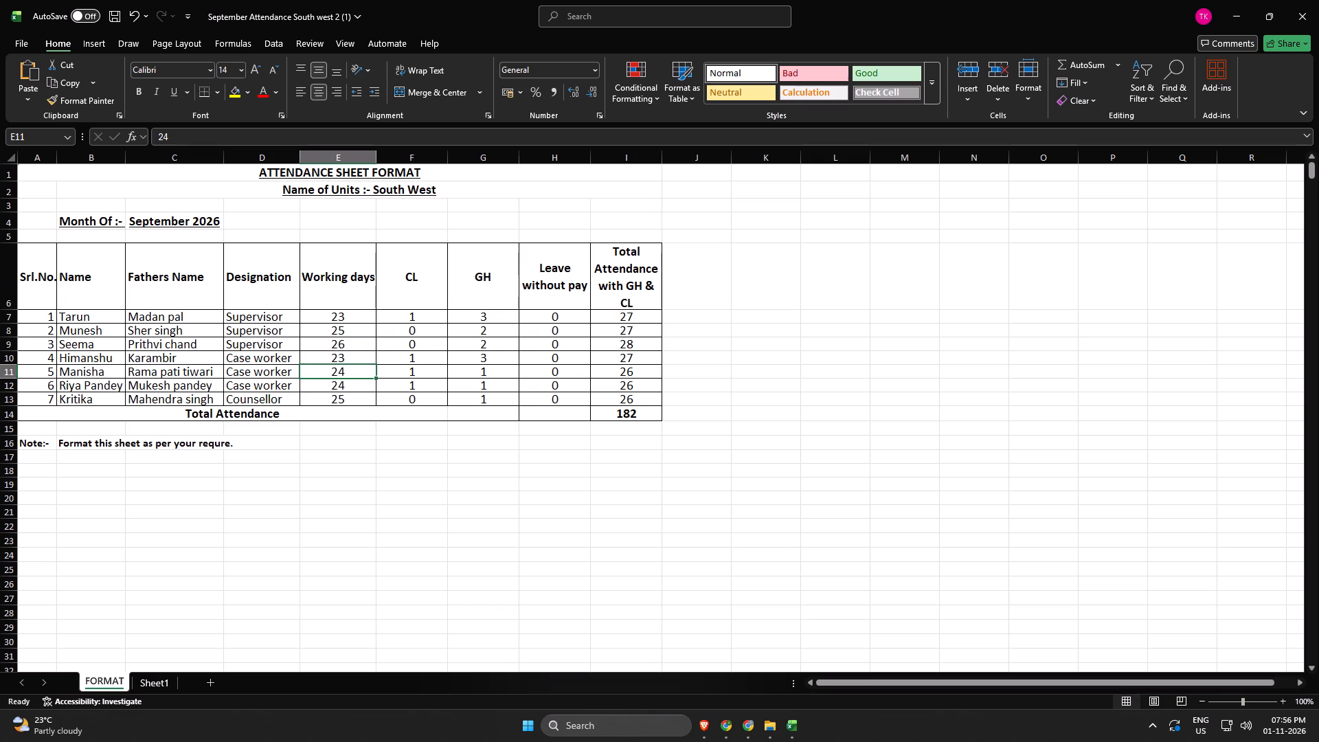
key(Left)
key(Left)
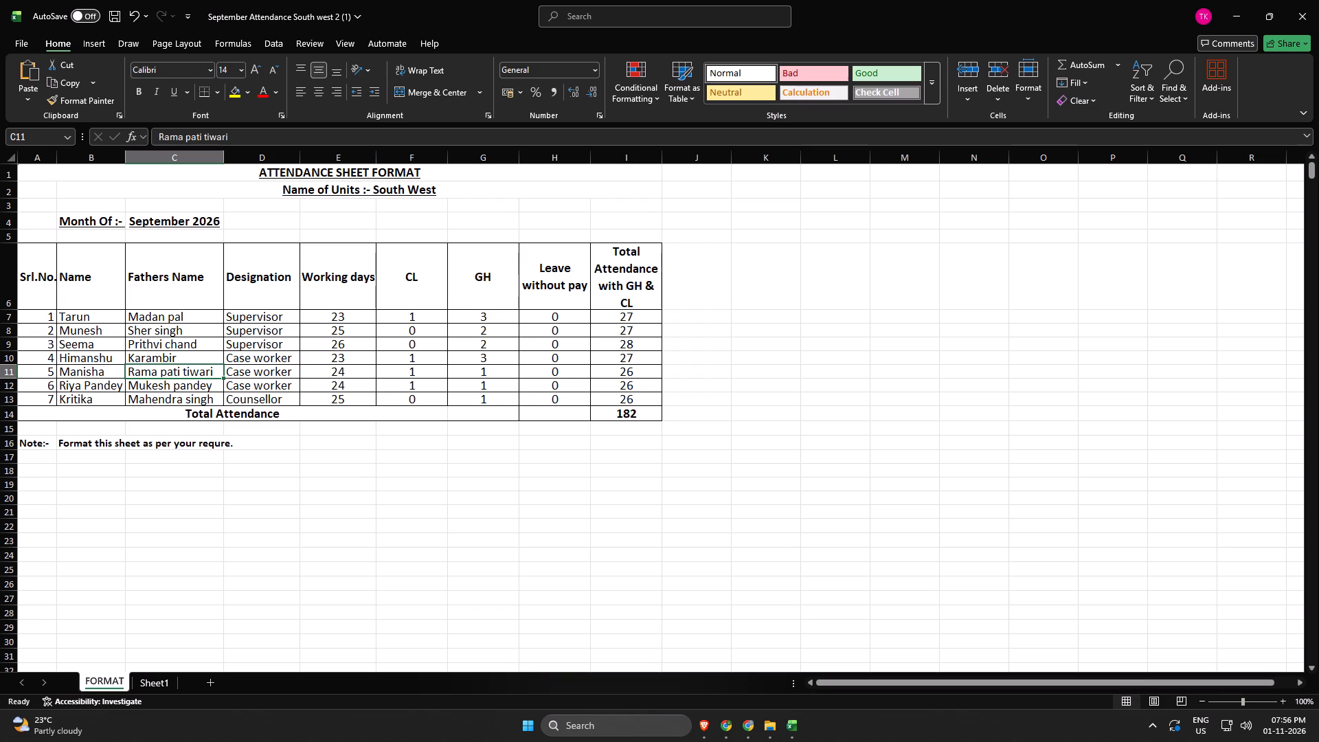
key(Right)
key(Right)
key(Right)
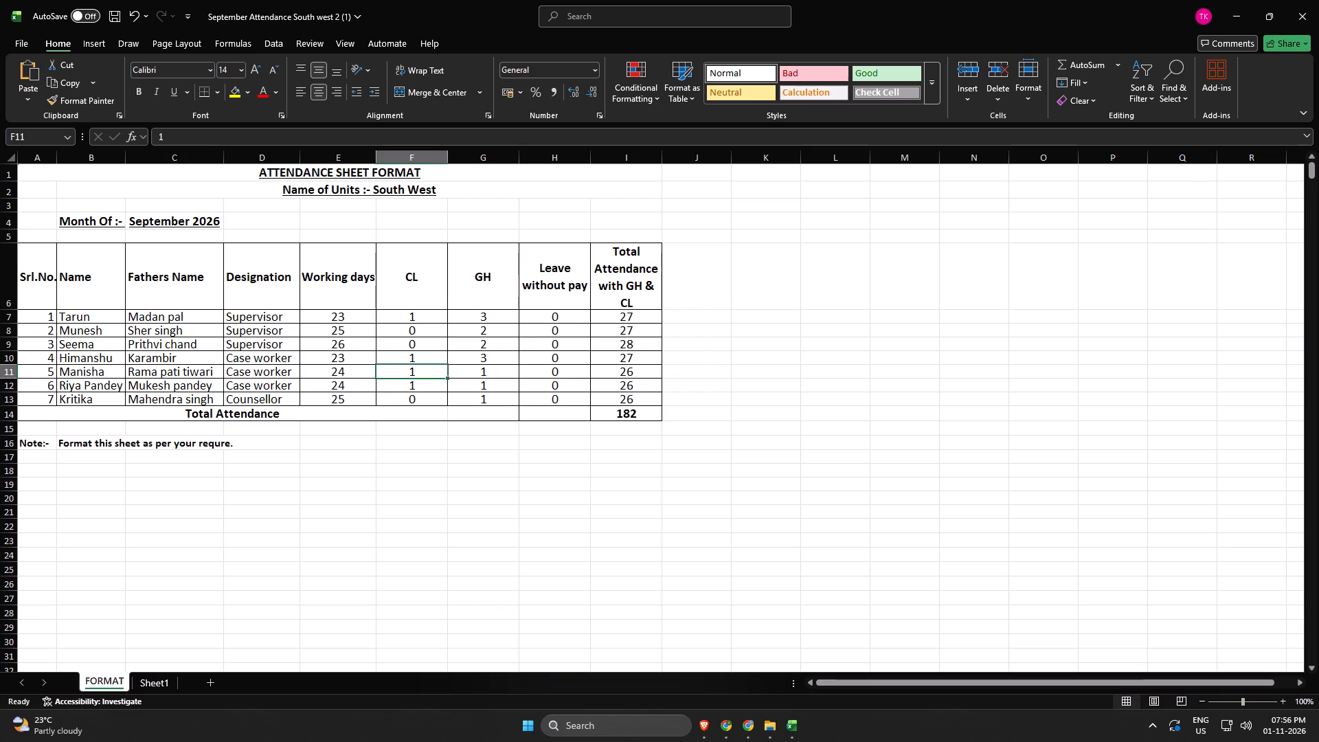
key(Right)
key(3)
key(Left)
Set CL to 2 for serial no. 5 in row 11.
key(2)
key(Left)
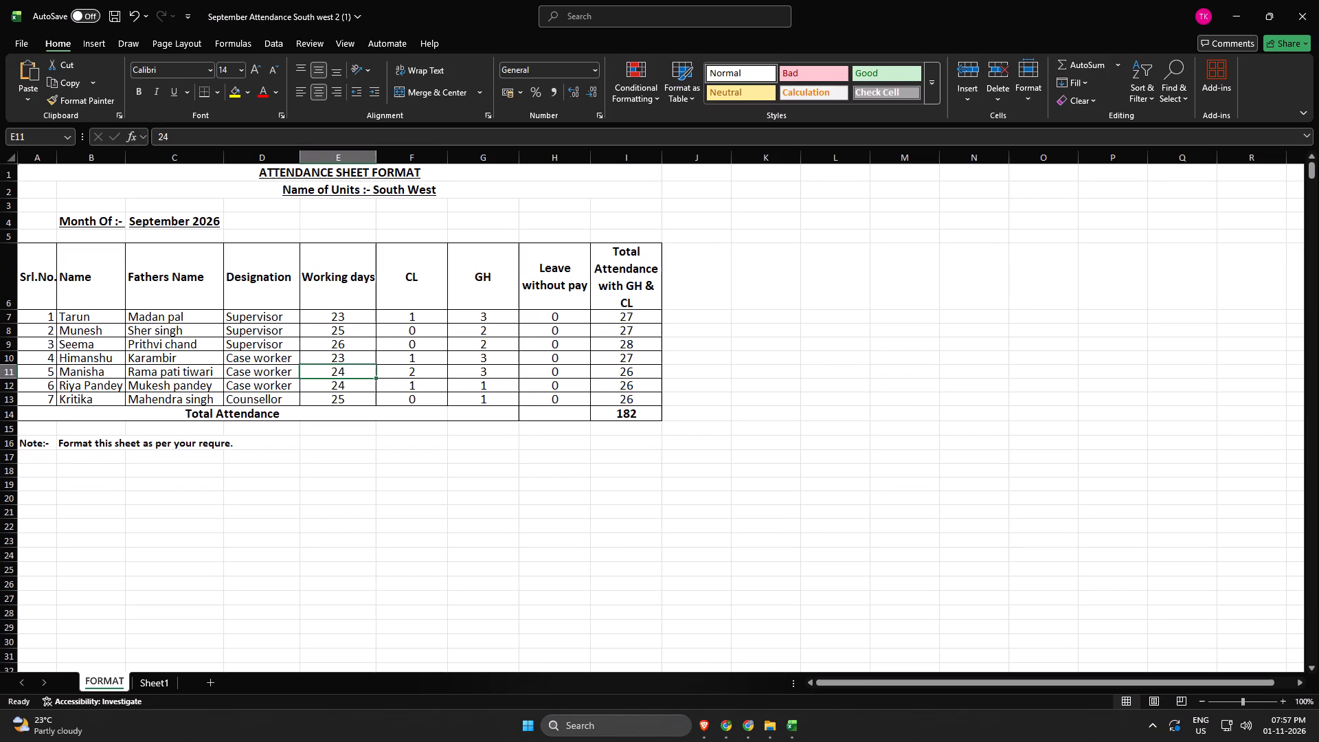
Set the working days to 21 for serial no. 5 in row 11.
text(21)
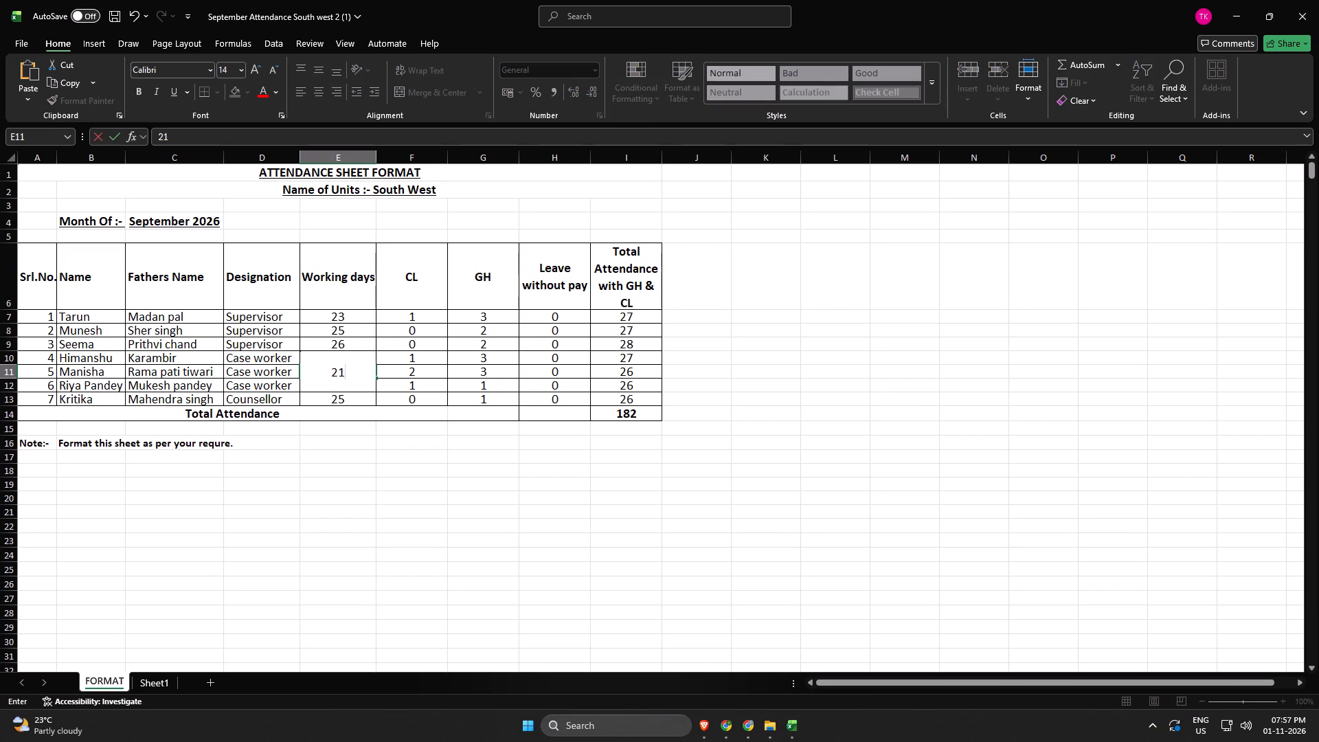
key(Right)
Check the CL, GH, leave and total attendance entries for serial no. 5 in row 11 against its working days.
key(Right)
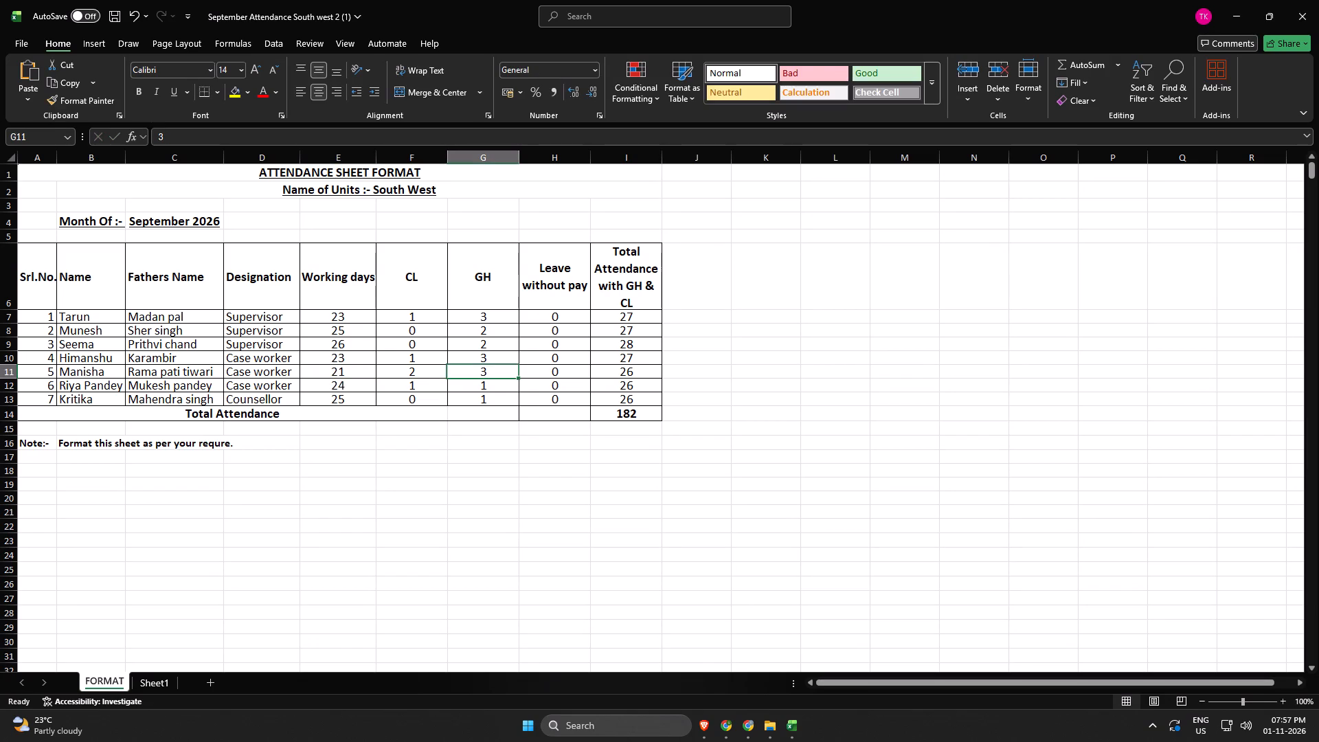
key(Right)
key(Right)
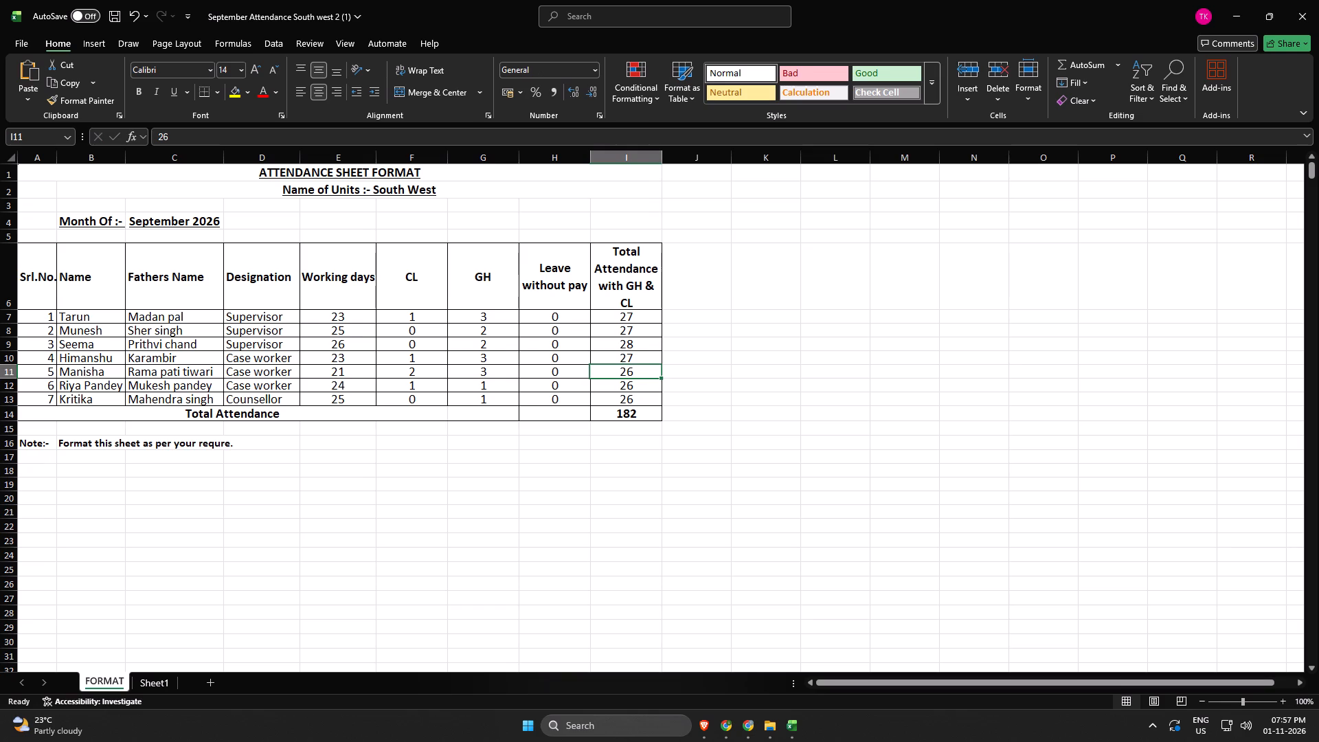
key(Left)
key(Left)
key(Left)
key(Left)
key(Right)
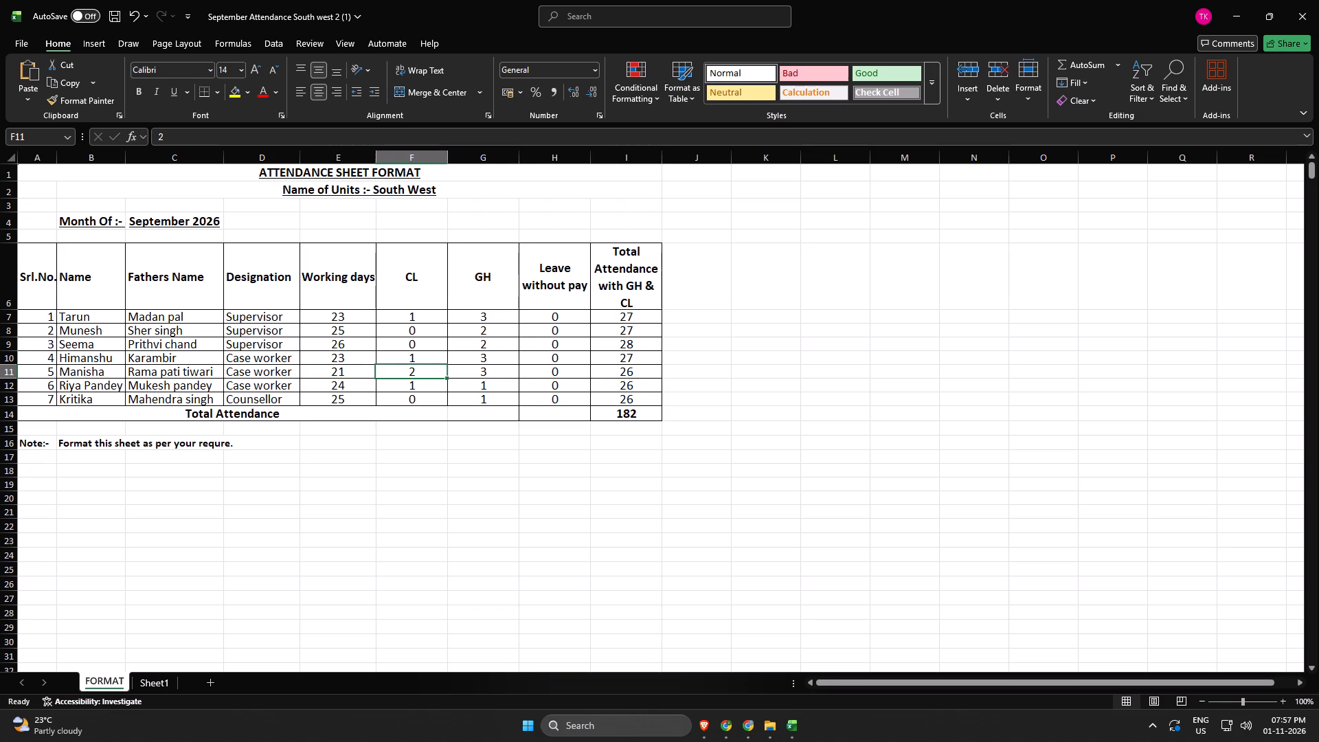
key(Right)
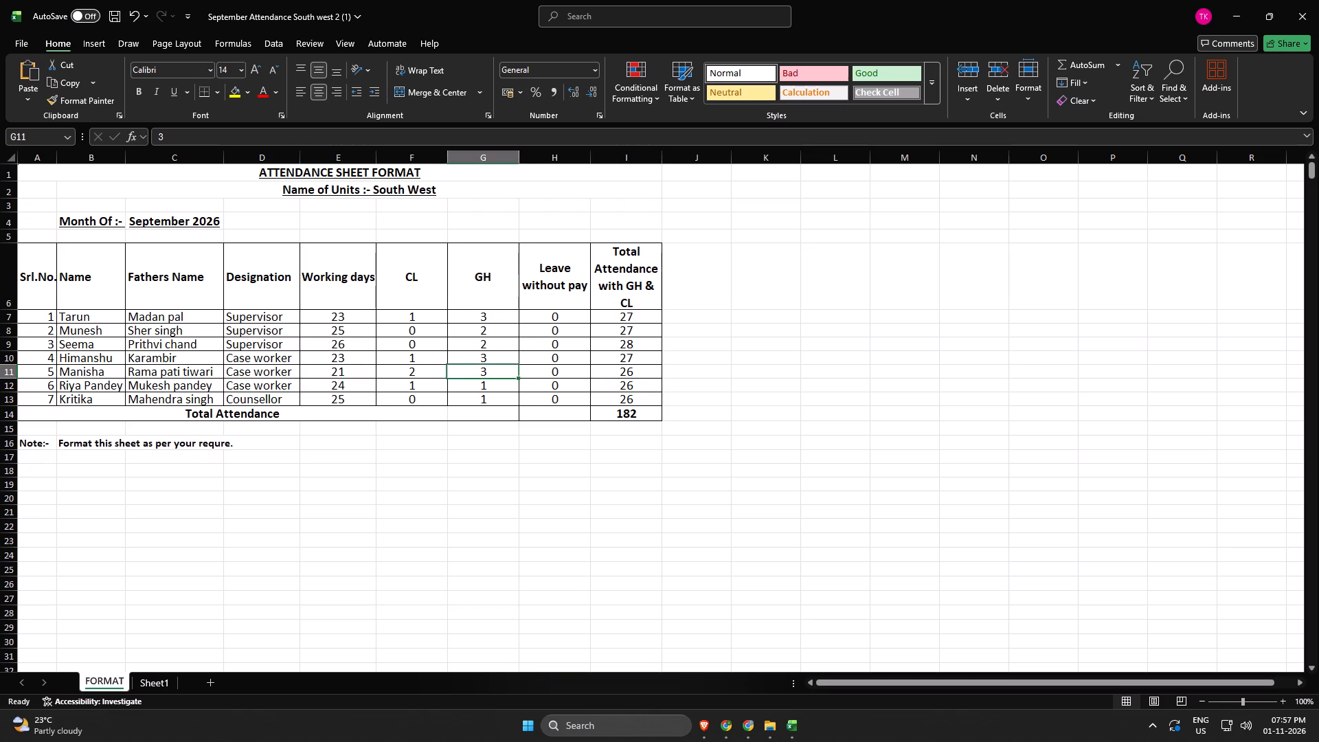
key(Right)
key(Right)
Set GH to 3 for serial no. 6, the third case worker, in row 12.
key(Down)
key(Left)
key(Left)
key(Left)
key(Left)
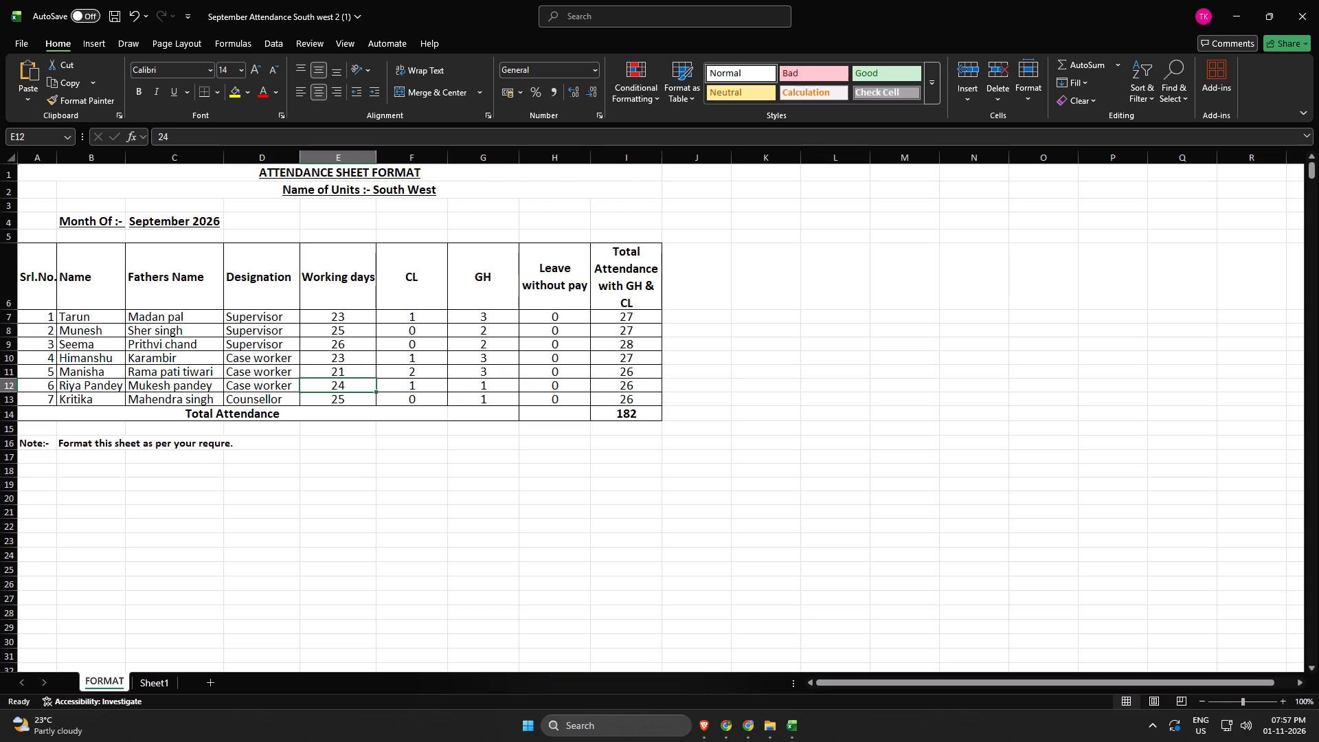
key(Left)
key(Left)
key(Left)
key(Right)
key(Right)
key(Right)
key(Right)
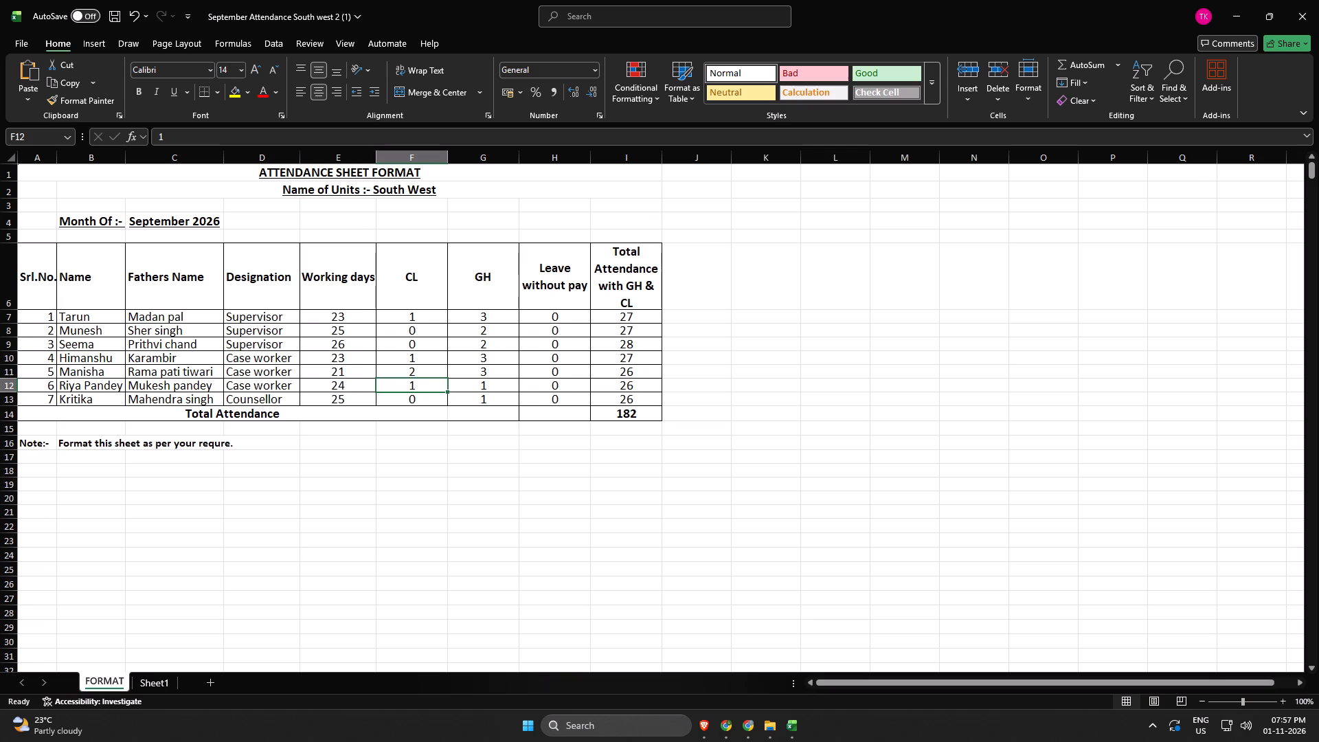
key(Right)
key(3)
key(Left)
Set CL to 0 for serial no. 6 in row 12.
key(Left)
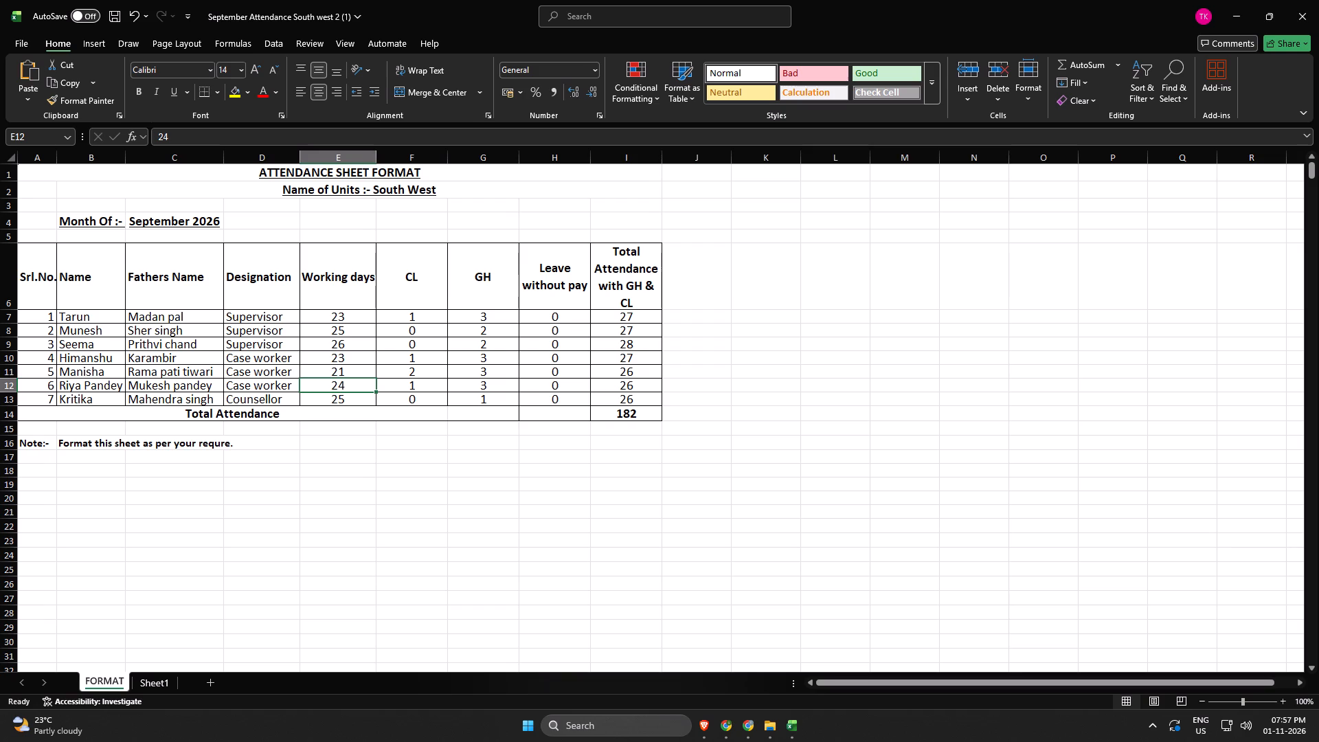
key(Right)
key(0)
key(Right)
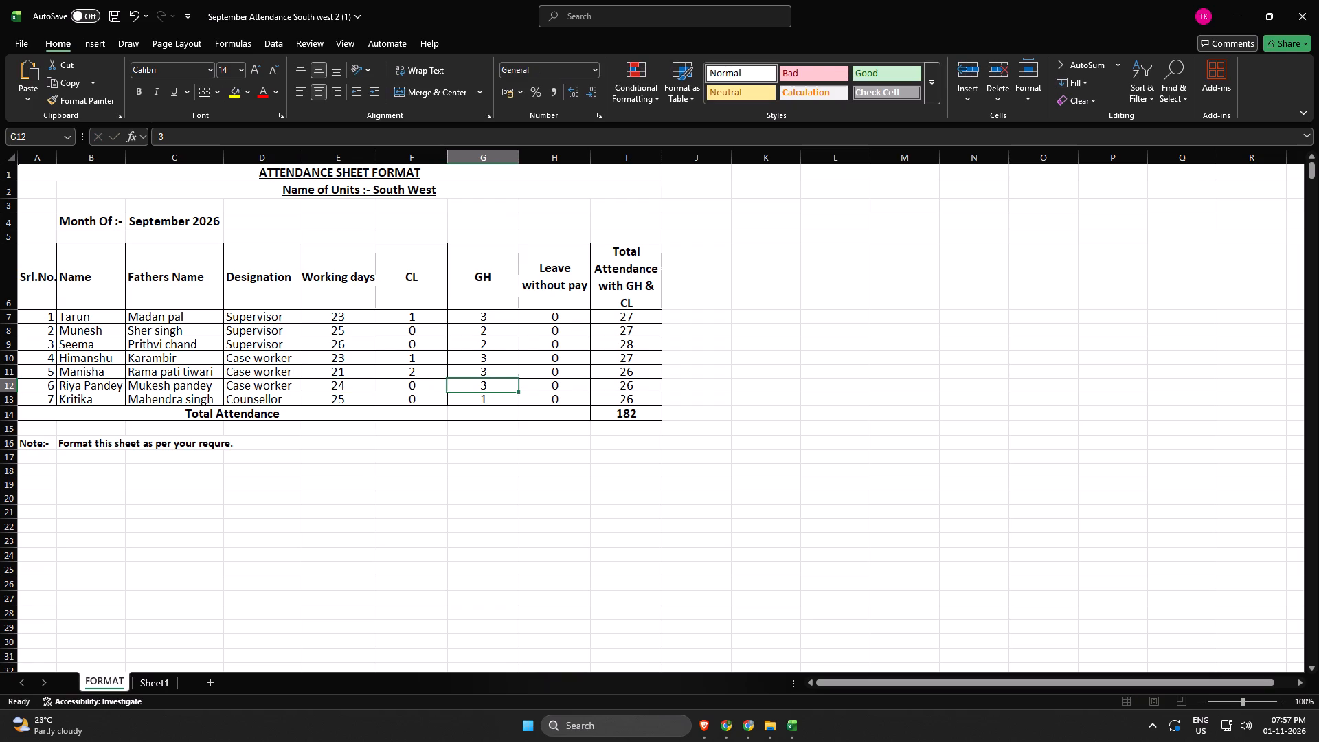
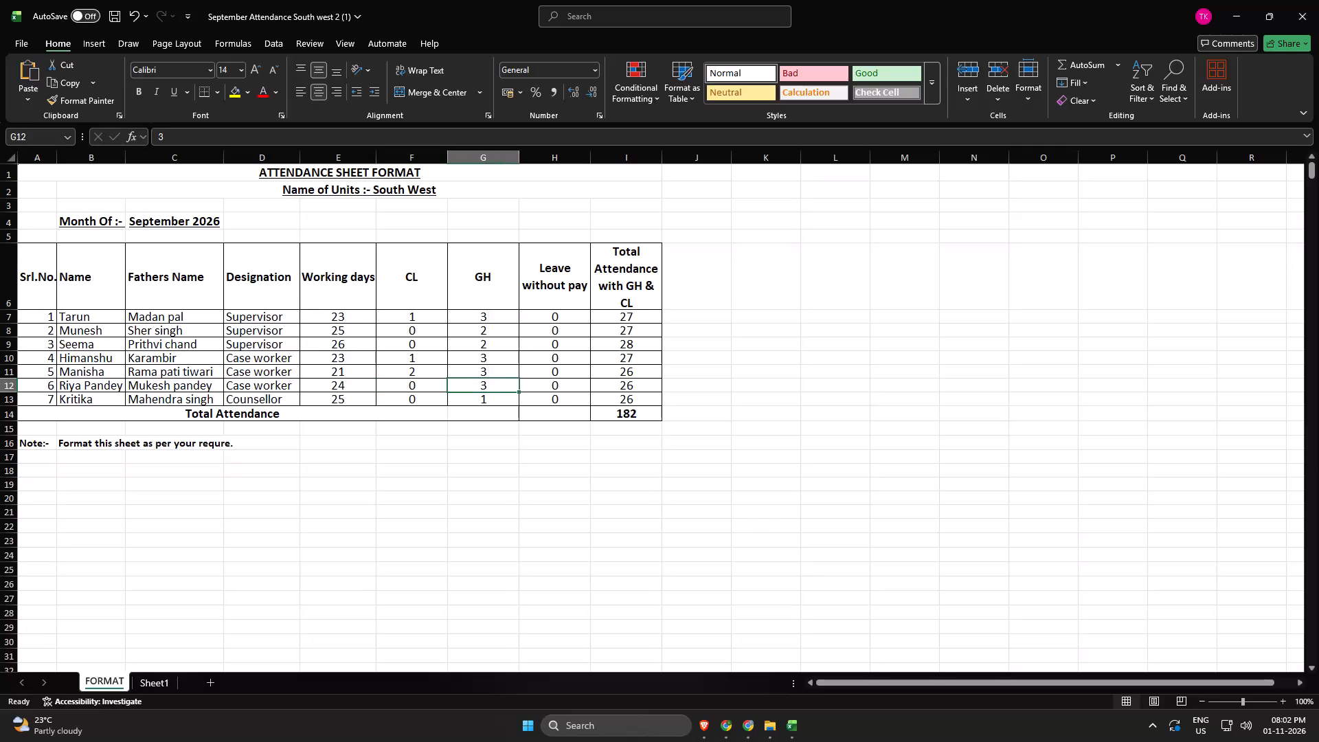
Set the total attendance with GH and CL to 27 for serial no. 6 in row 12.
key(Right)
key(Right)
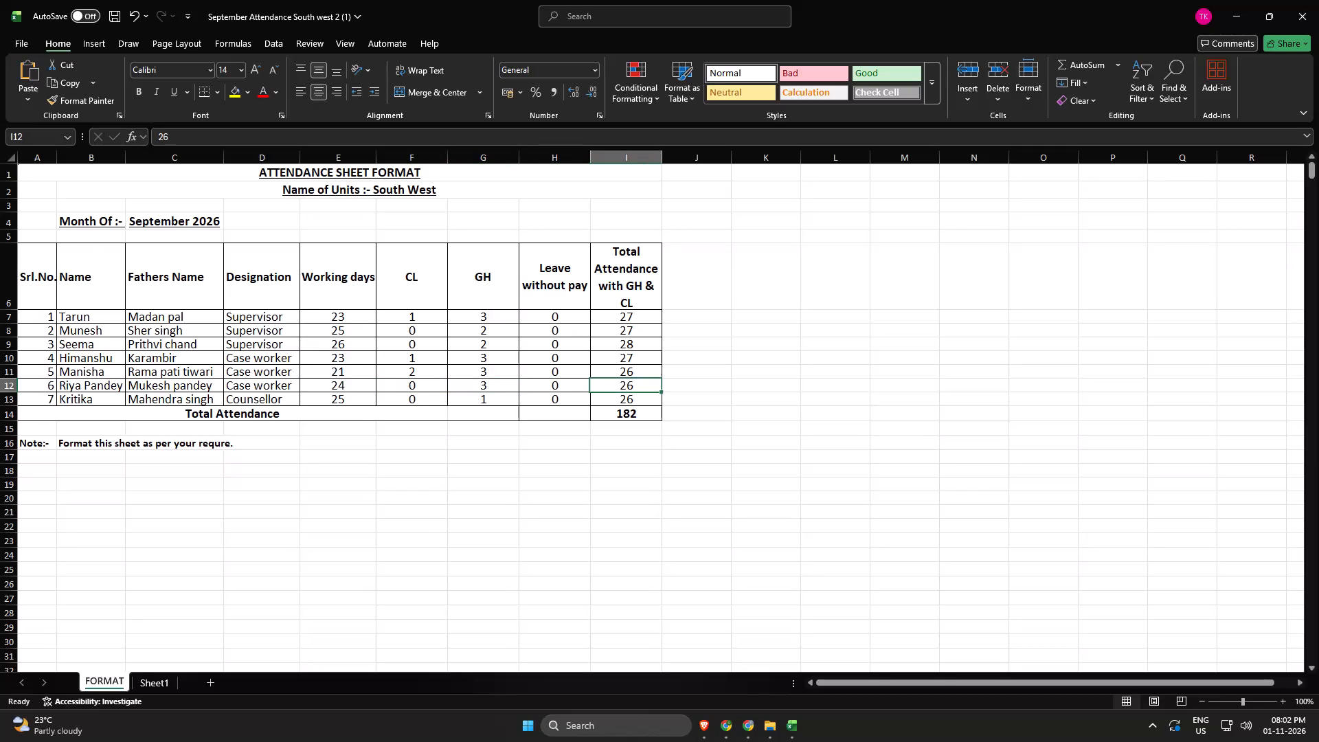
text(27)
key(Down)
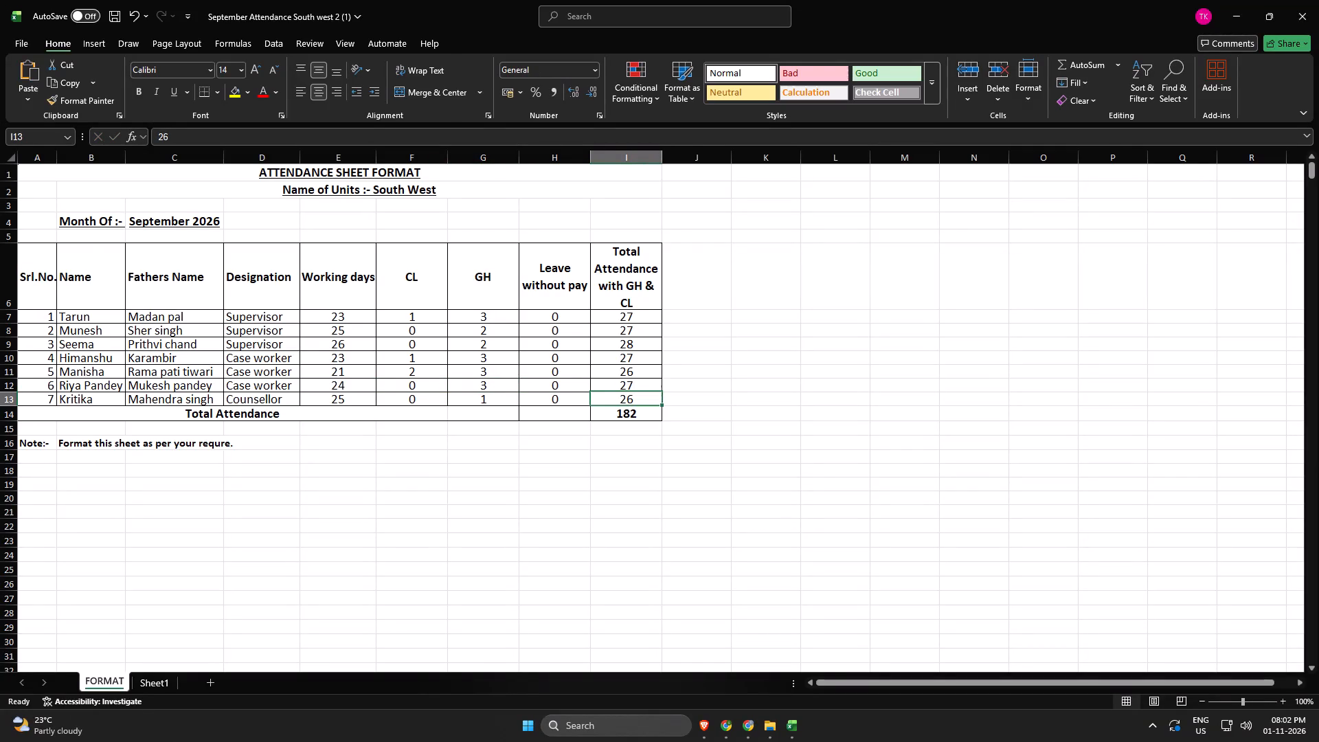
Set GH to 3 for serial no. 7, the counsellor, in row 13.
key(Left)
key(Left)
key(Left)
key(Left)
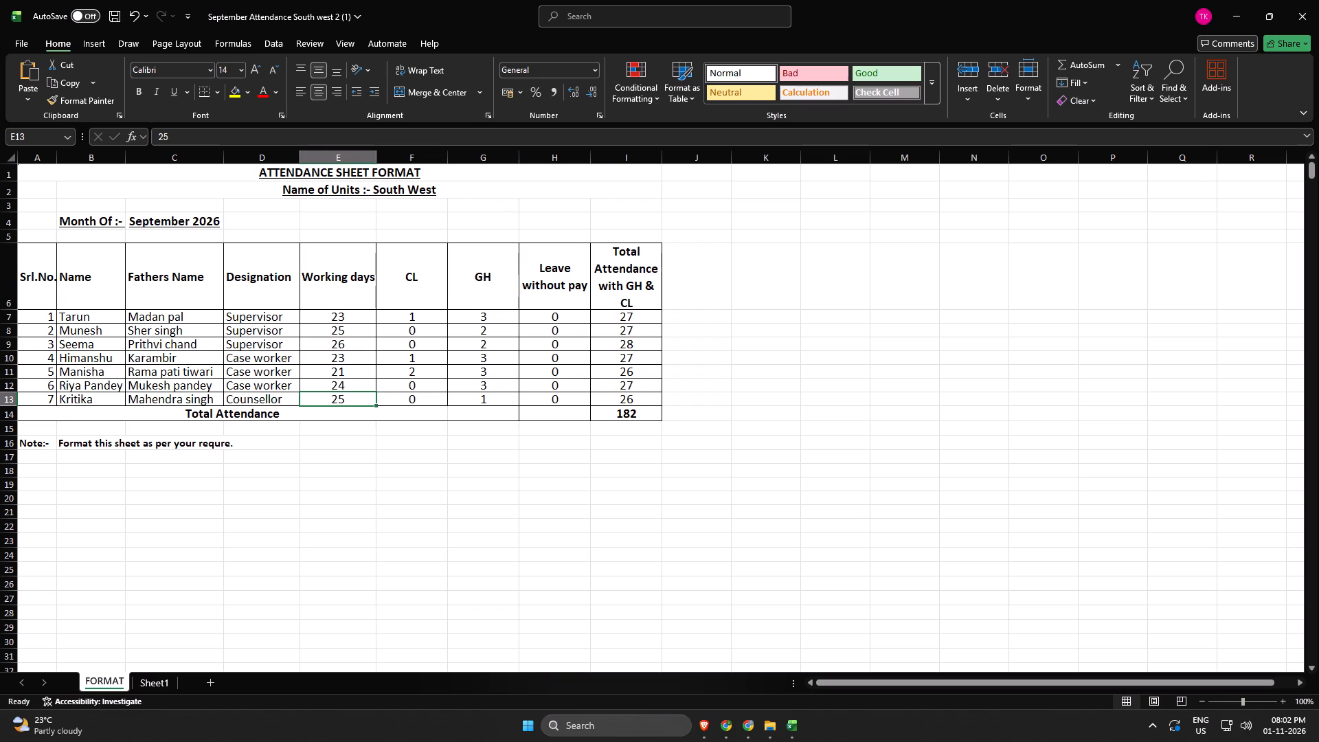
key(Right)
key(Right)
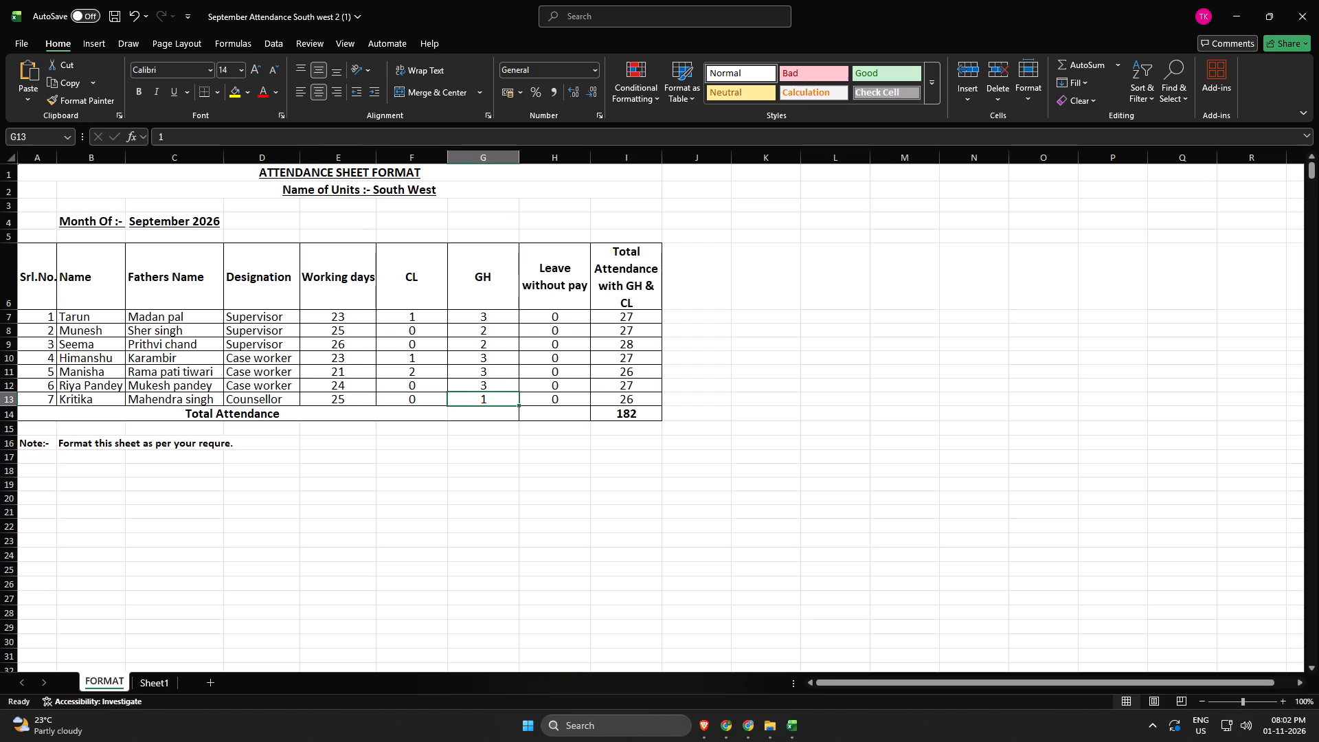
key(3)
key(Down)
key(Up)
Set CL to 1 for serial no. 7, the counsellor, in row 13.
key(Left)
key(Left)
key(Left)
key(Left)
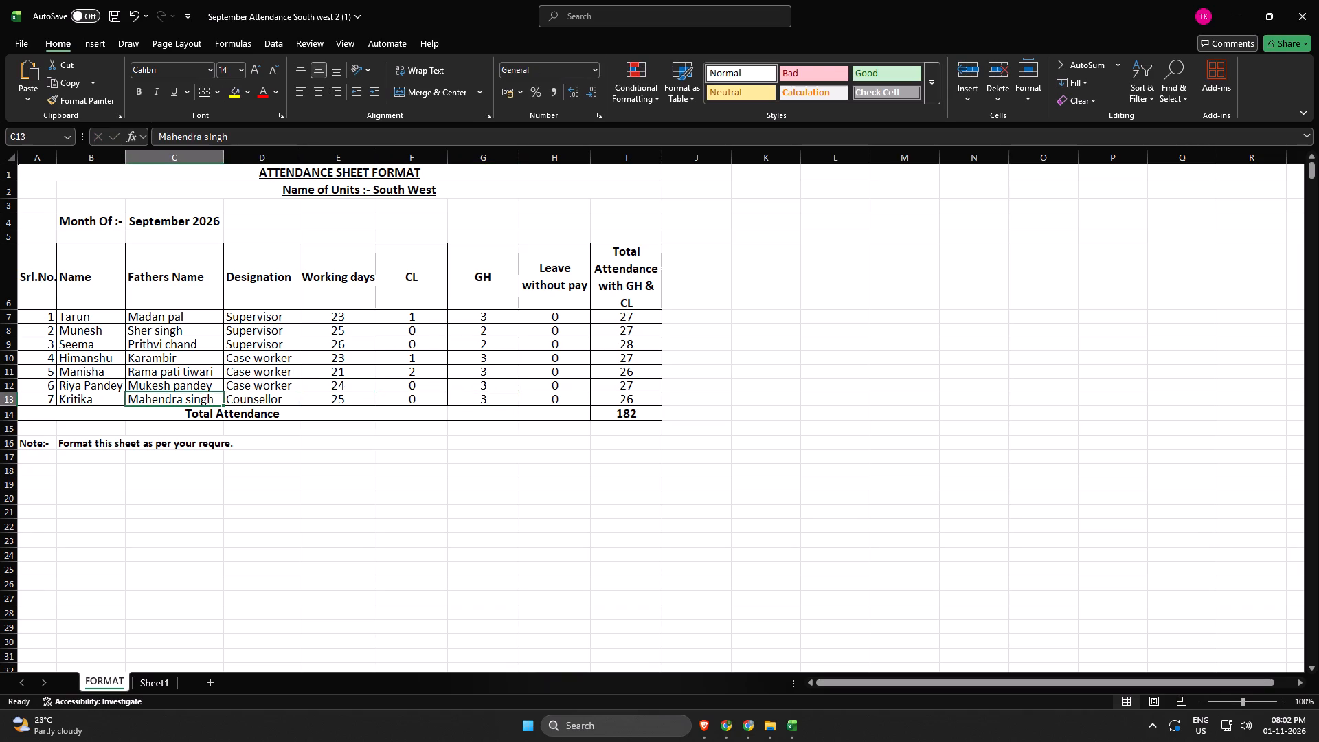
key(Left)
key(Right)
key(Right)
key(Right)
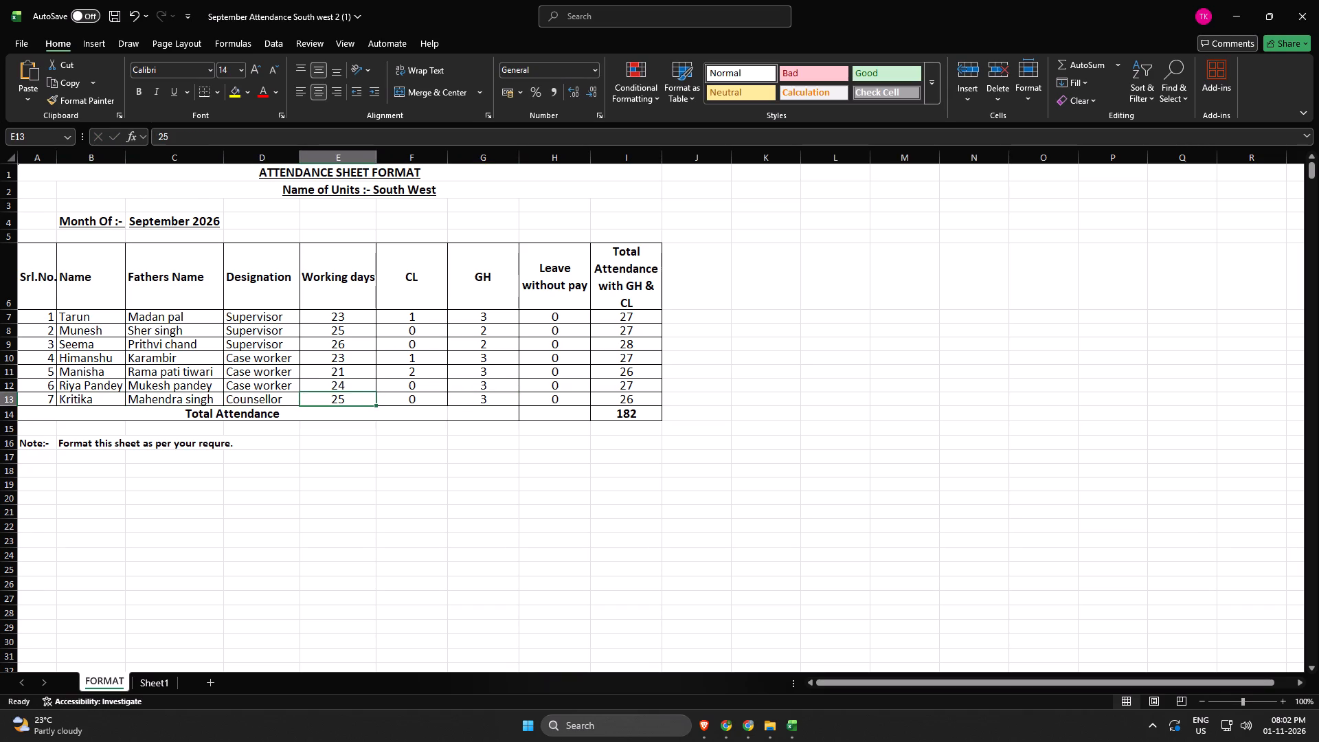
key(Right)
key(1)
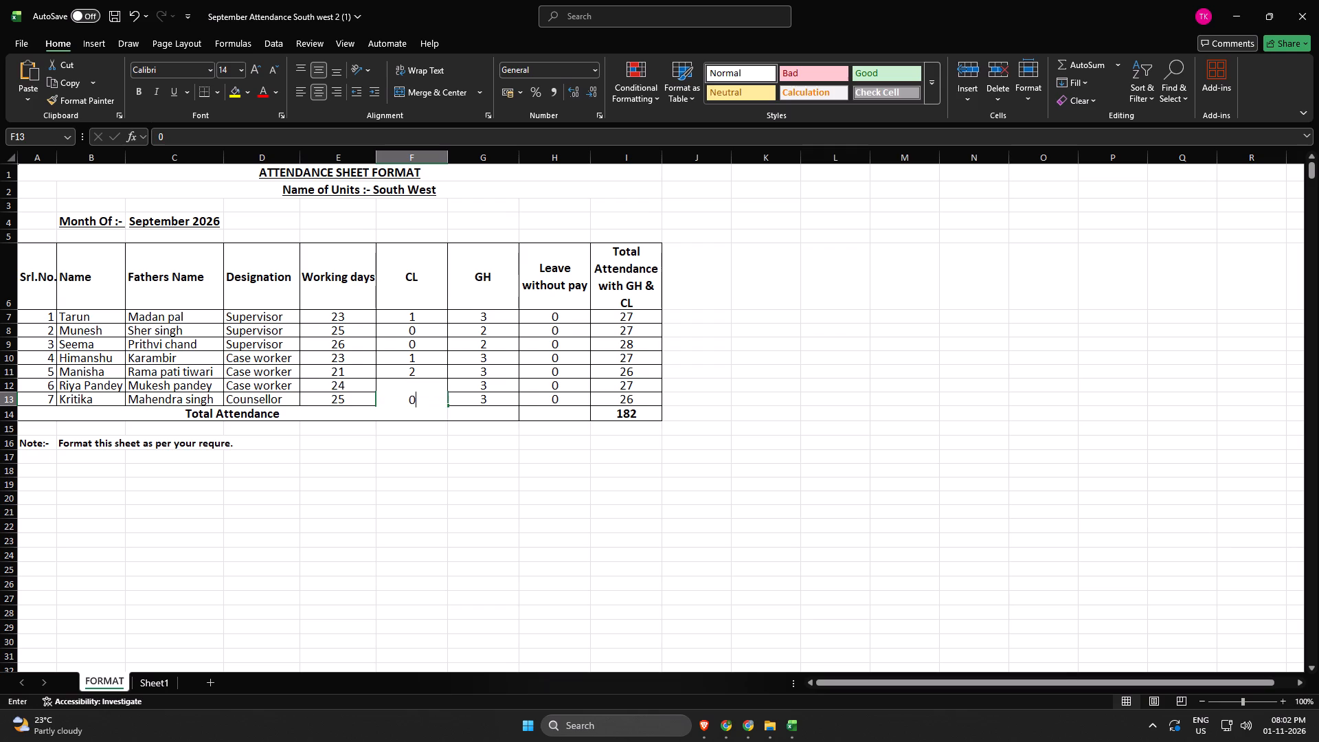
key(Right)
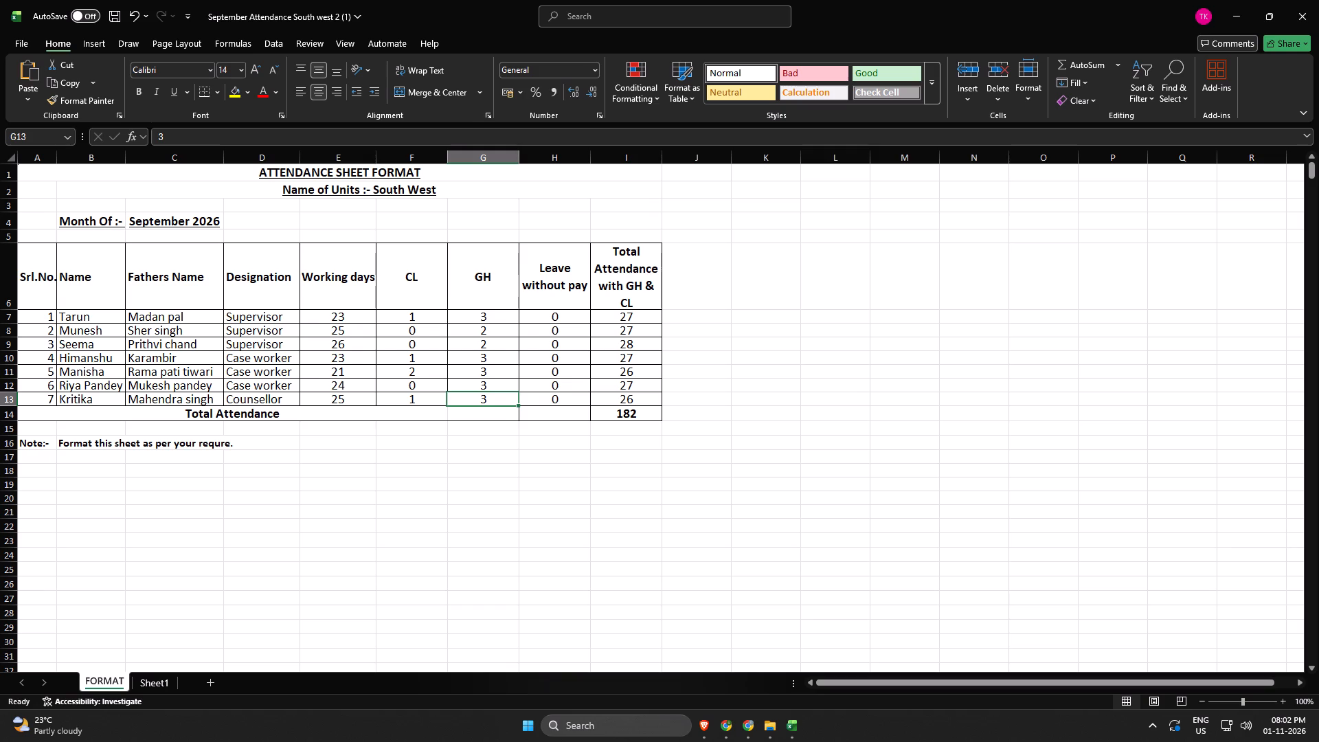
key(Left)
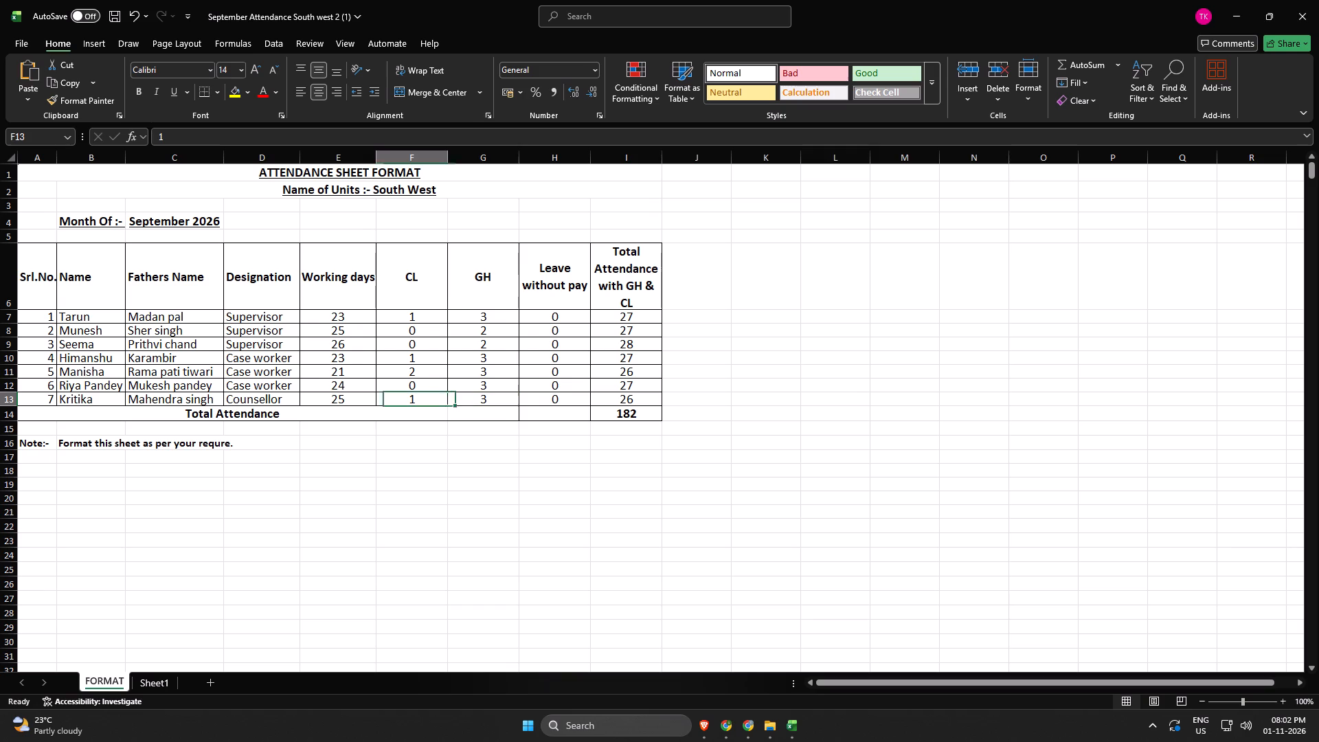
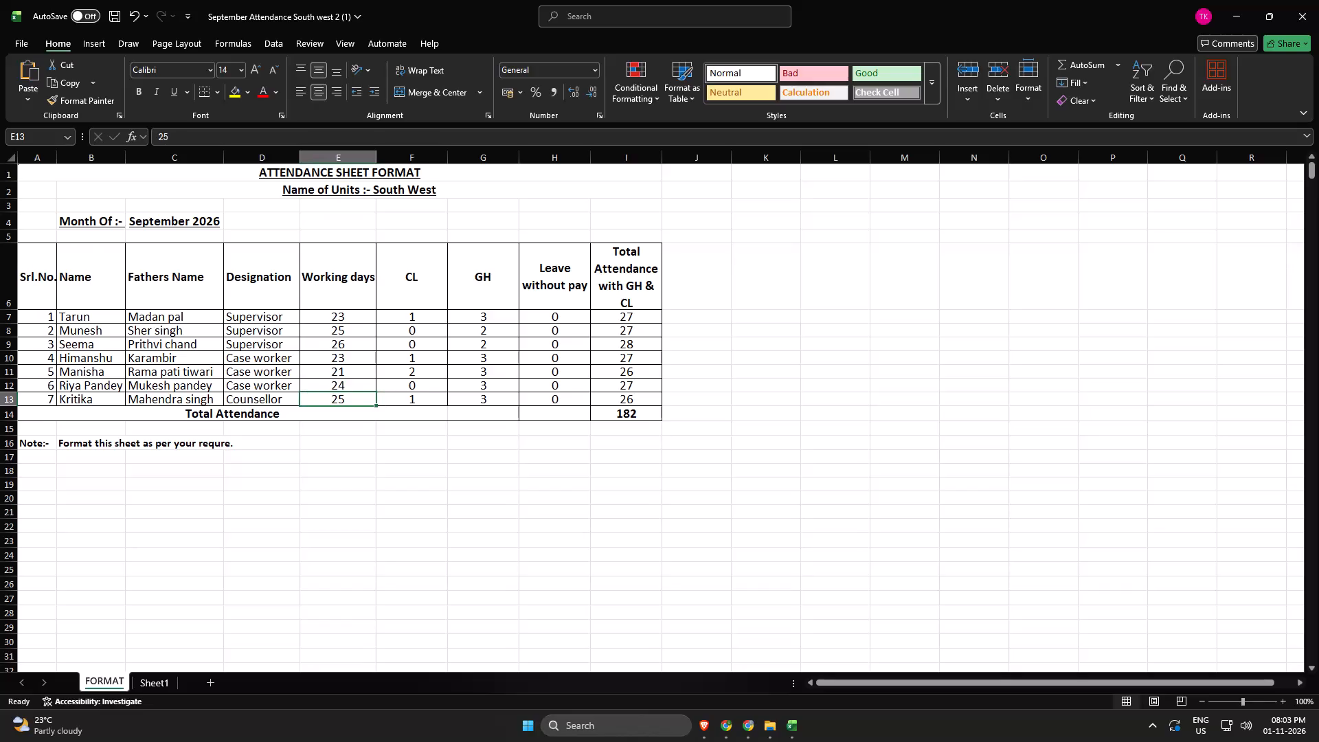
Set the working days to 22 for serial no. 7, the counsellor, in row 13.
text(22)
key(Right)
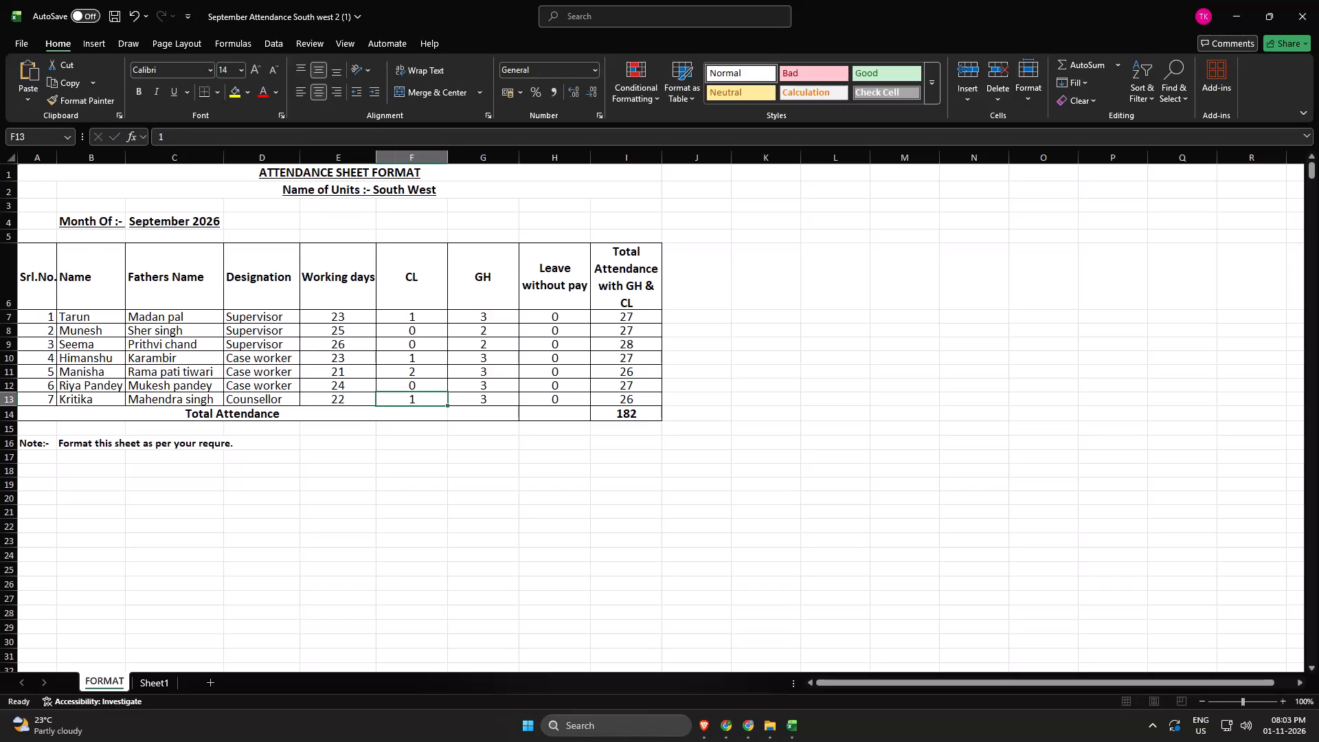
key(Right)
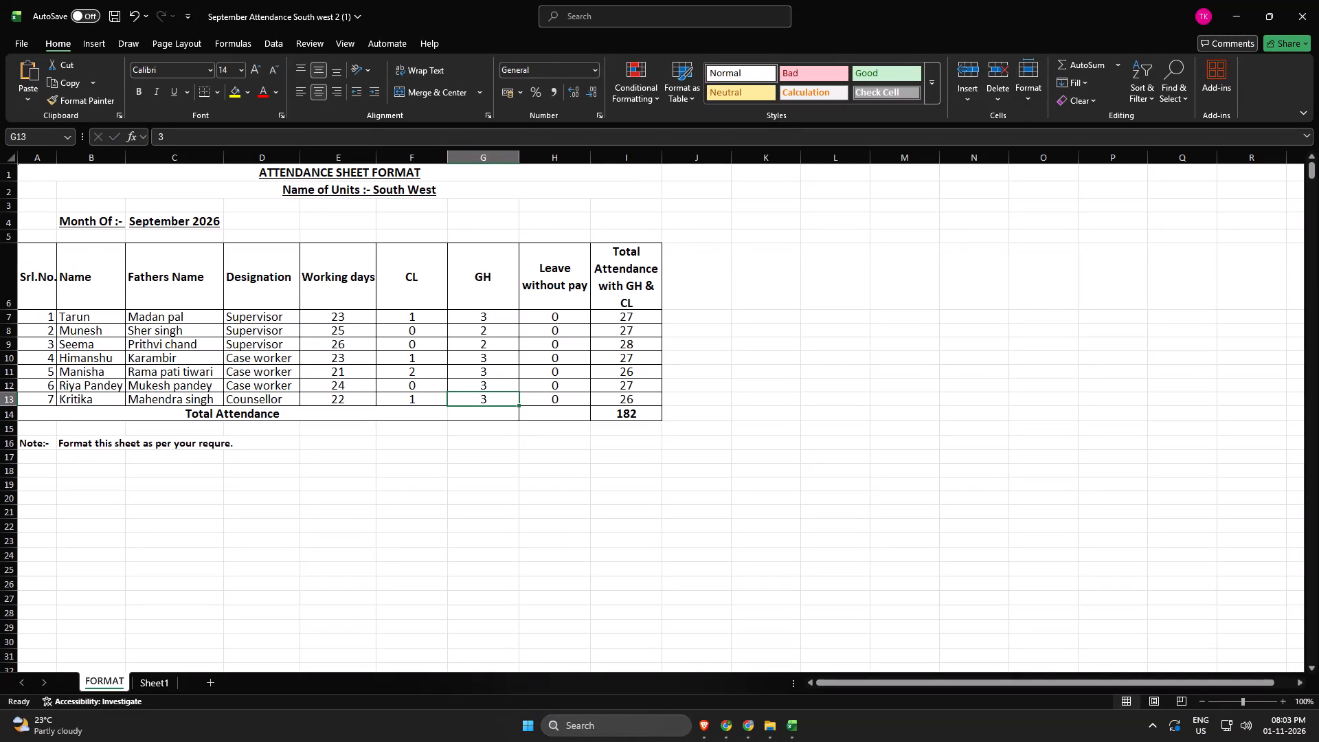
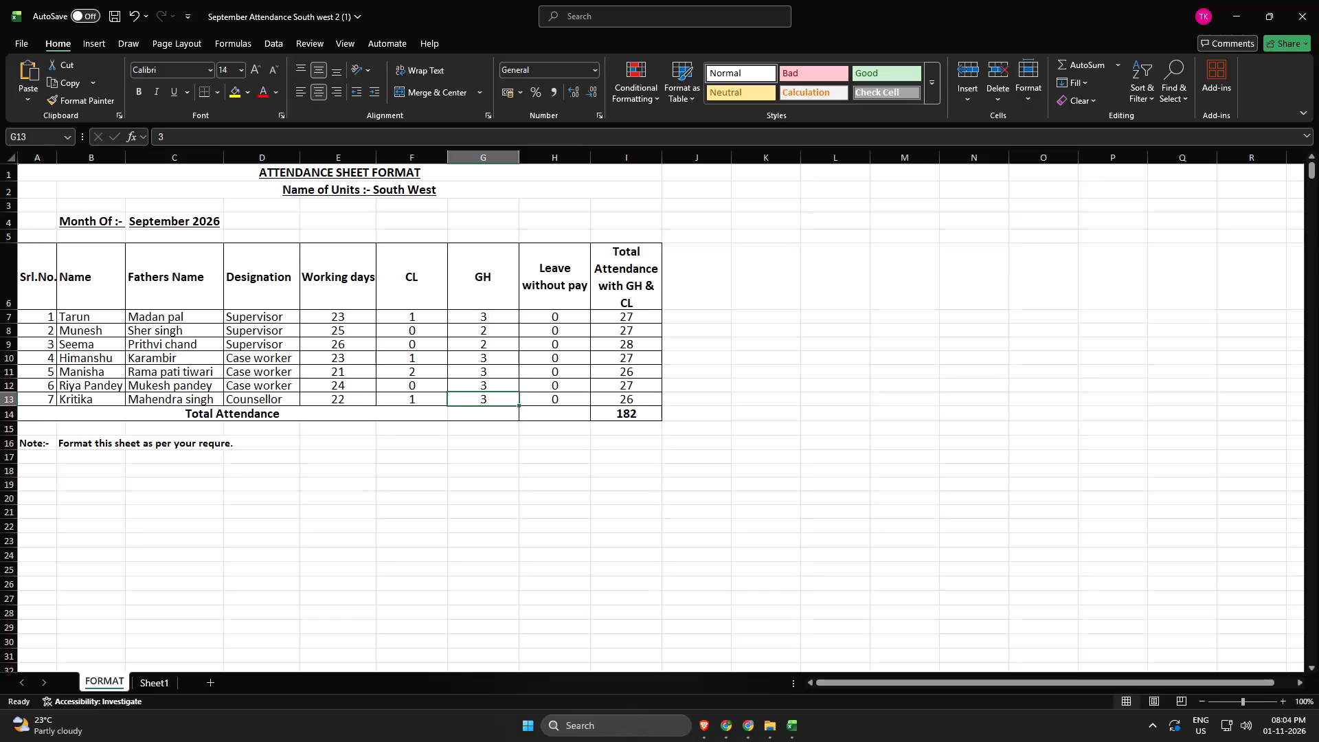
Set the CL to 2 for serial no. 4, the case worker in row 10.
click(425, 323)
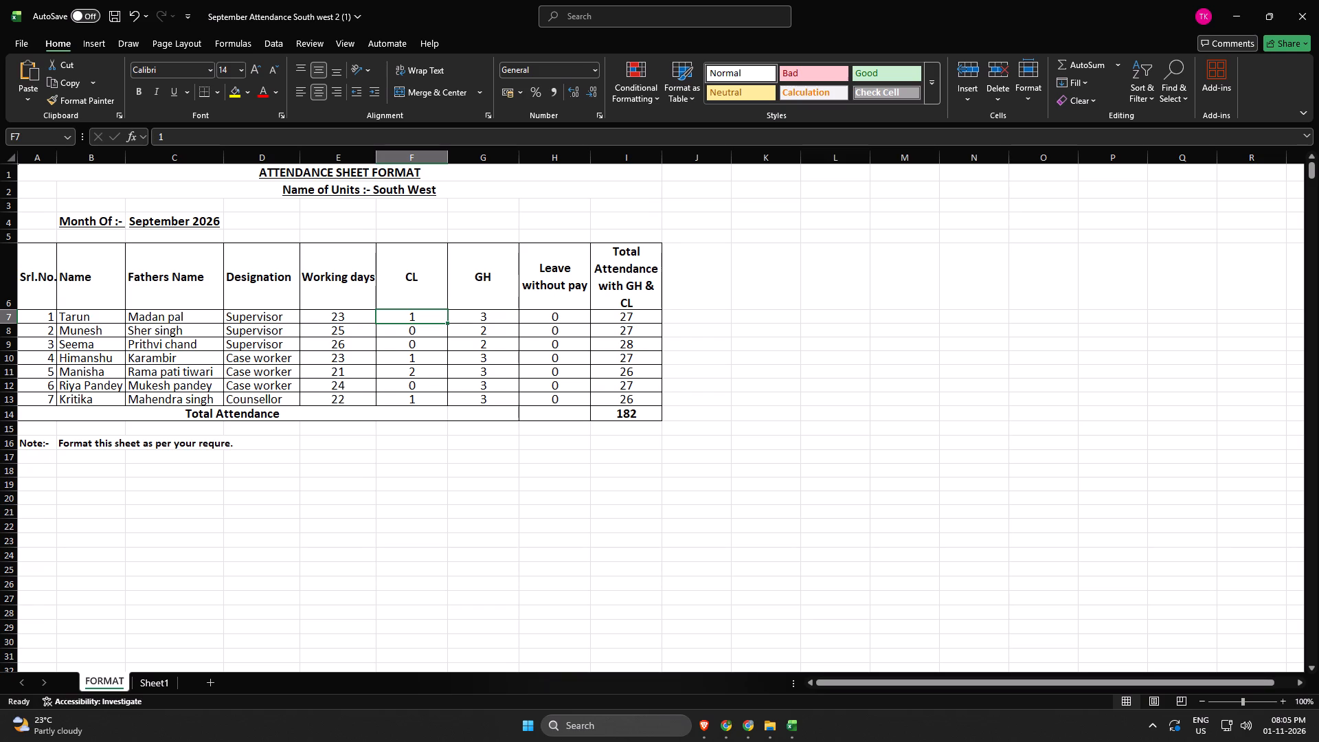
key(Down)
key(Down)
key(Down)
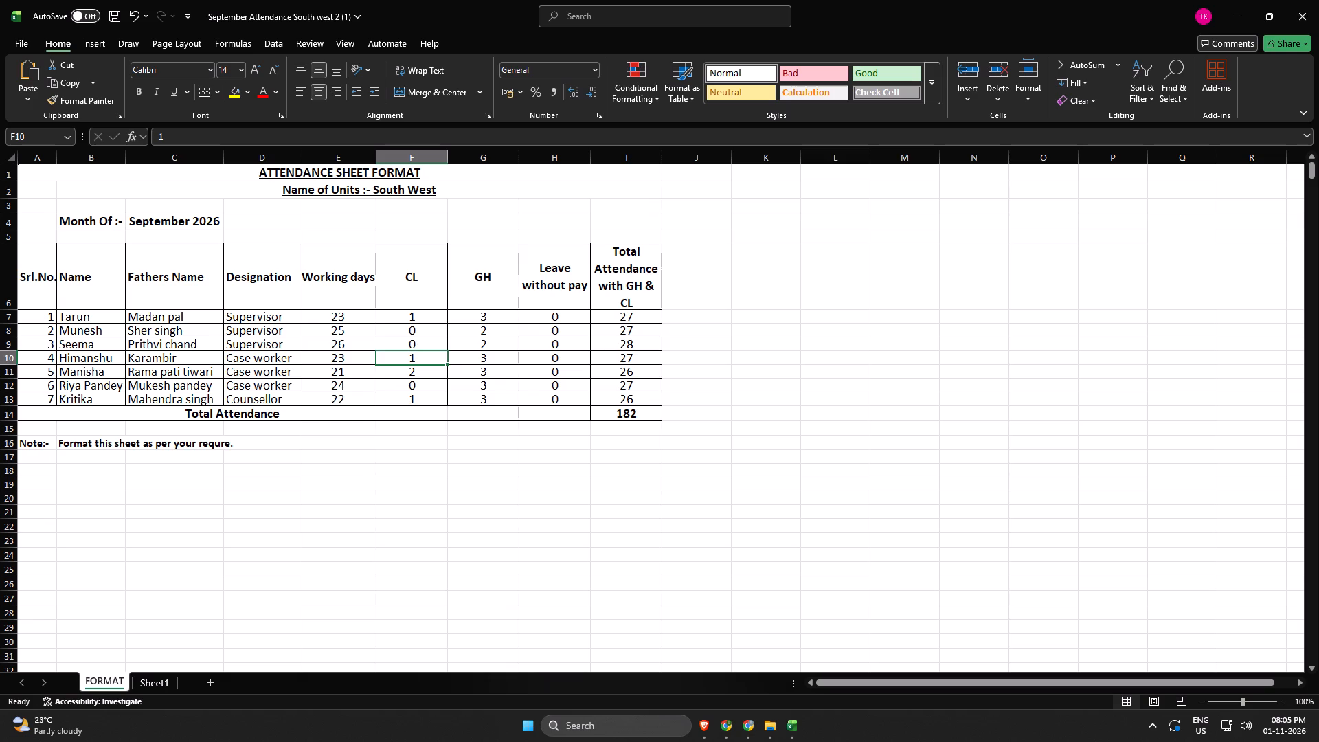
key(2)
key(Right)
Set the working days to 22 for serial no. 4 in row 10.
key(Left)
key(Left)
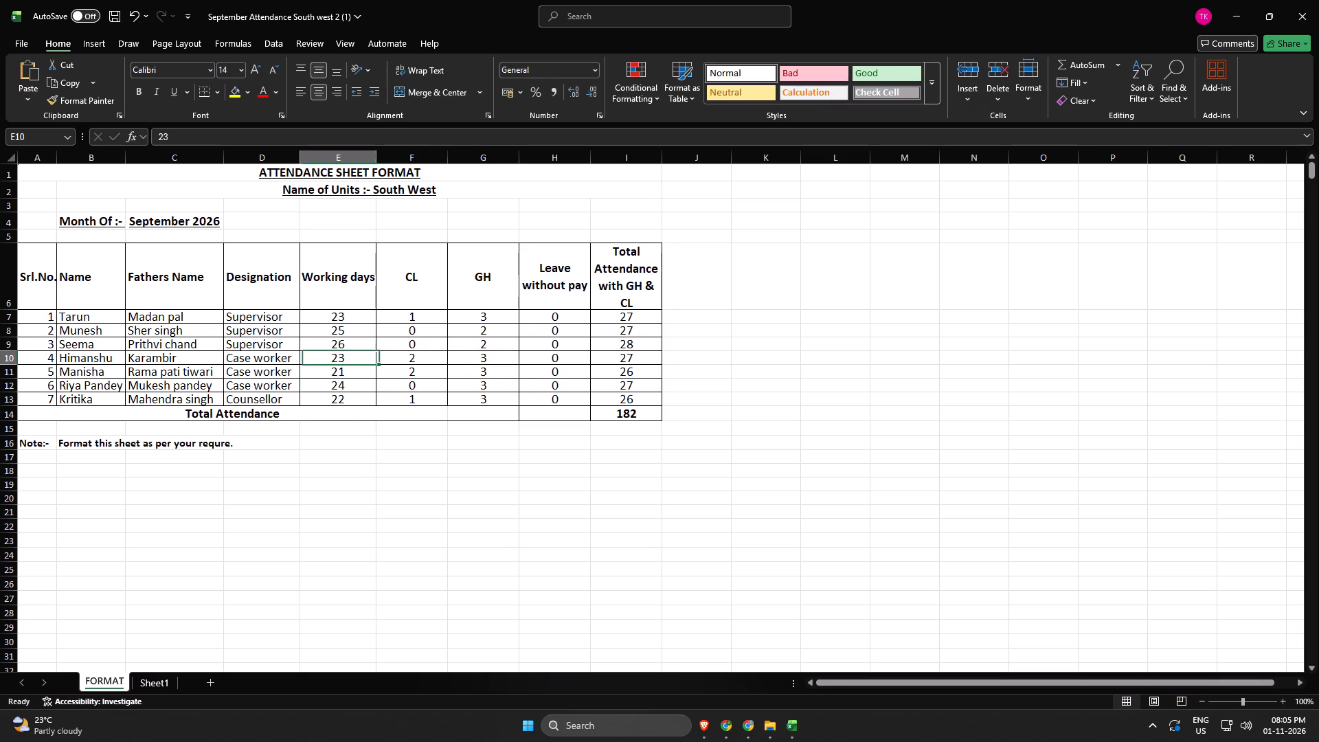
key(Right)
key(Right)
key(Right)
key(Left)
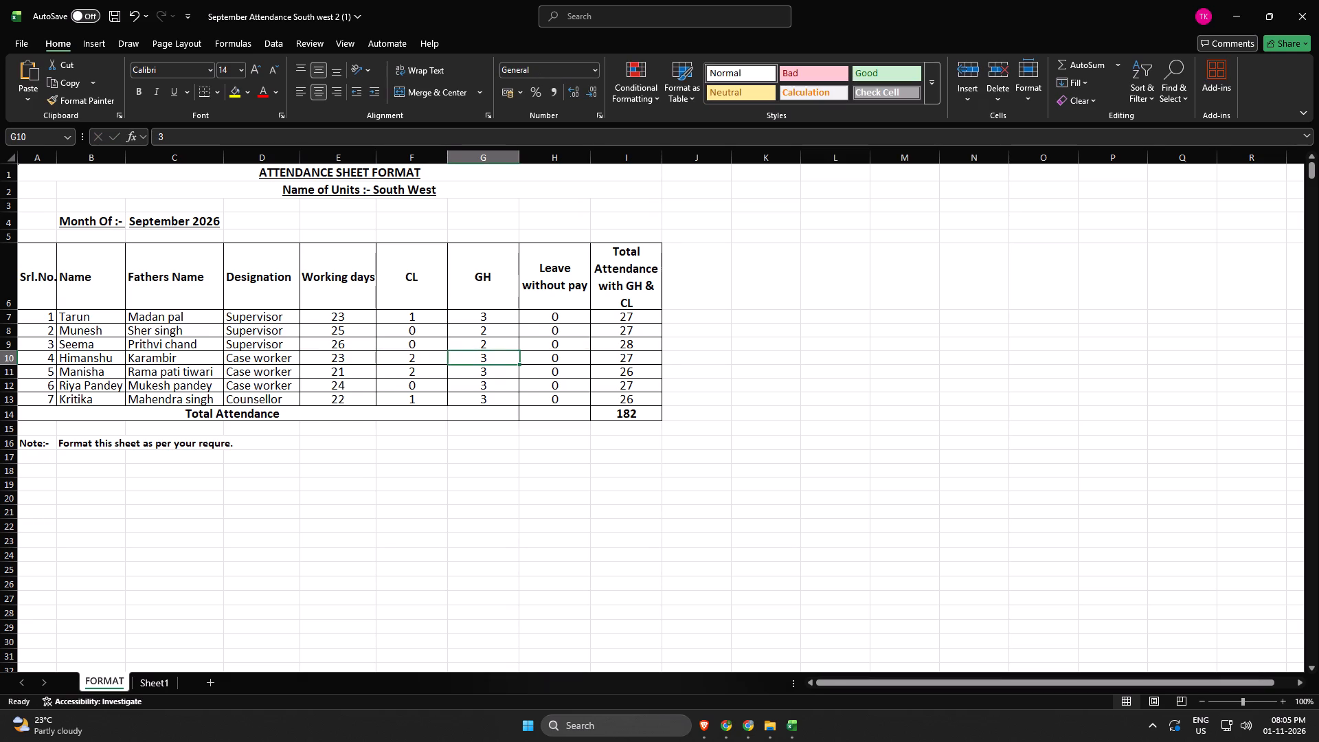
key(Left)
key(Left)
key(Left)
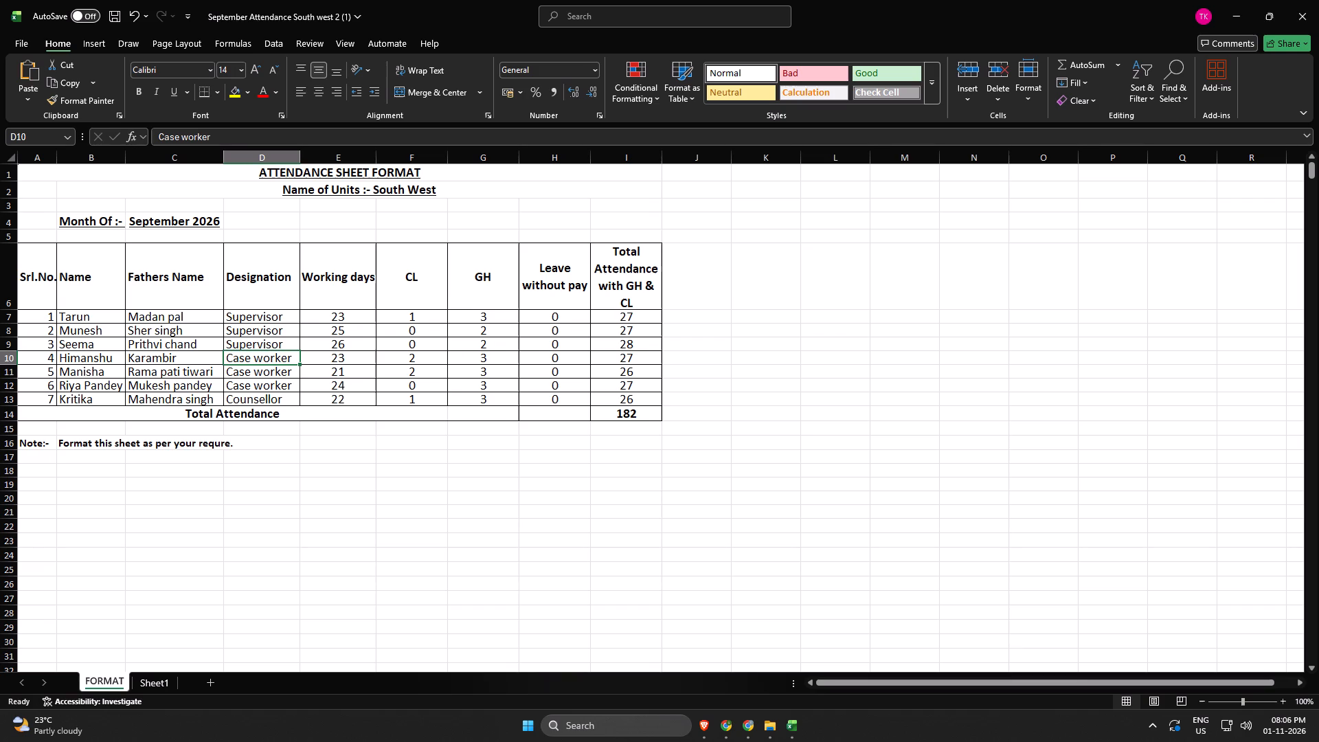
key(Right)
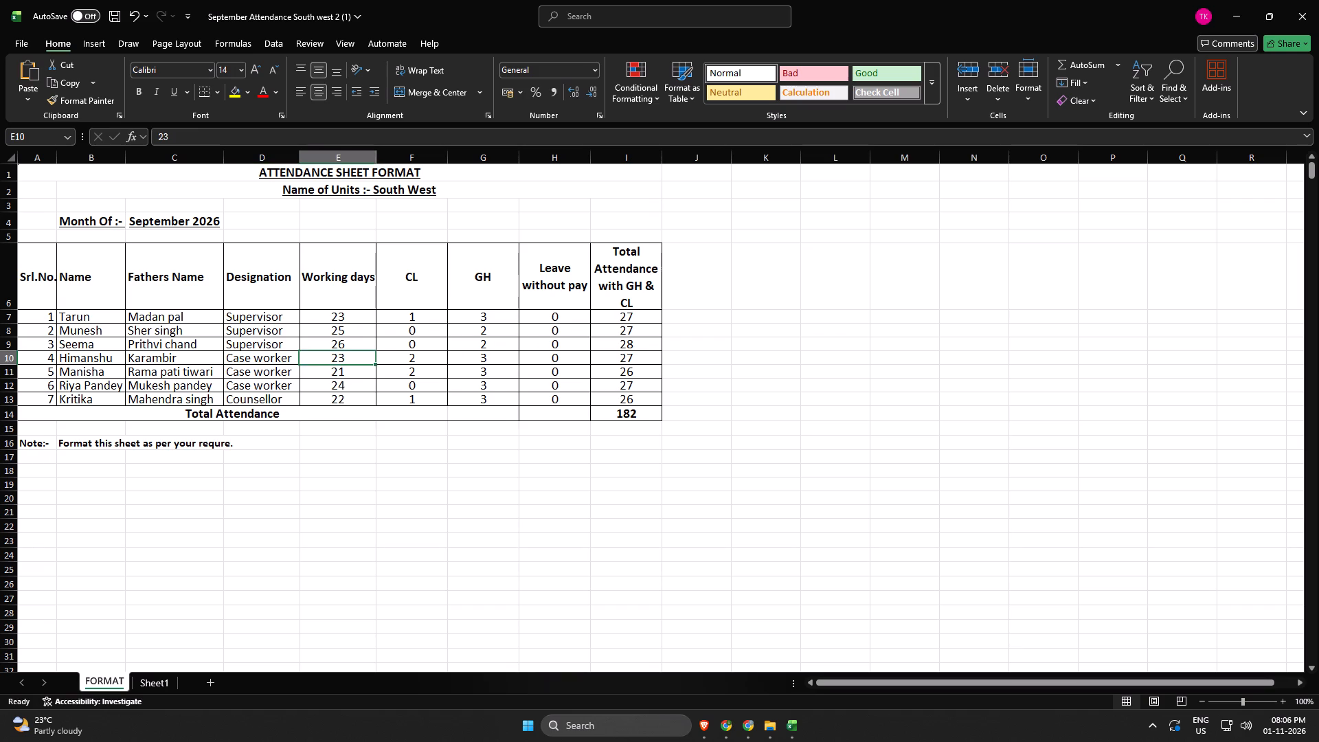
text(22)
key(Right)
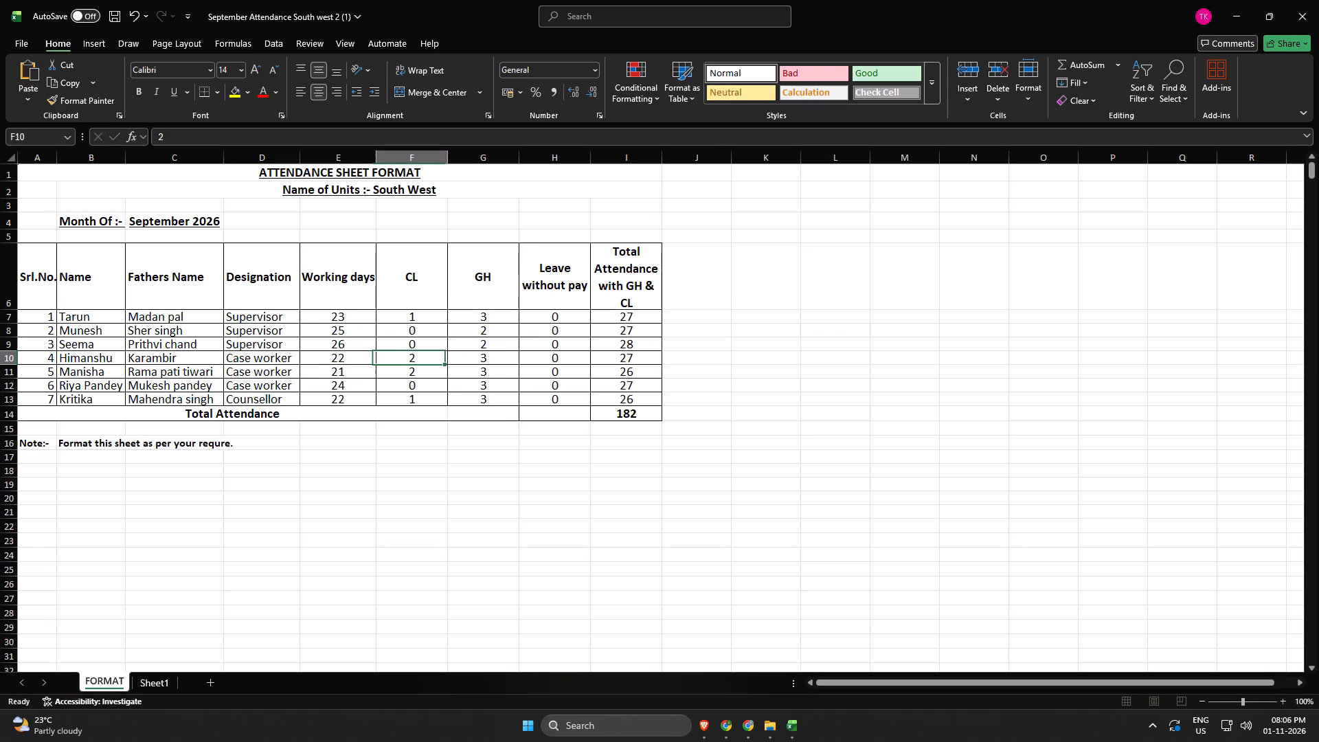
Set the leave without pay to 1 for serial no. 5, the case worker in row 11.
key(Right)
key(Right)
key(Right)
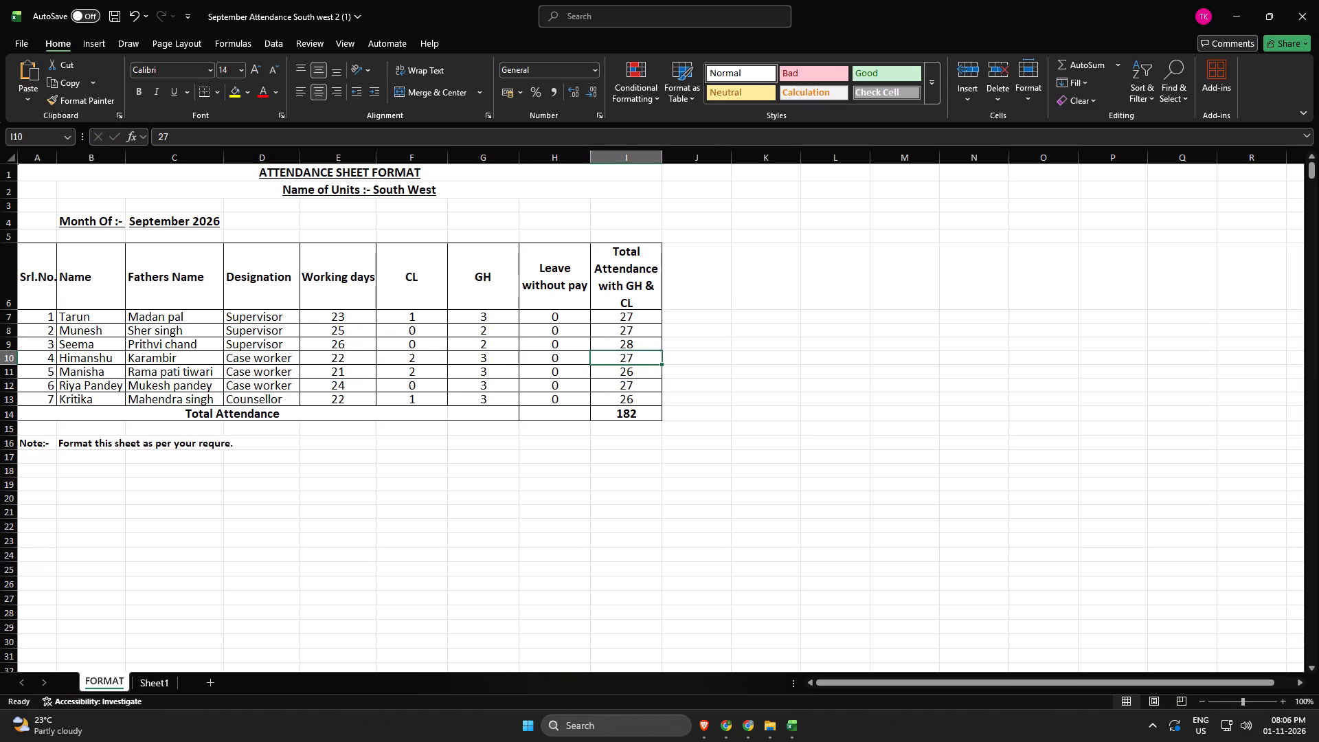
key(Down)
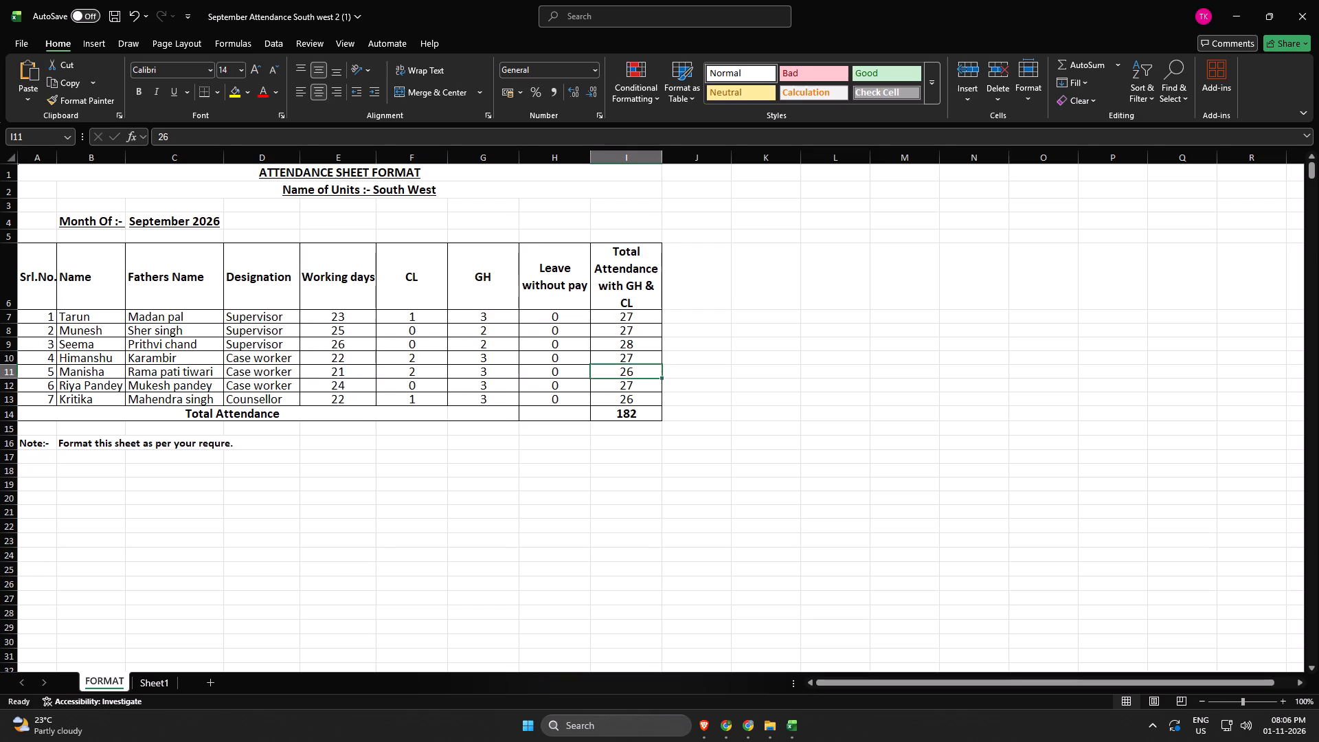
key(Left)
key(Left)
key(Left)
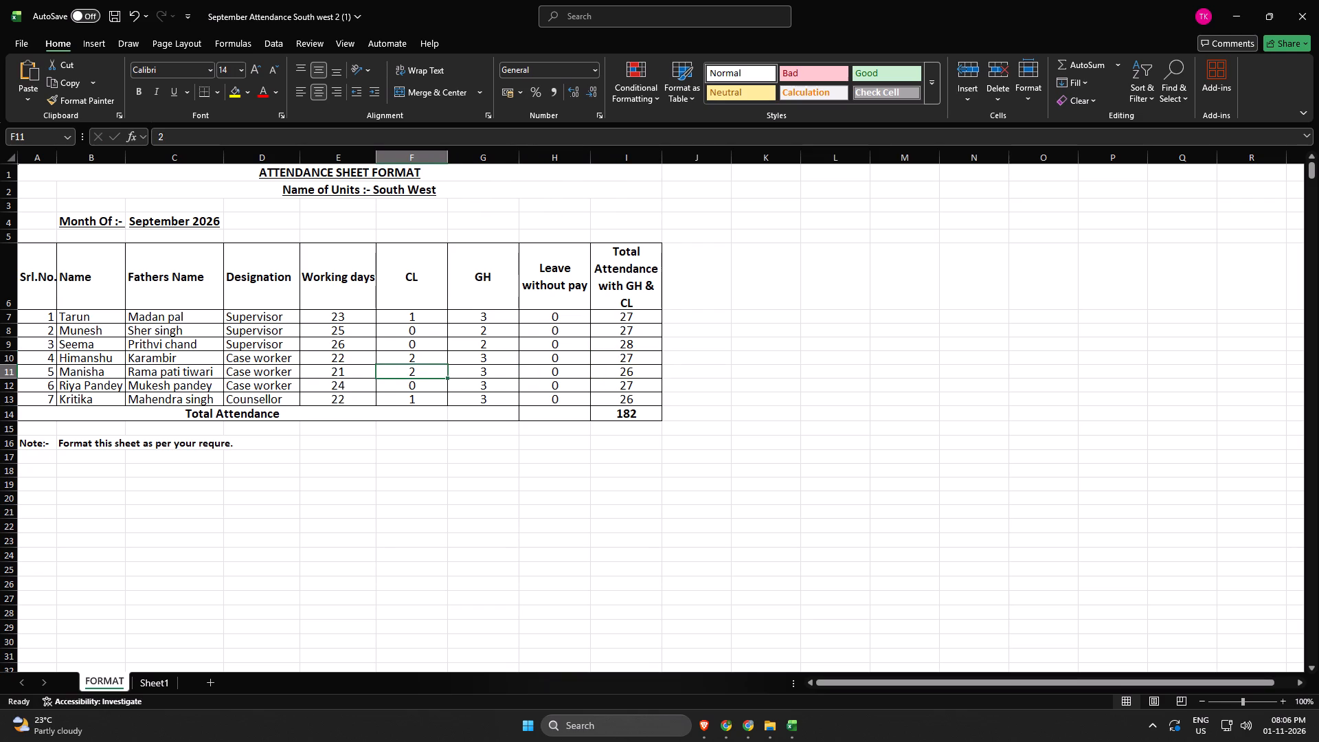
key(Right)
key(Right)
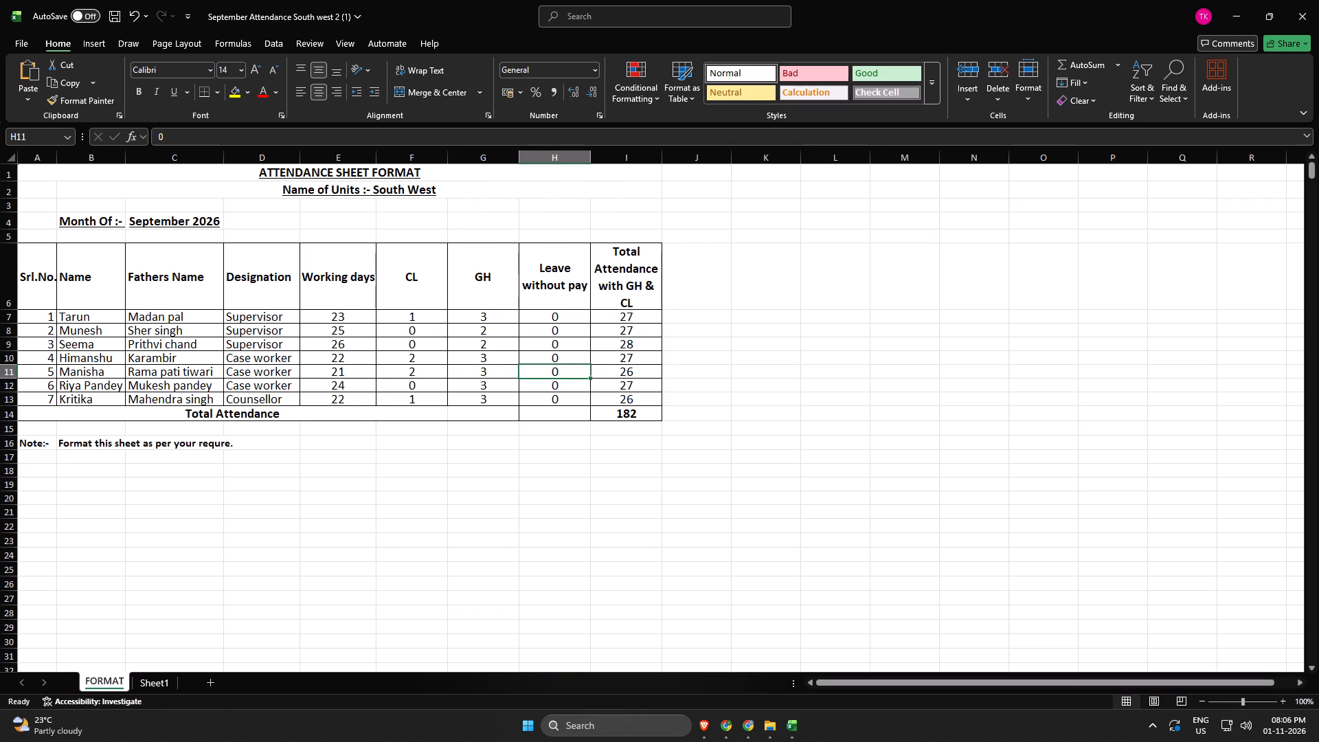
key(1)
key(Down)
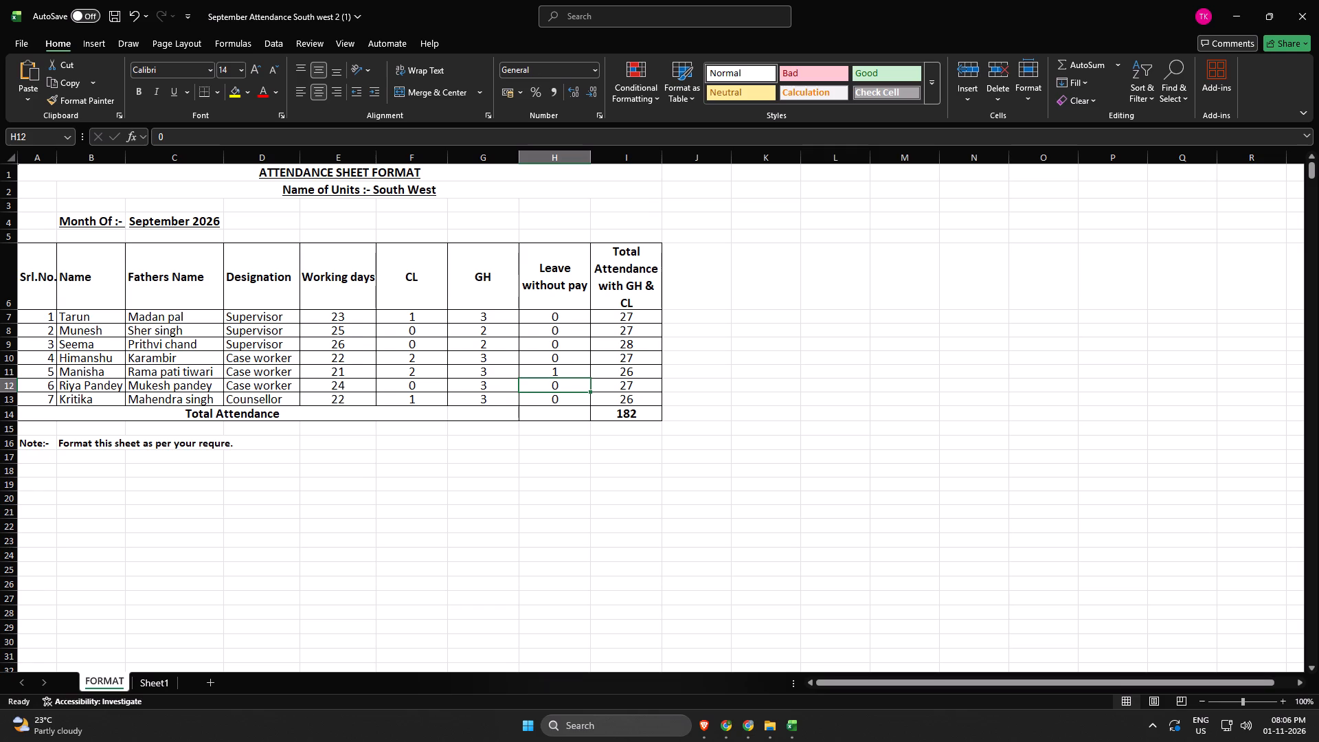
Review the attendance entries of serial nos. 5 and 6, the case workers in rows 11 and 12.
key(Up)
key(Down)
key(Left)
key(Left)
key(Left)
key(Left)
key(Left)
key(Left)
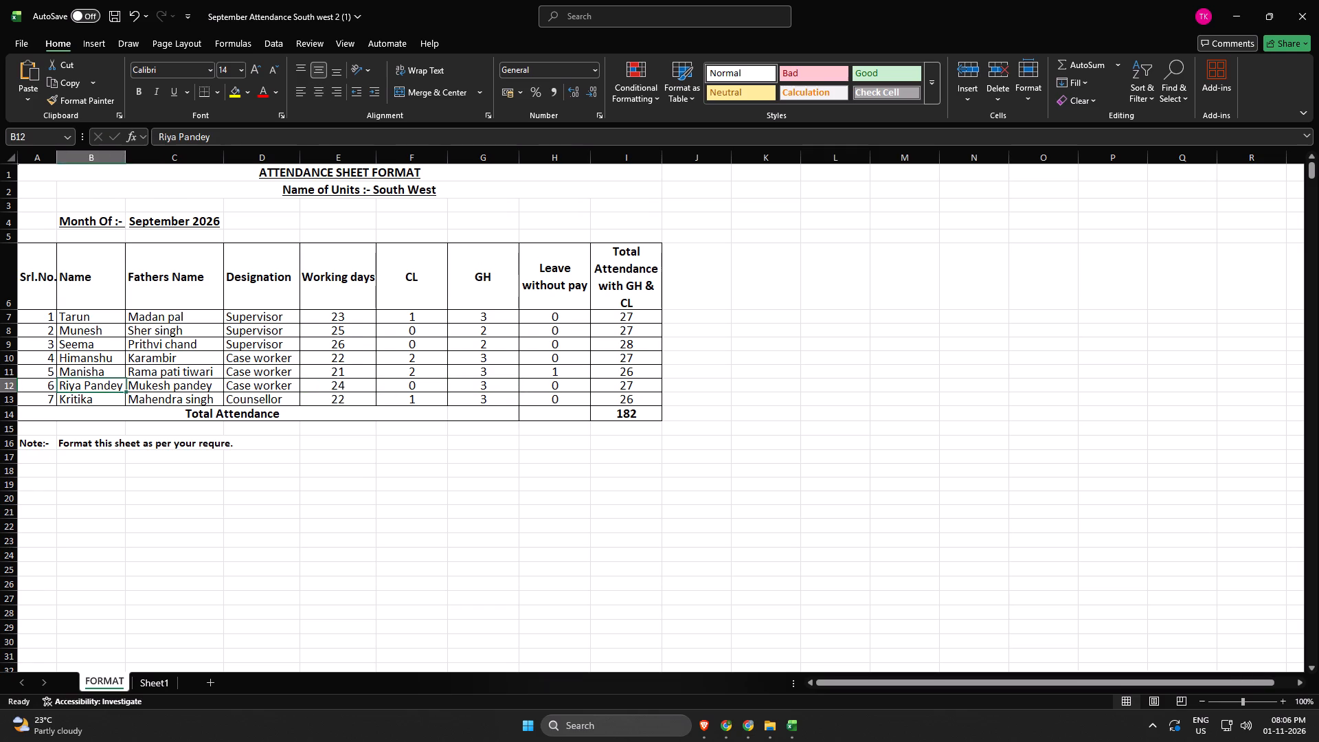
key(Right)
key(Right)
key(Right)
key(Left)
key(Right)
key(Right)
key(Right)
key(Left)
key(Left)
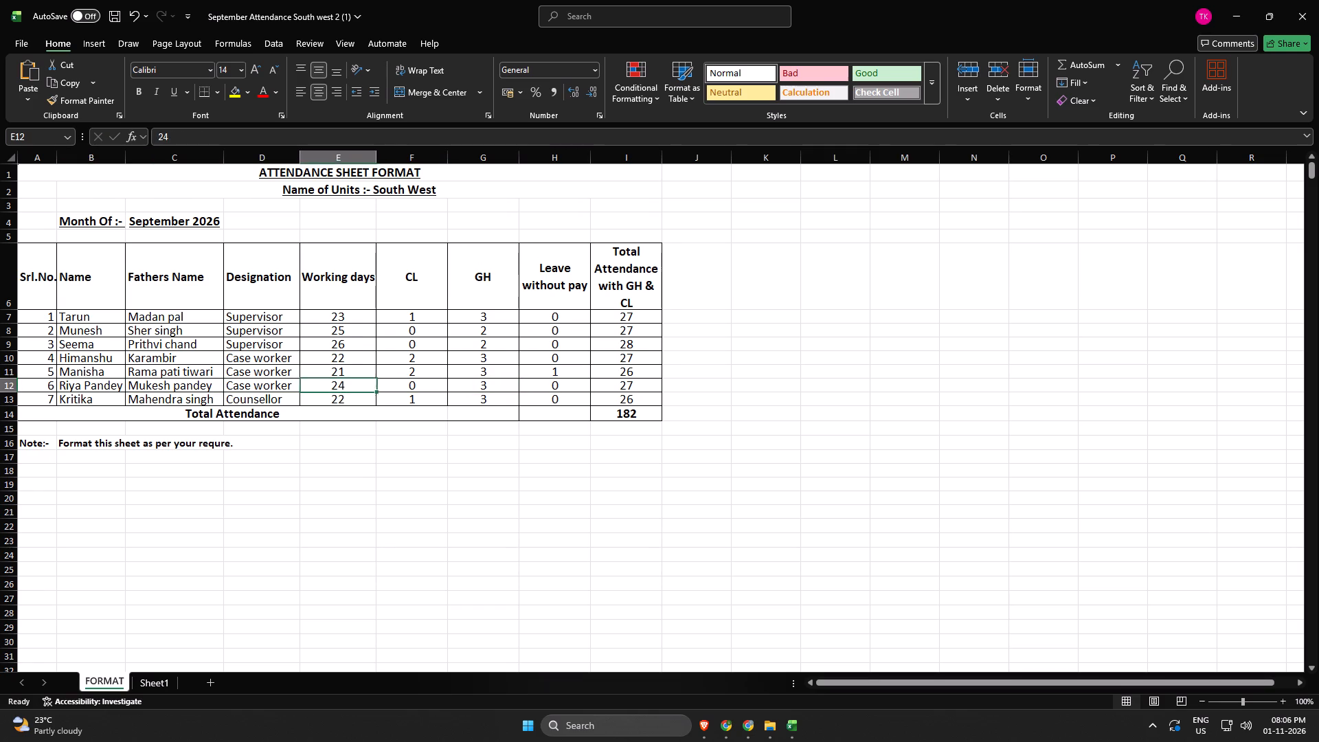
key(Left)
key(Left)
key(Right)
key(Right)
key(Up)
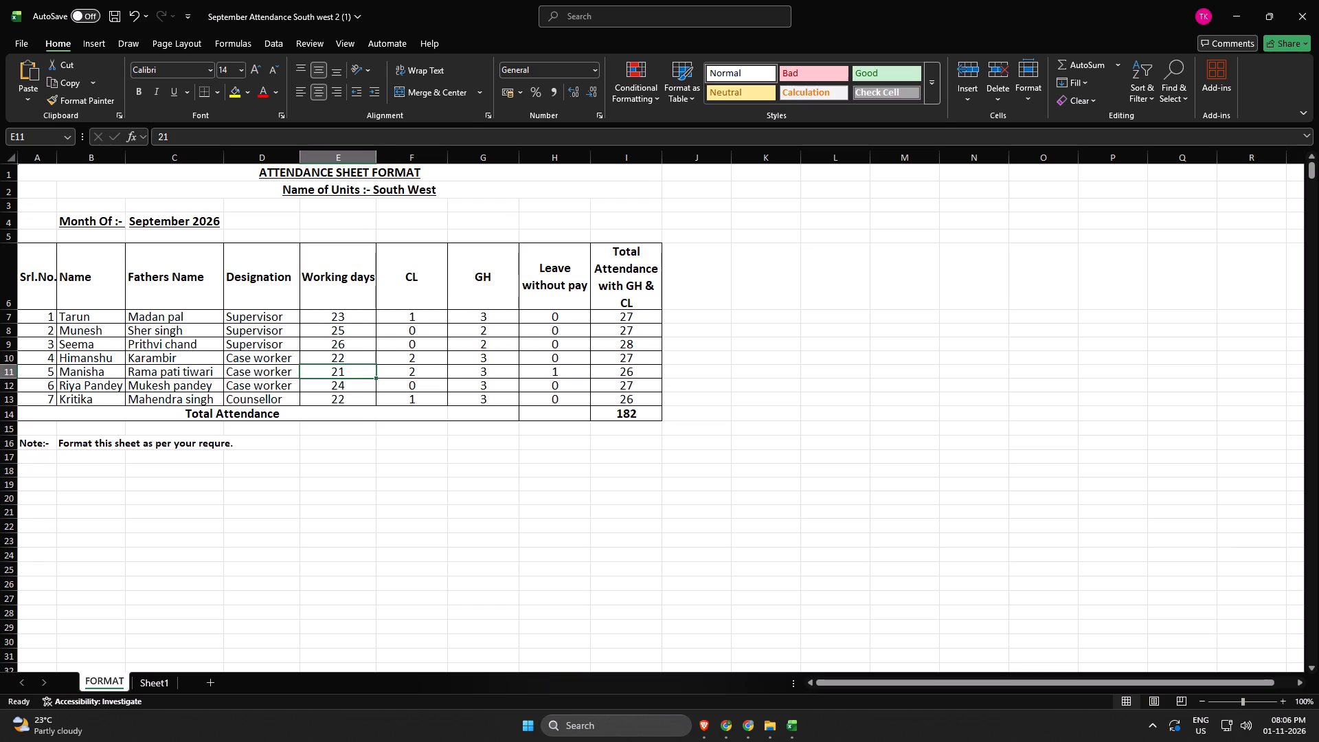
key(Right)
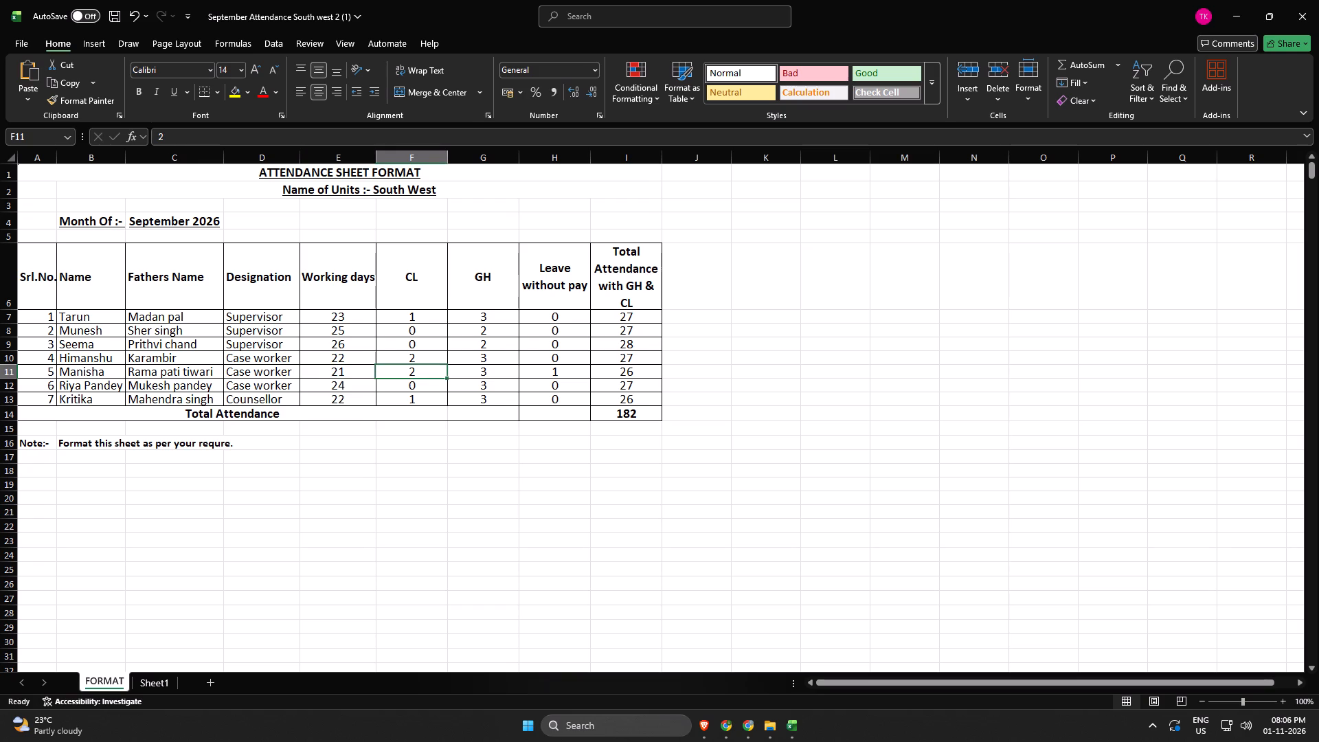
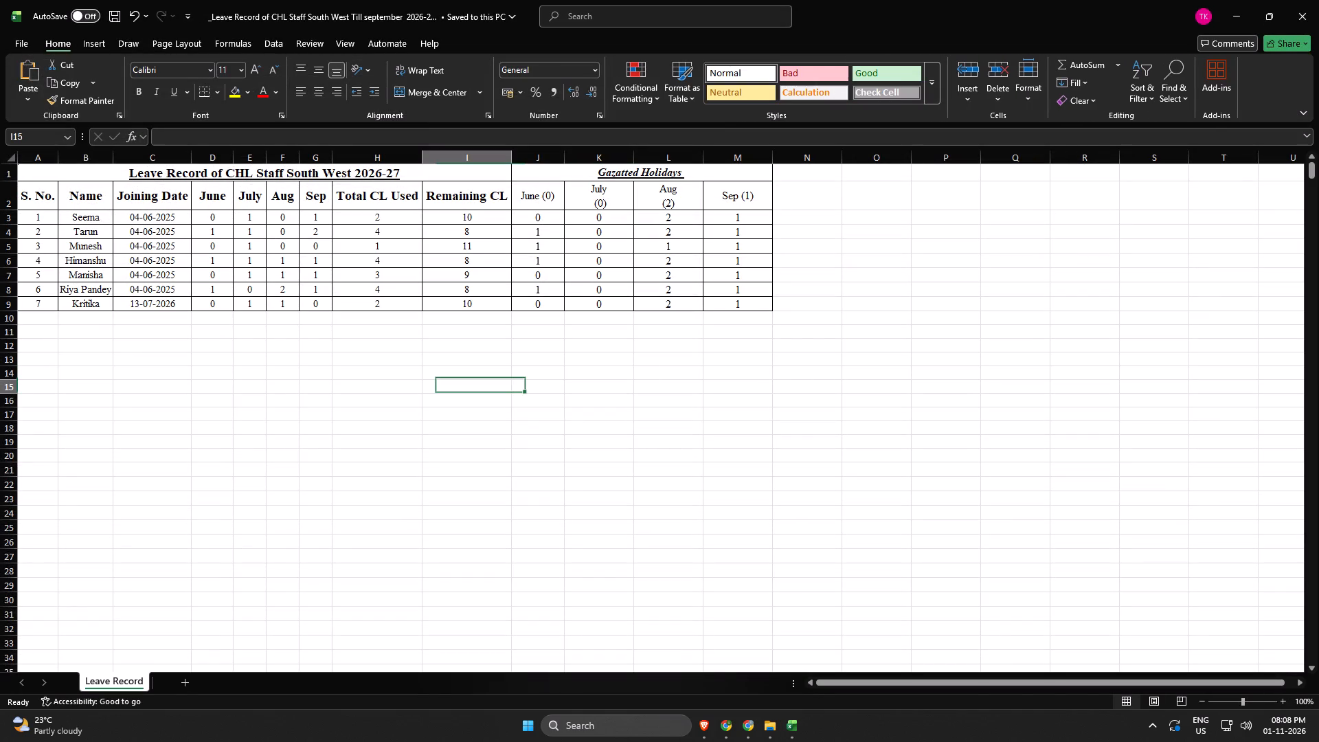
Insert a new column before Total CL Used in the leave record and head it Oct.
click(355, 158)
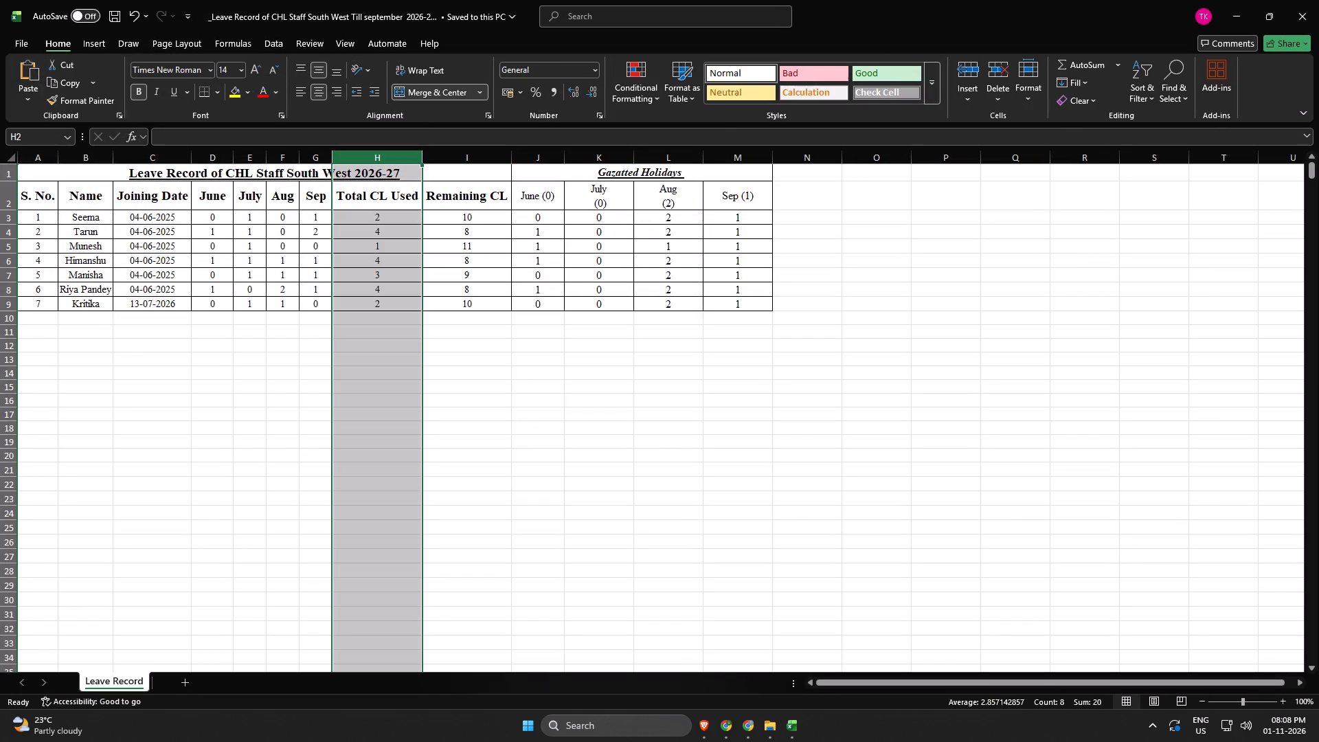
key(ctrl+shift+equal)
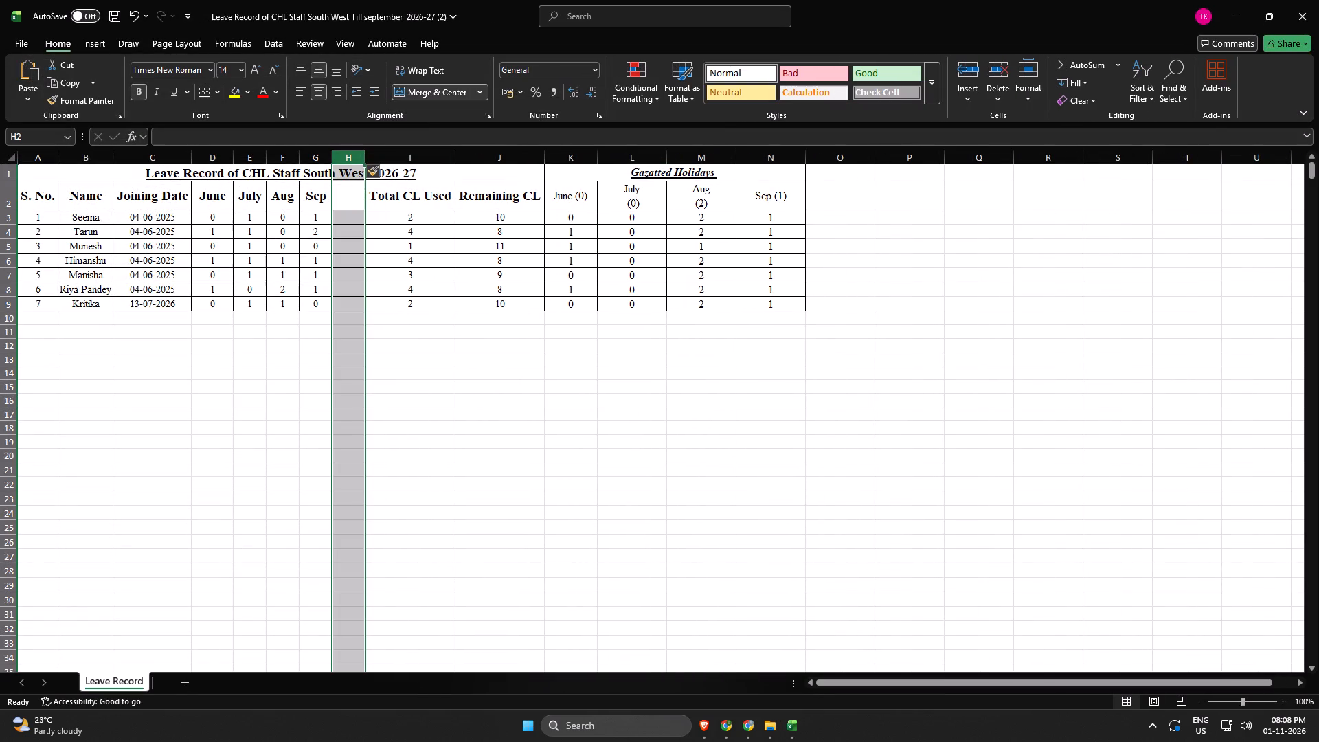
click(394, 366)
click(350, 197)
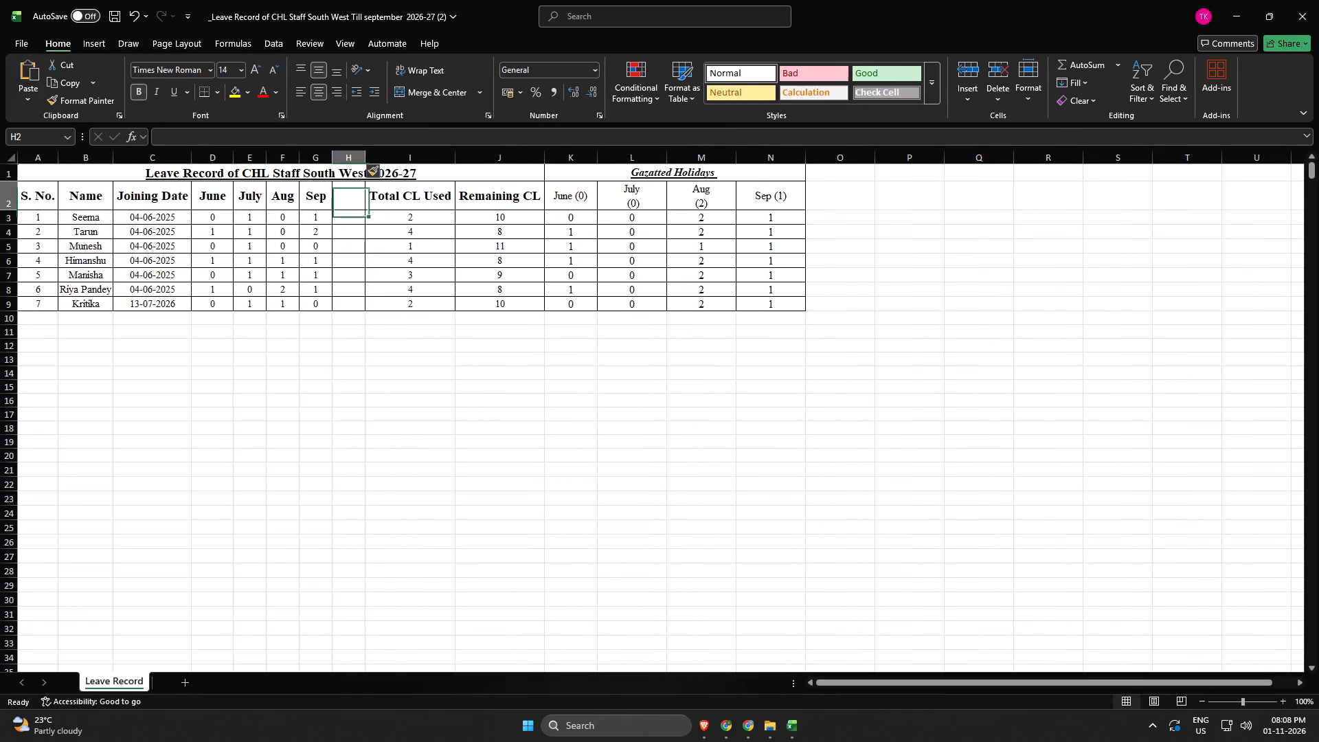
text(oct)
key(BackSpace)
key(BackSpace)
key(BackSpace)
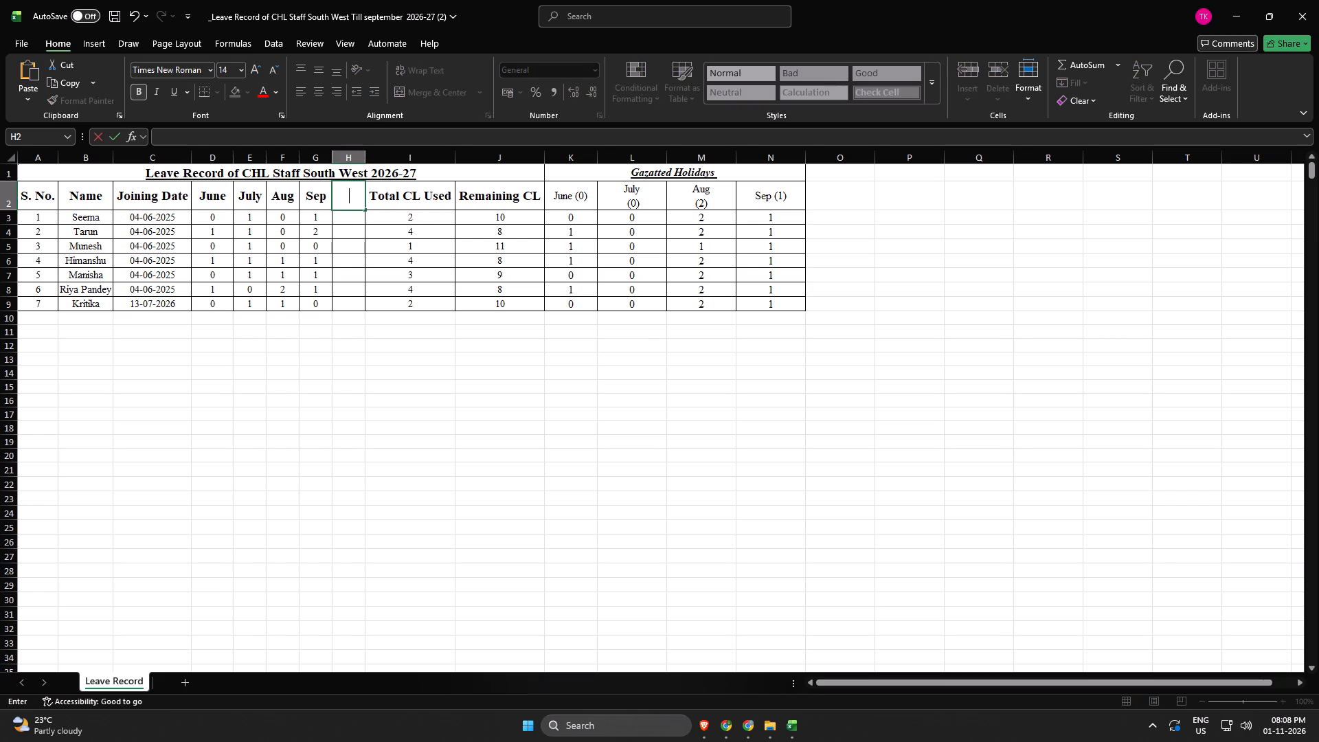
key(o)
text(ct)
key(Down)
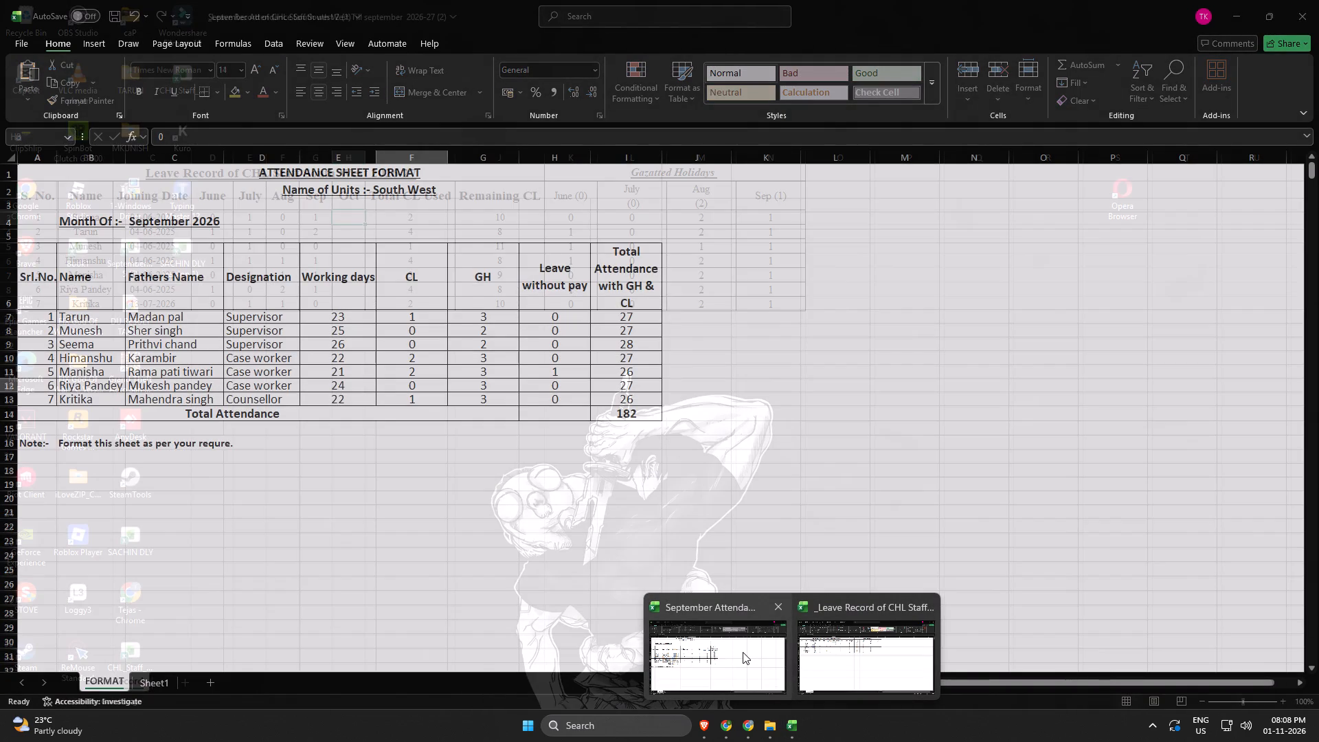
Fill the Oct column for serial nos. 1 to 7 with 0, 1, 0, 2, 2, 0 and 1.
click(844, 662)
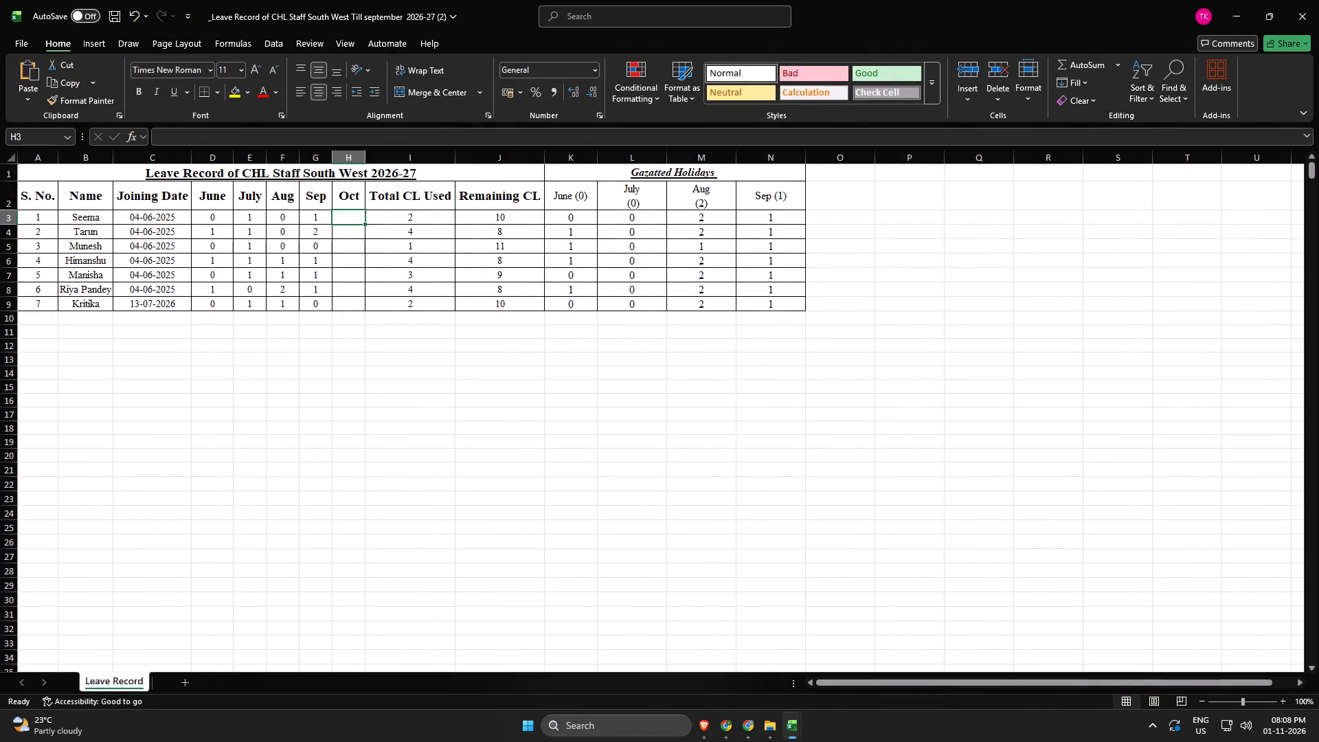
key(0)
key(Down)
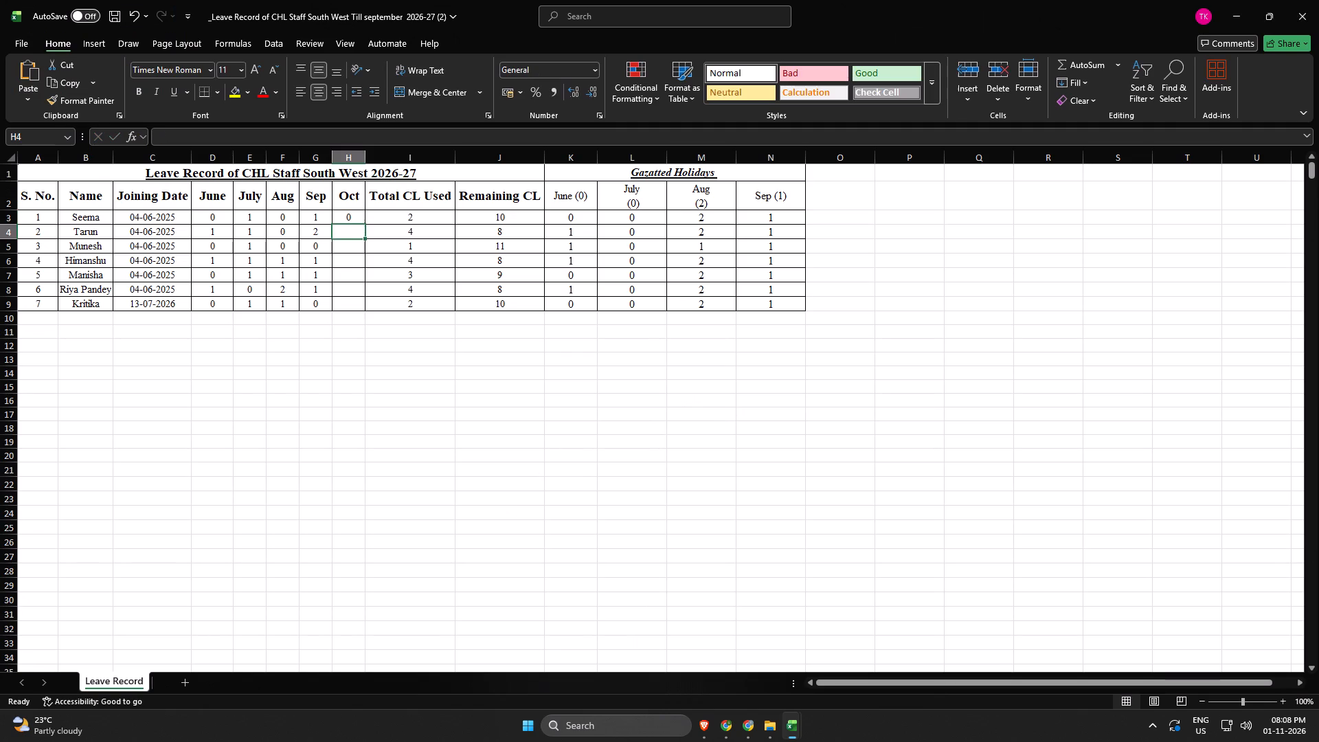
key(1)
key(Down)
key(0)
key(Down)
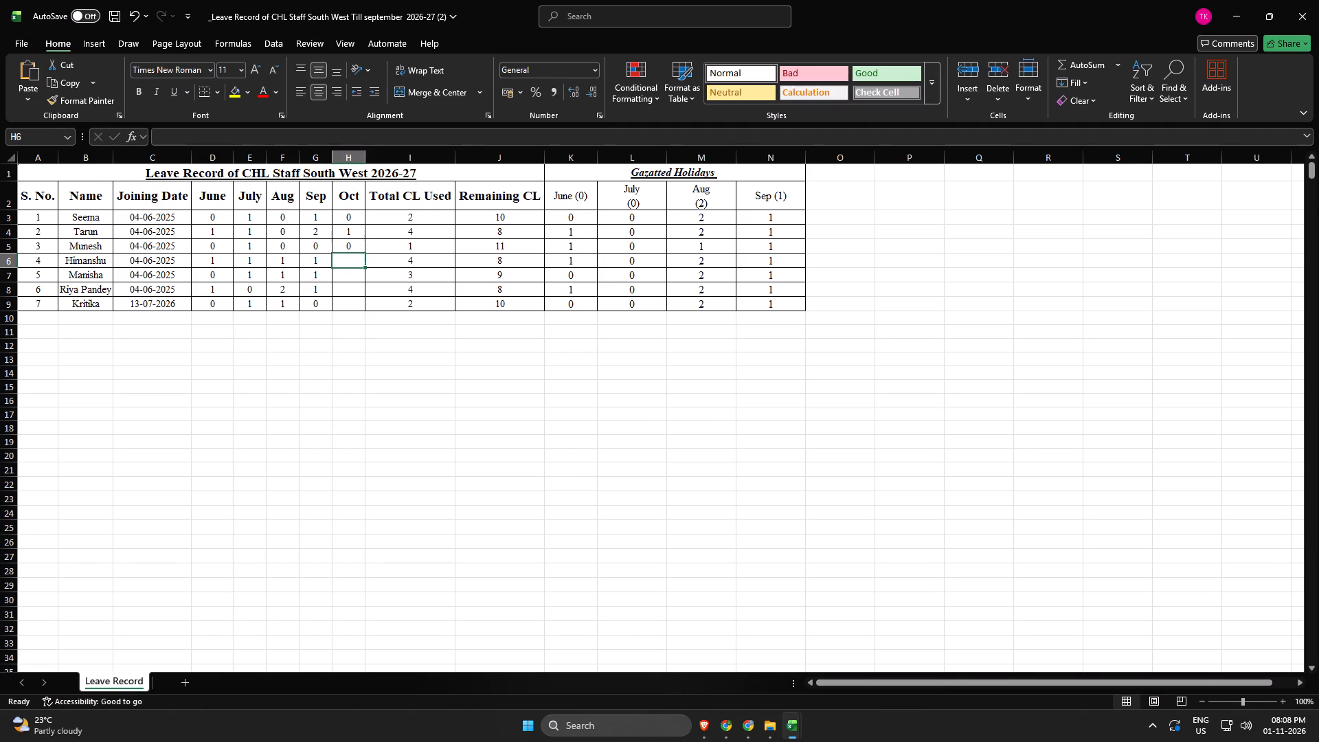
key(2)
key(Down)
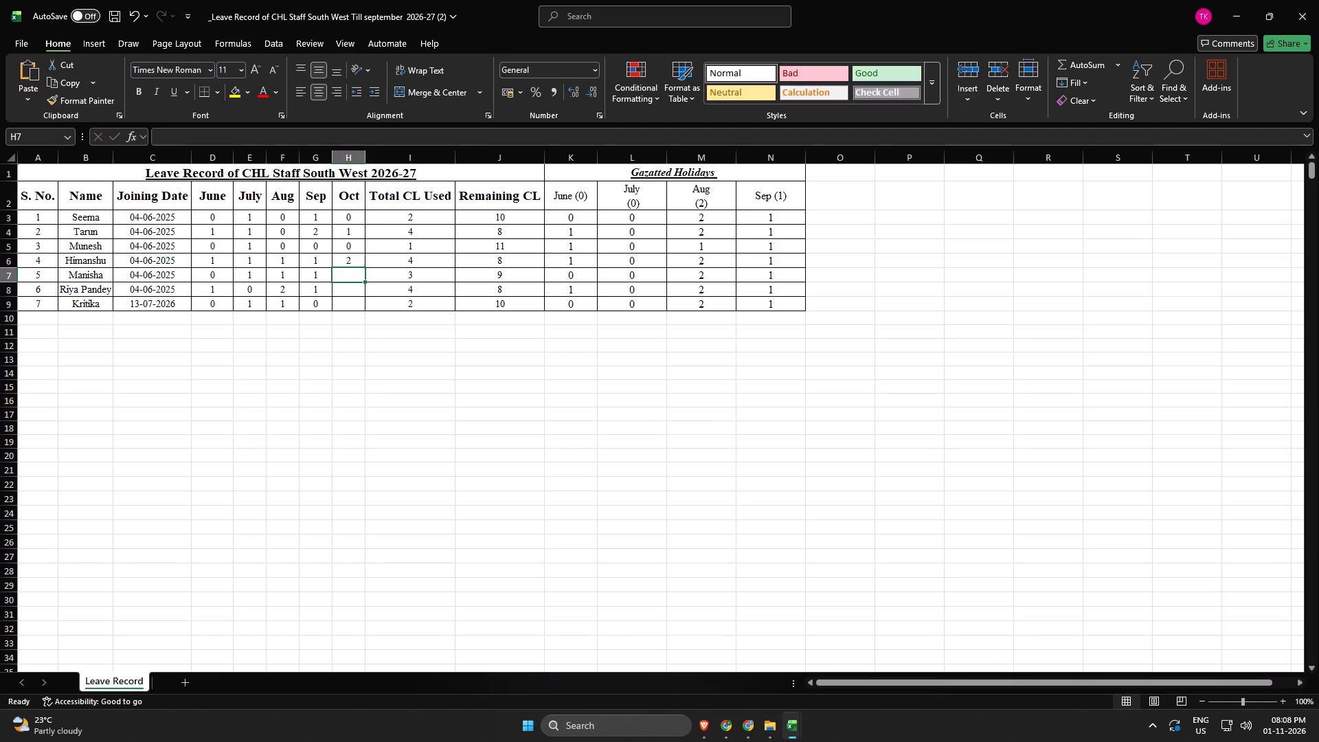
key(2)
key(Down)
key(0)
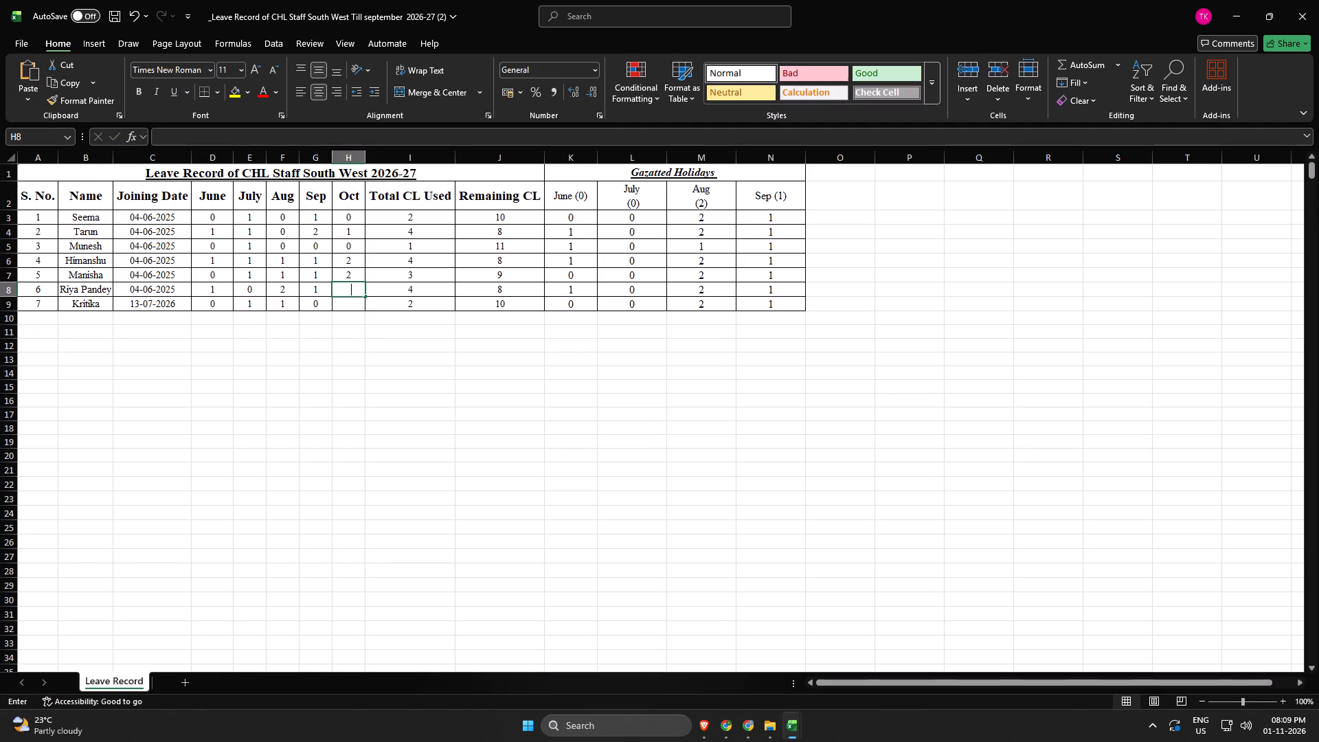
key(Down)
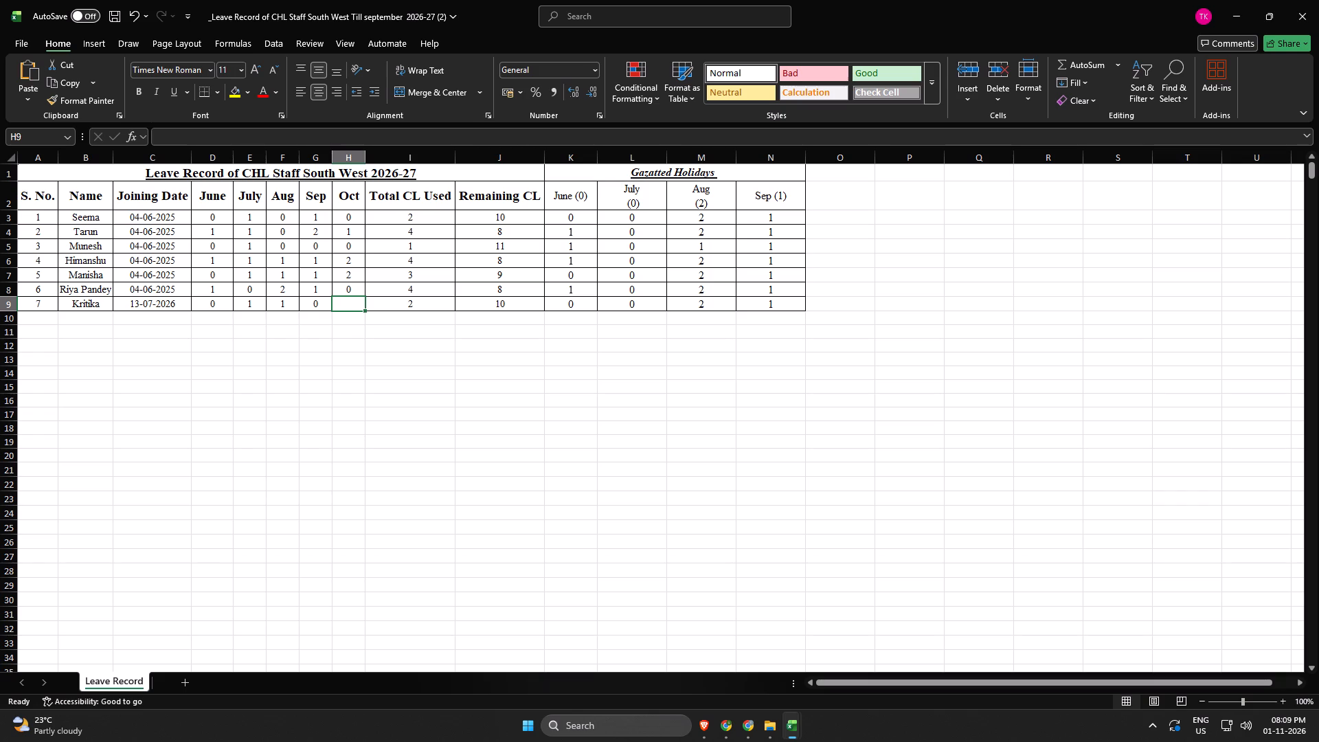
key(1)
key(Up)
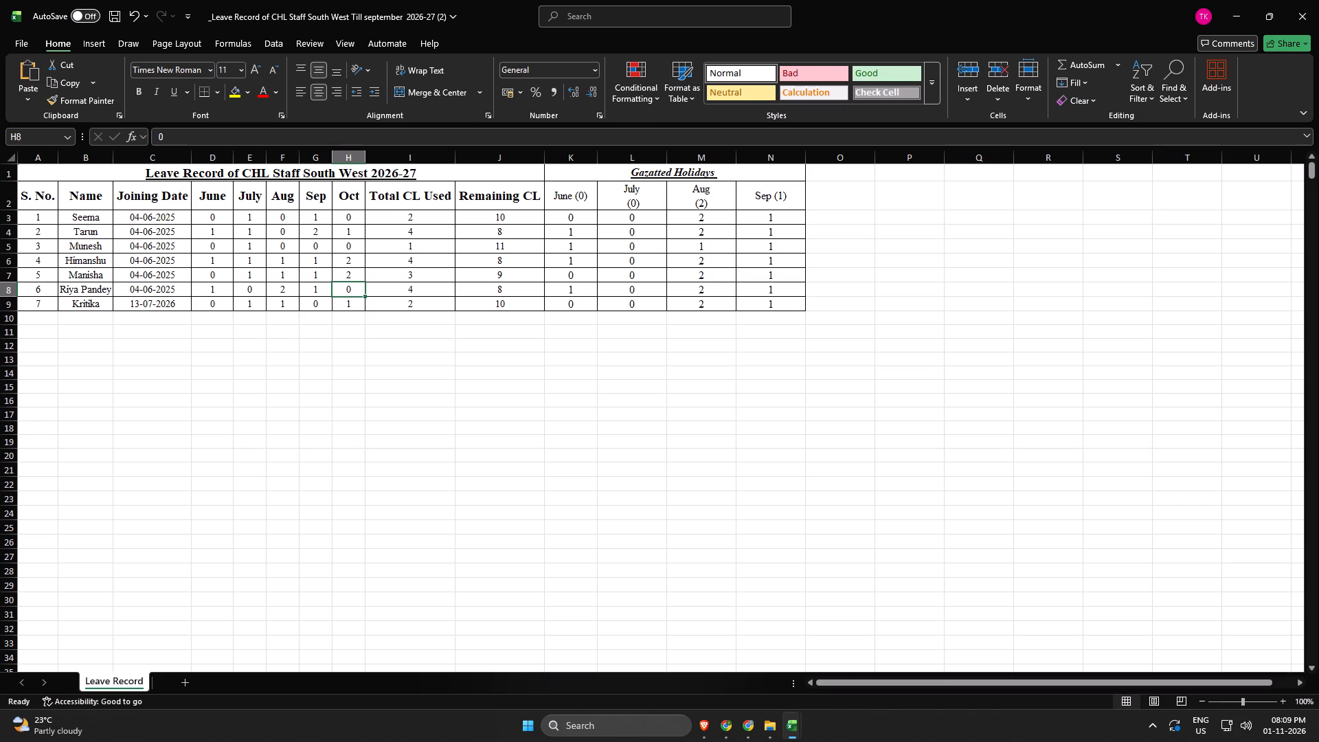
Check the Total CL Used and Remaining CL entries against the Oct leave, starting with serial nos. 1 and 2.
key(Up)
key(Up)
key(Up)
key(Up)
key(Up)
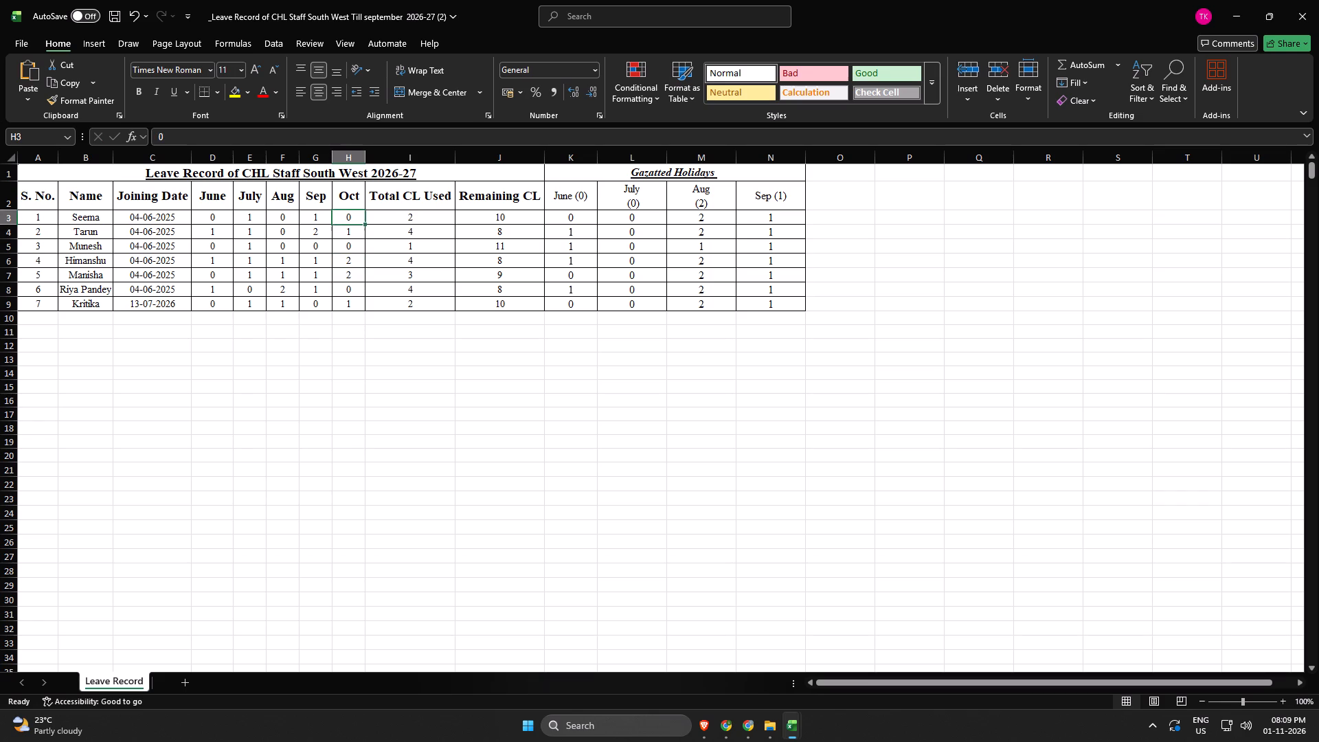
key(Right)
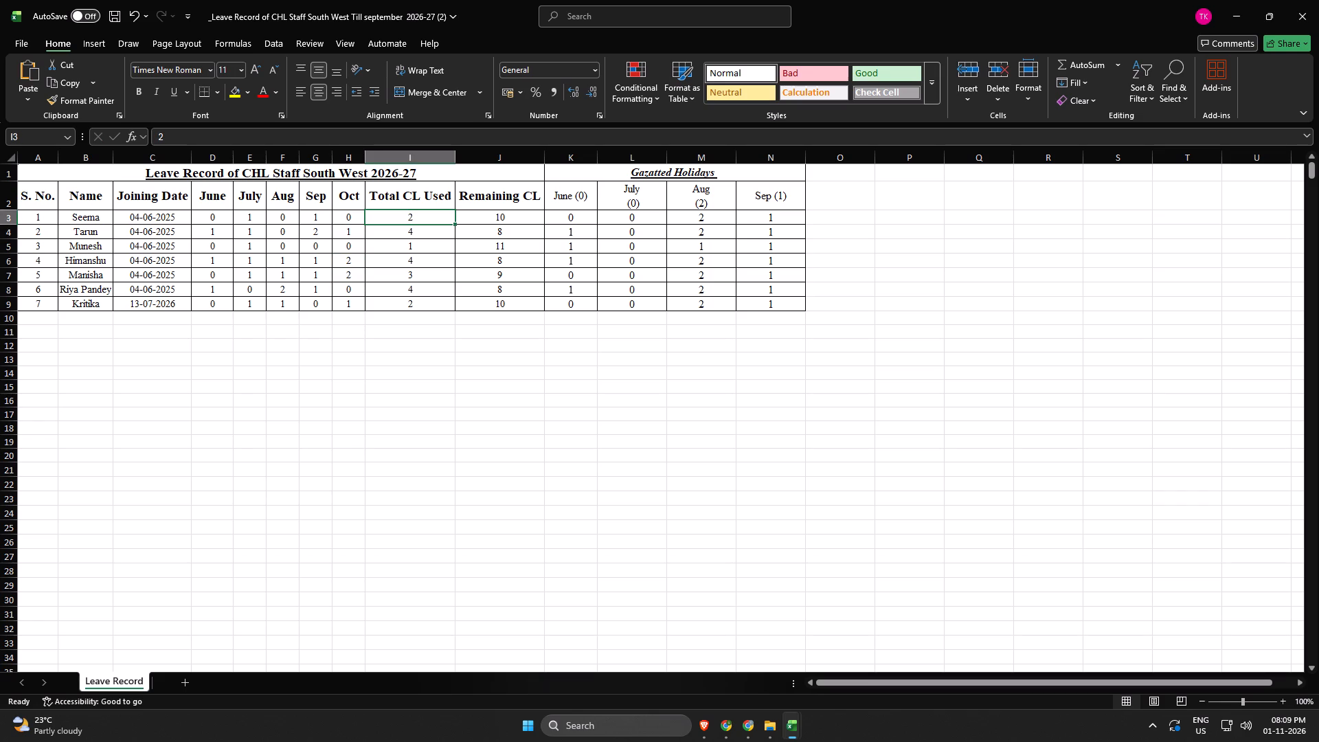
key(Right)
key(Down)
key(Left)
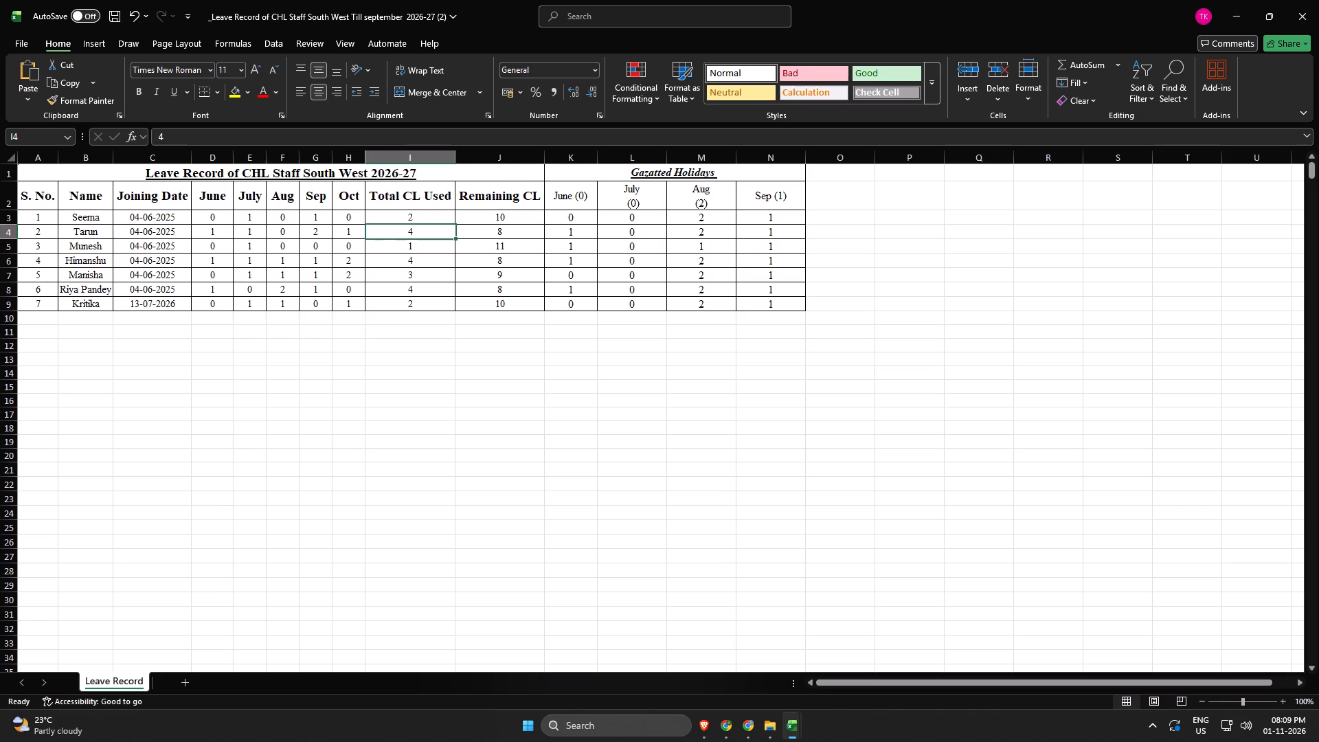
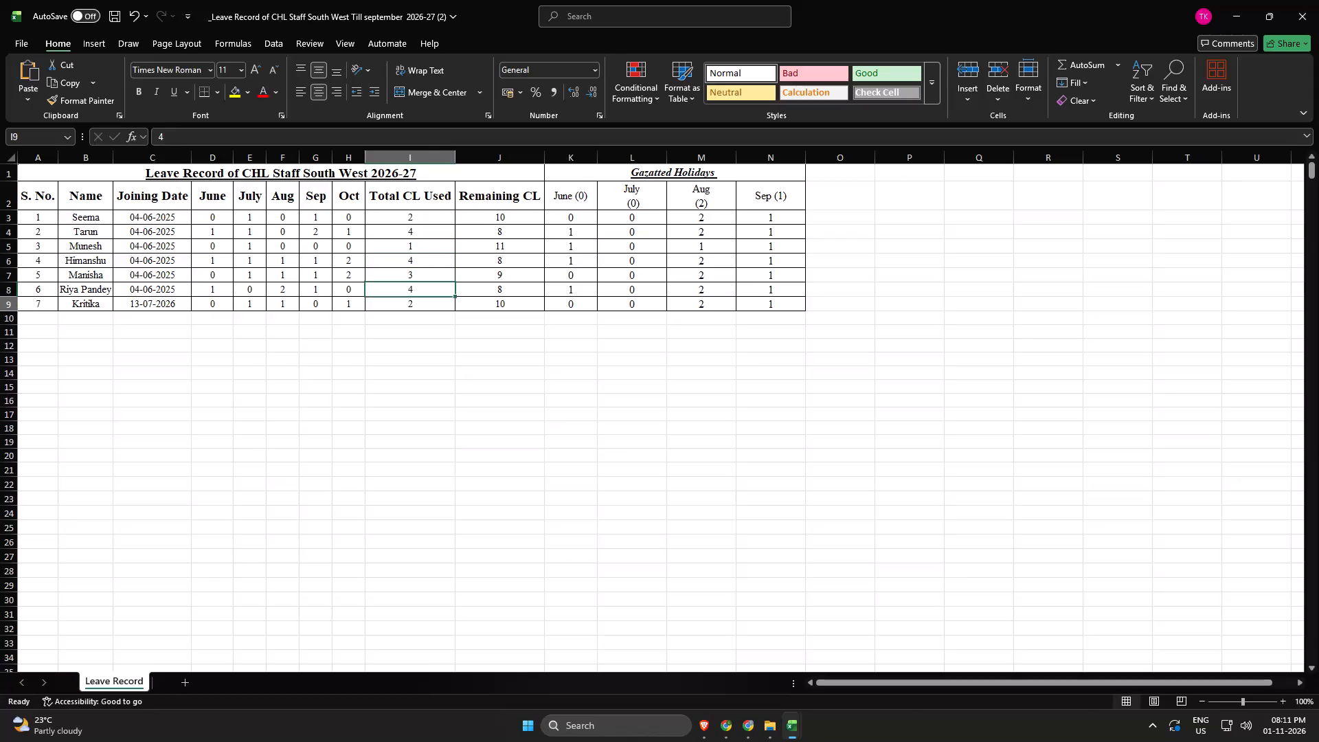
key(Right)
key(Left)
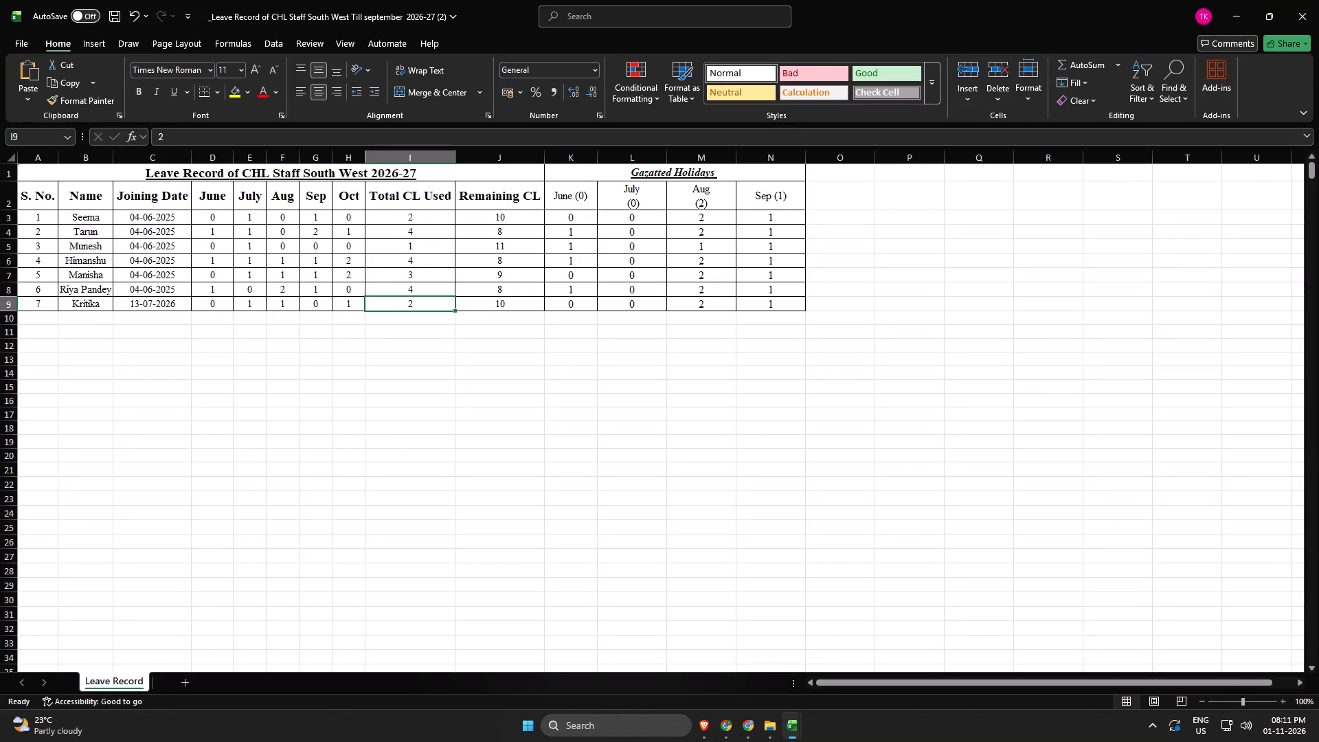
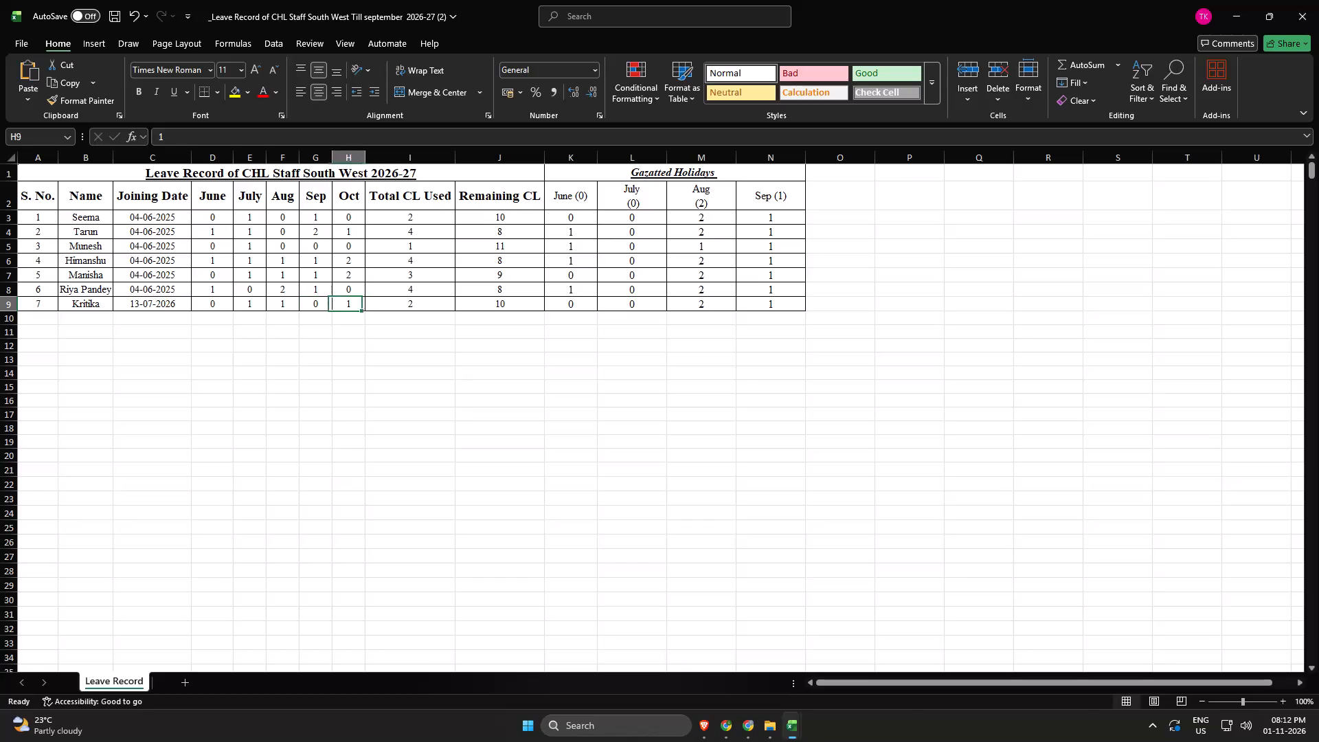
In Kritika's row, set the October CL to 2, Total CL Used to 3 and Remaining CL to 9.
key(Right)
key(Right)
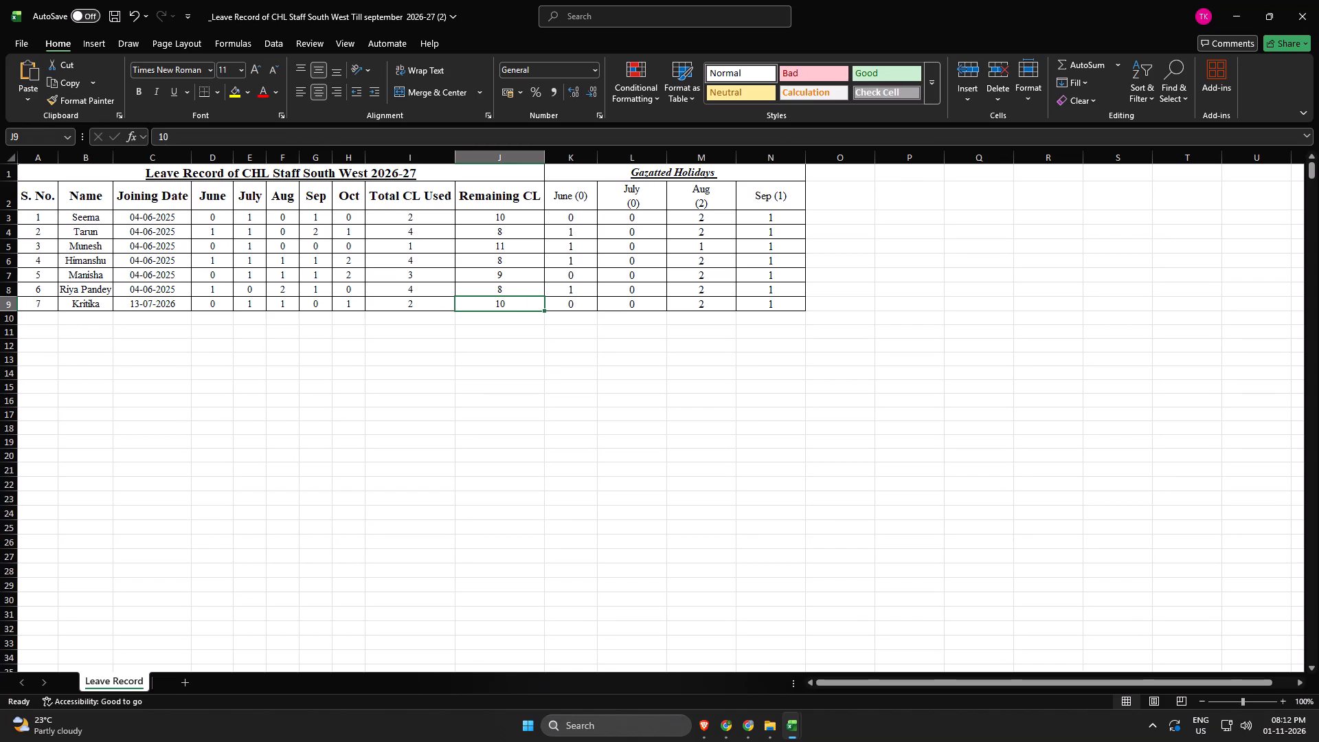
key(Left)
key(Left)
key(Right)
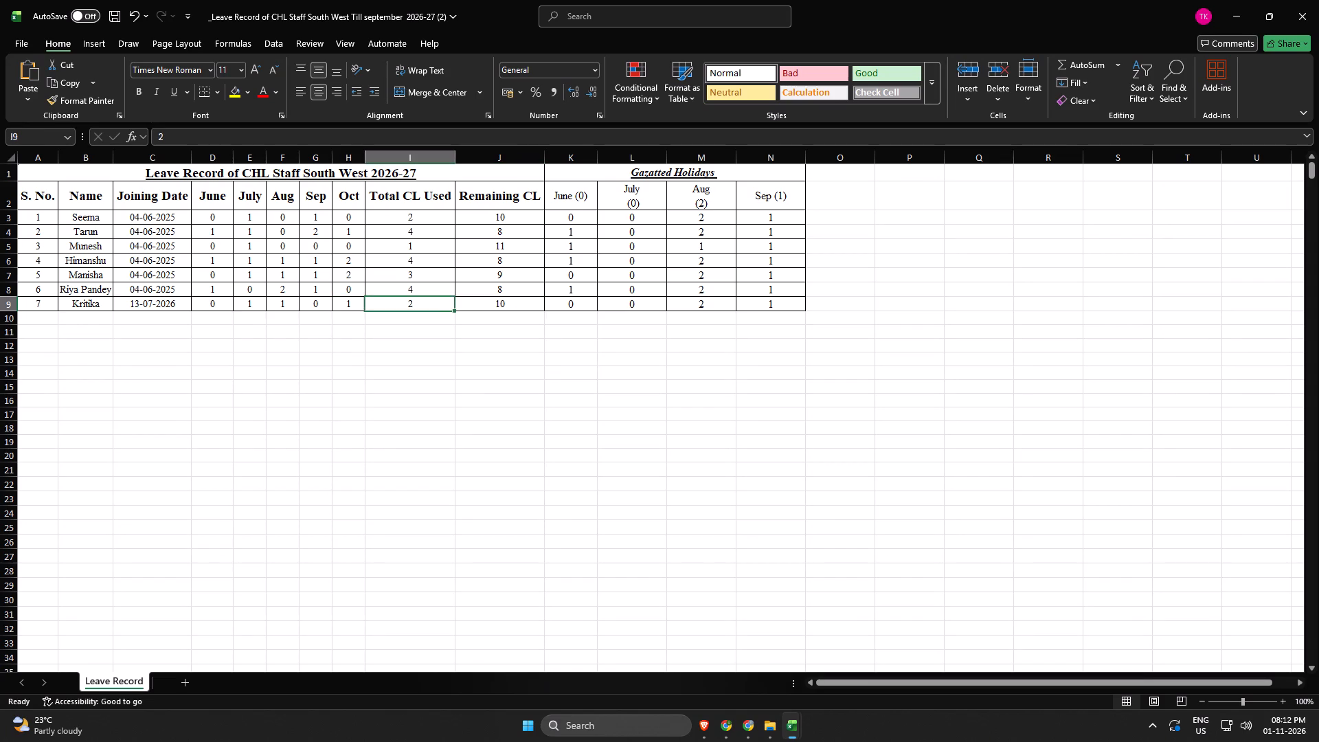
key(Right)
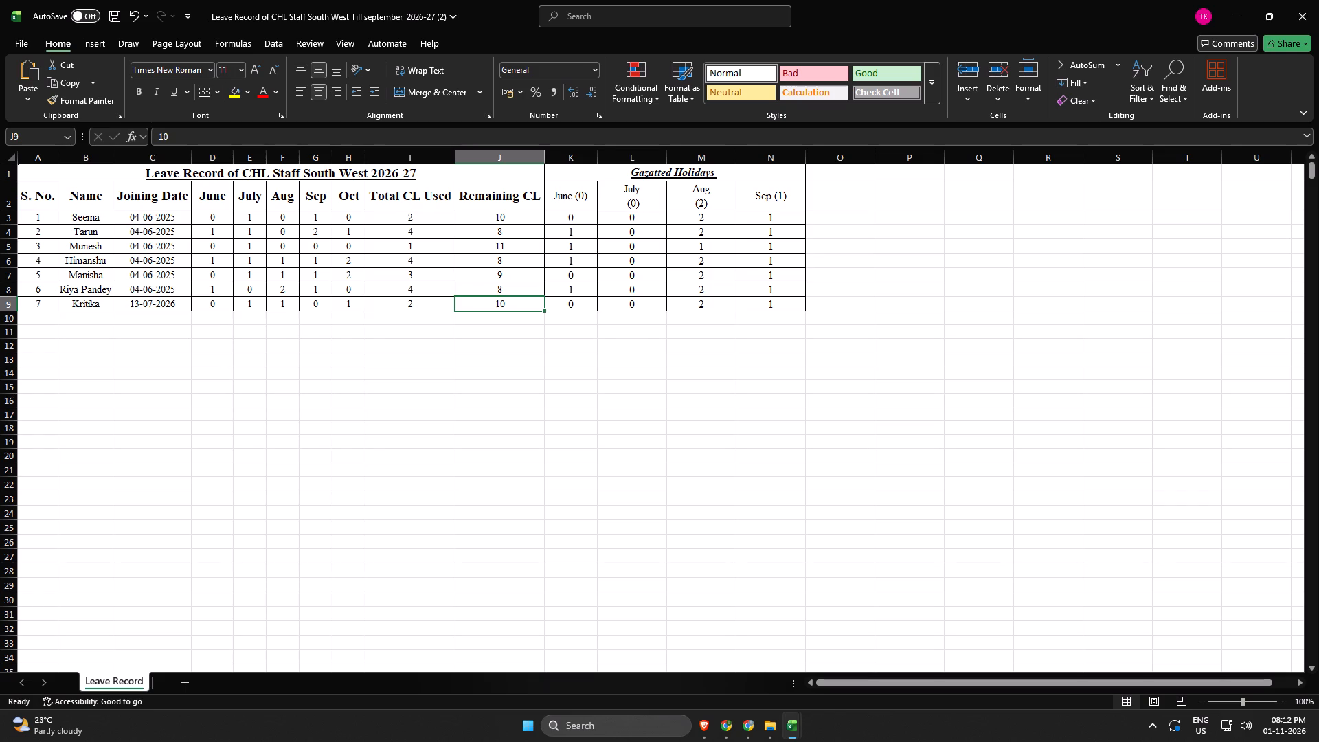
key(Left)
key(Left)
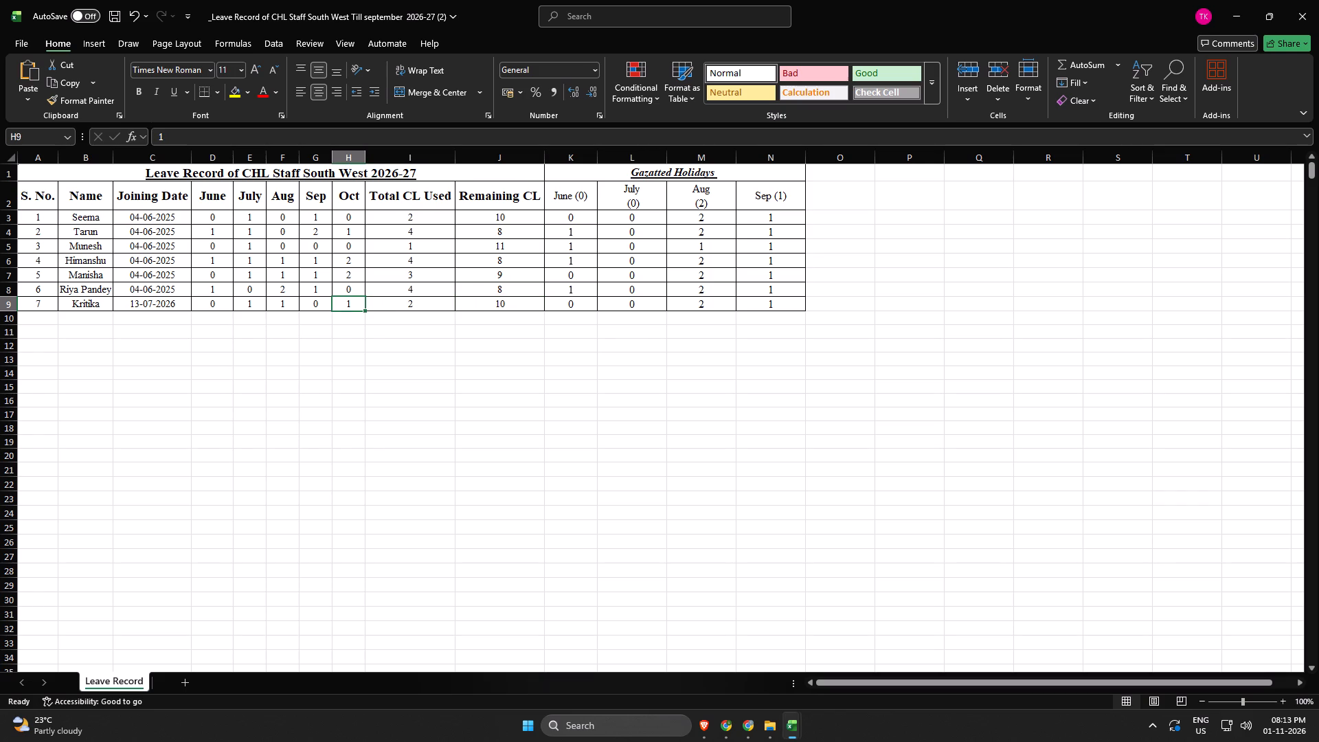
key(2)
key(Right)
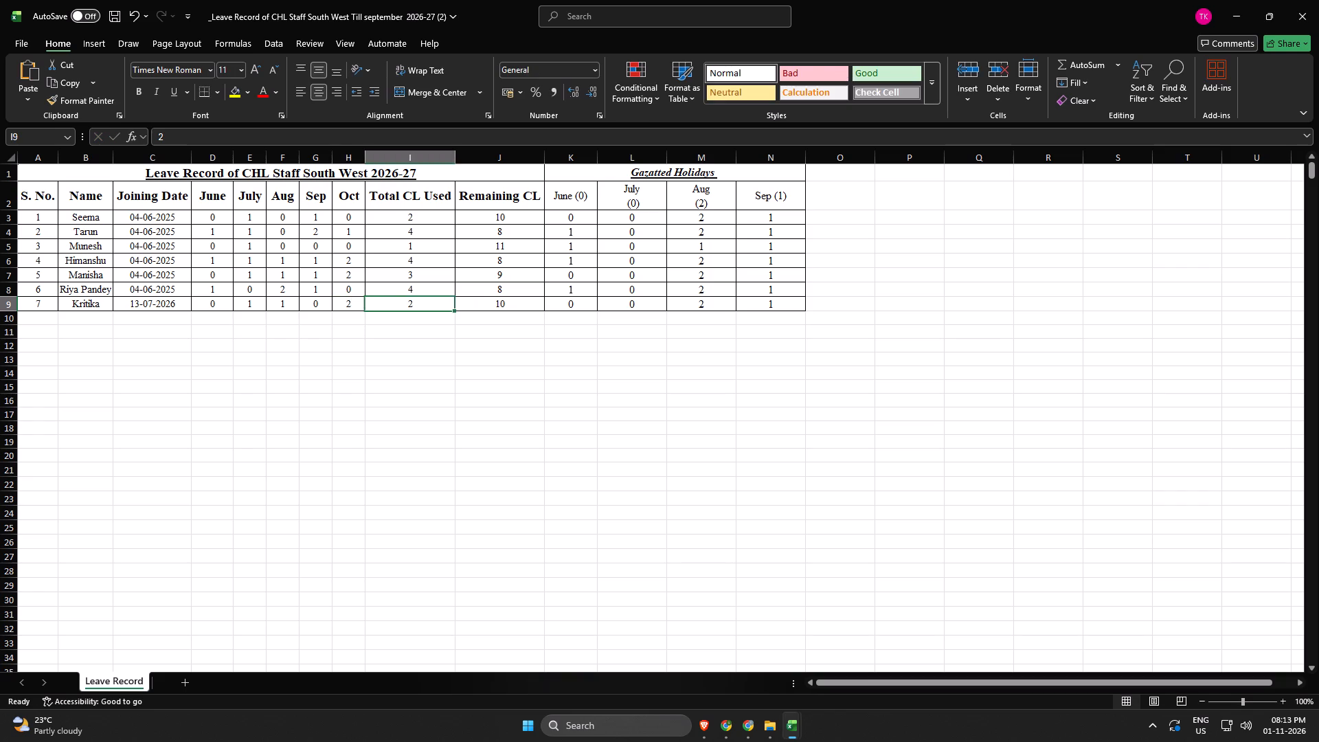
key(3)
key(Right)
key(9)
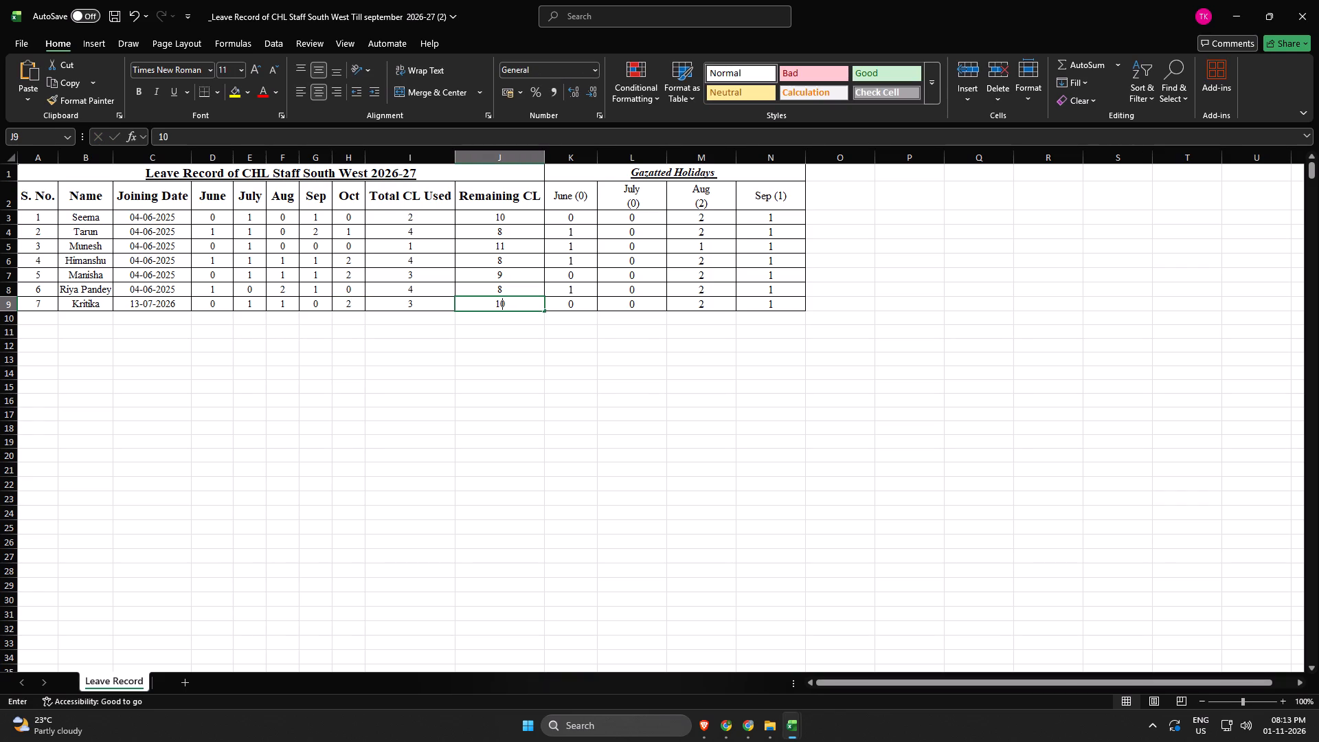
key(Up)
Review the October CL entries against the used and remaining CL, from staff row 6 up to Seema's row.
key(Left)
key(Left)
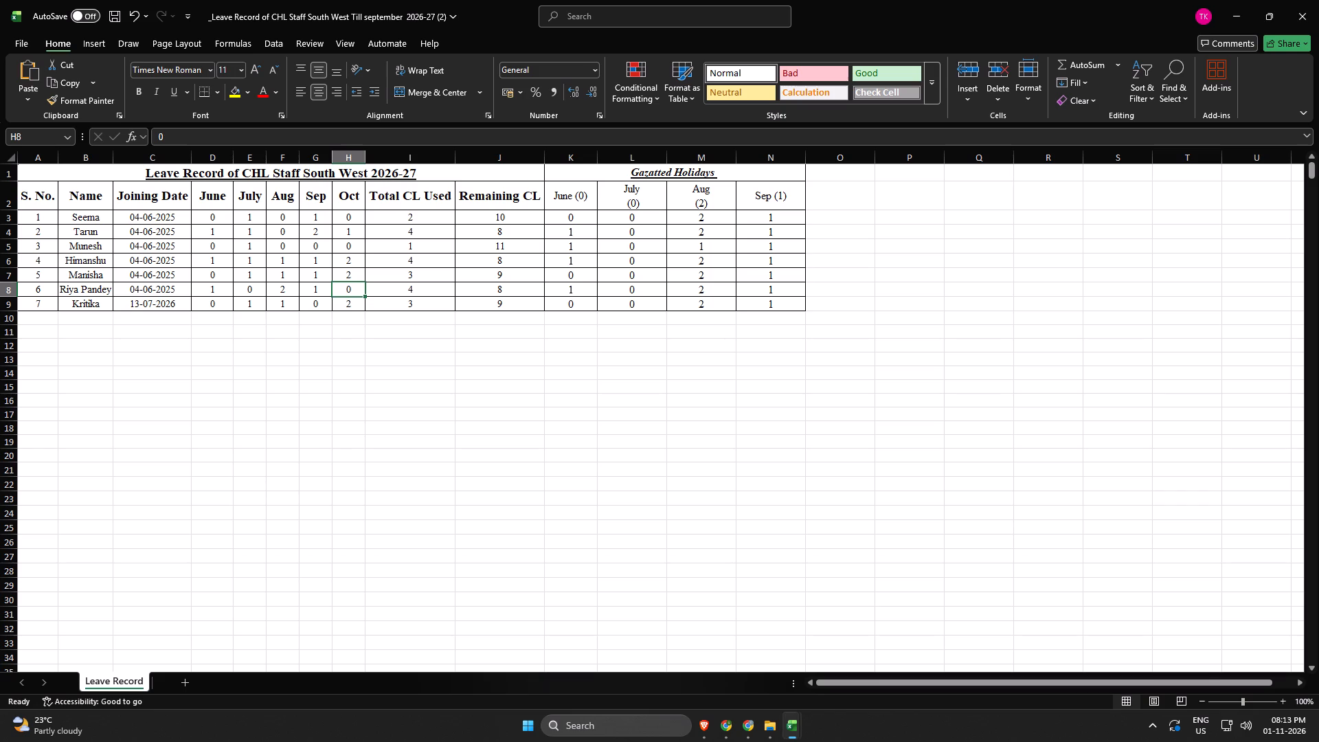
key(Right)
key(Up)
key(Up)
key(Up)
key(Left)
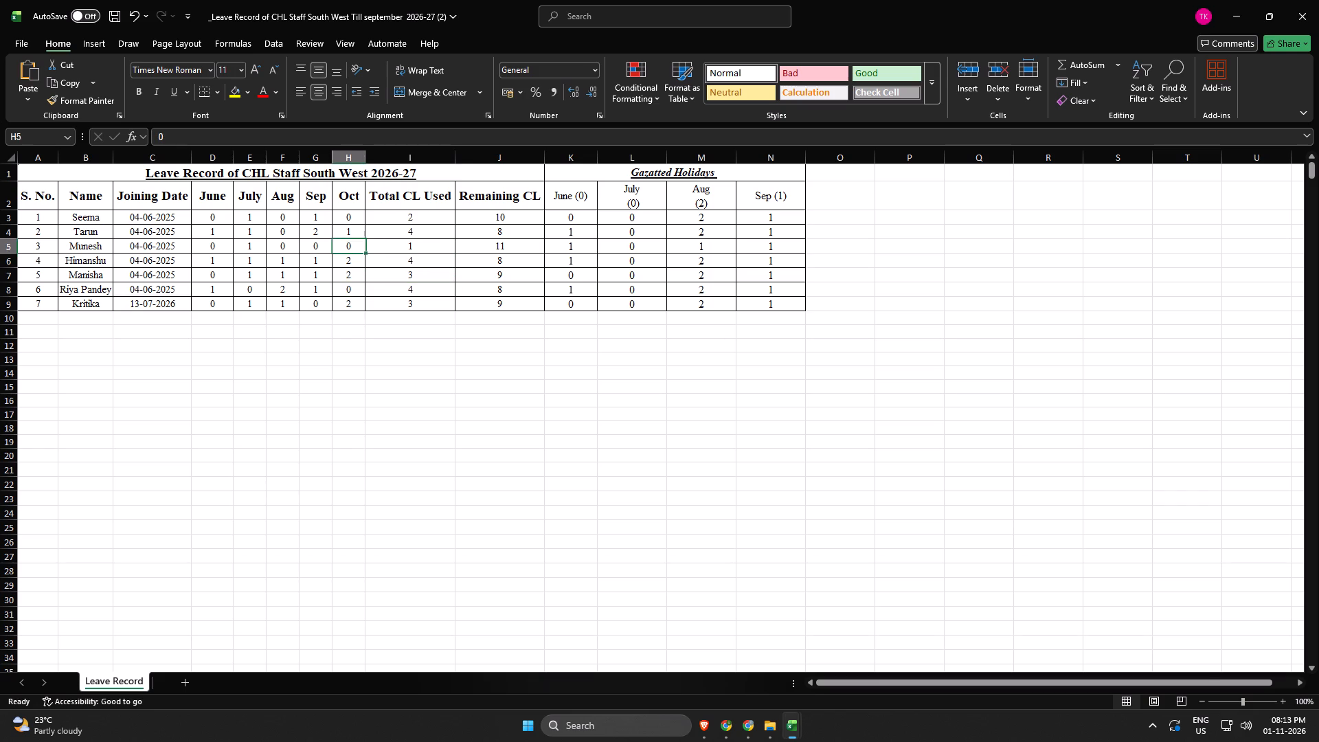
key(Up)
key(Up)
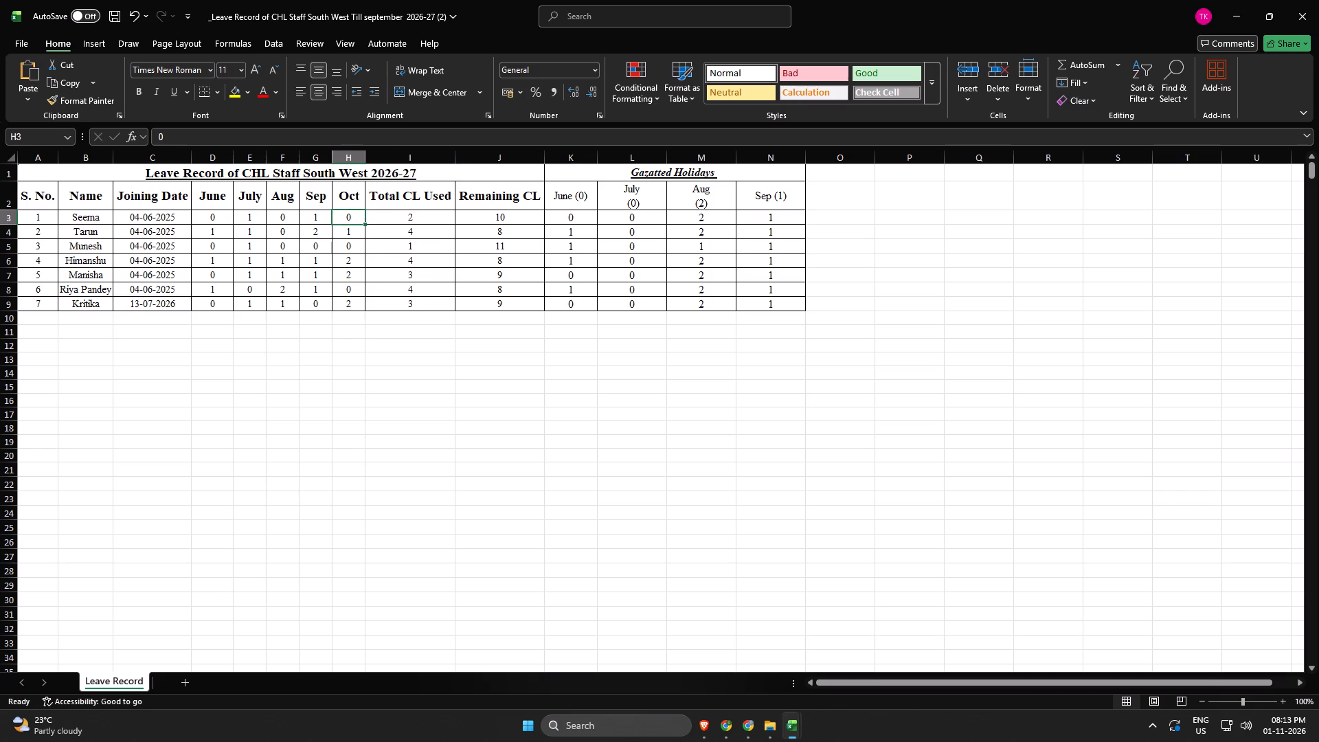
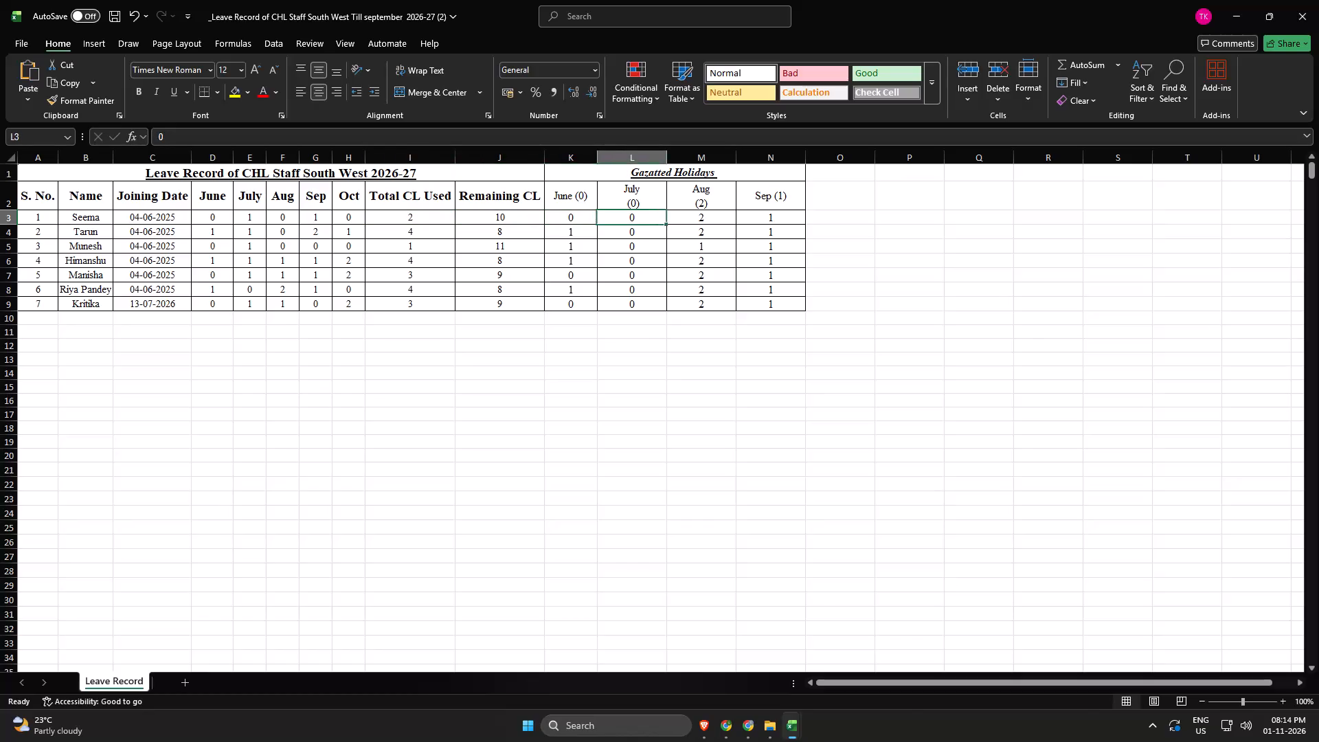
Extend the merged, centred Gazatted Holidays heading by one column so it spans K1 to O1.
key(Right)
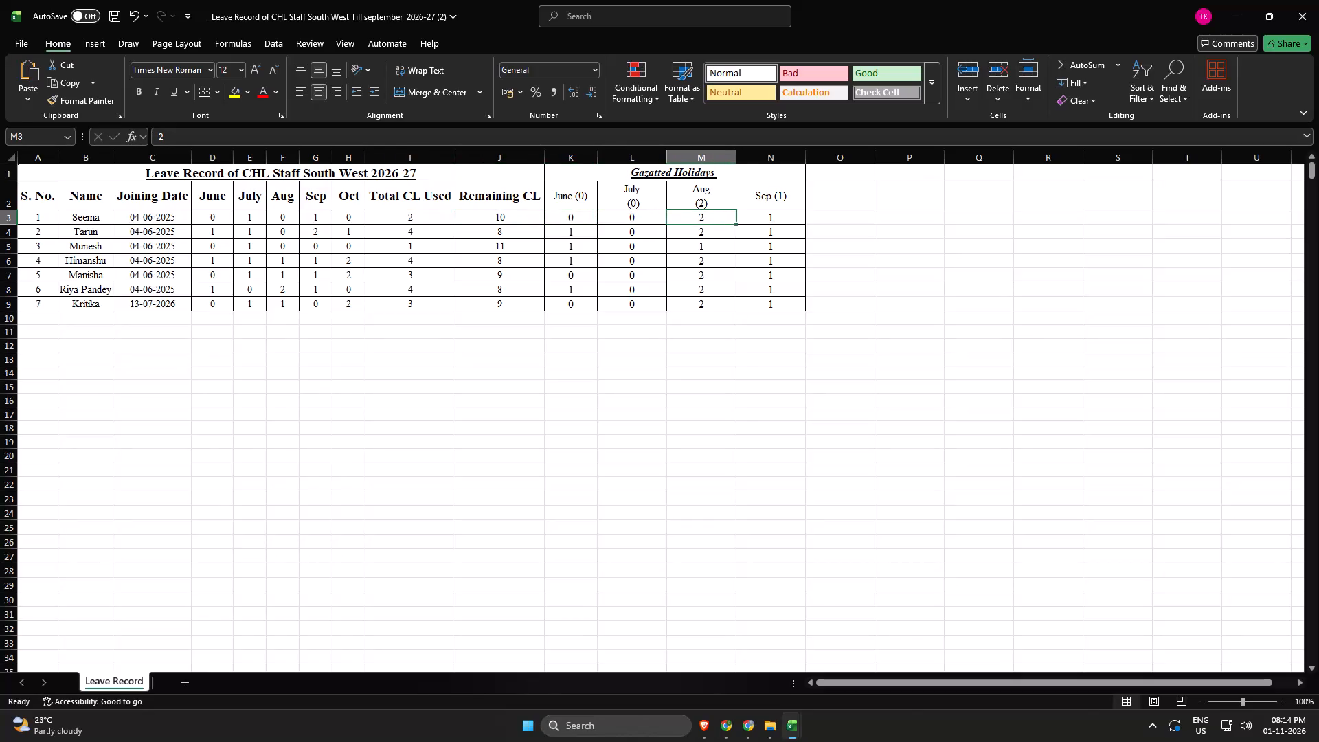
click(787, 156)
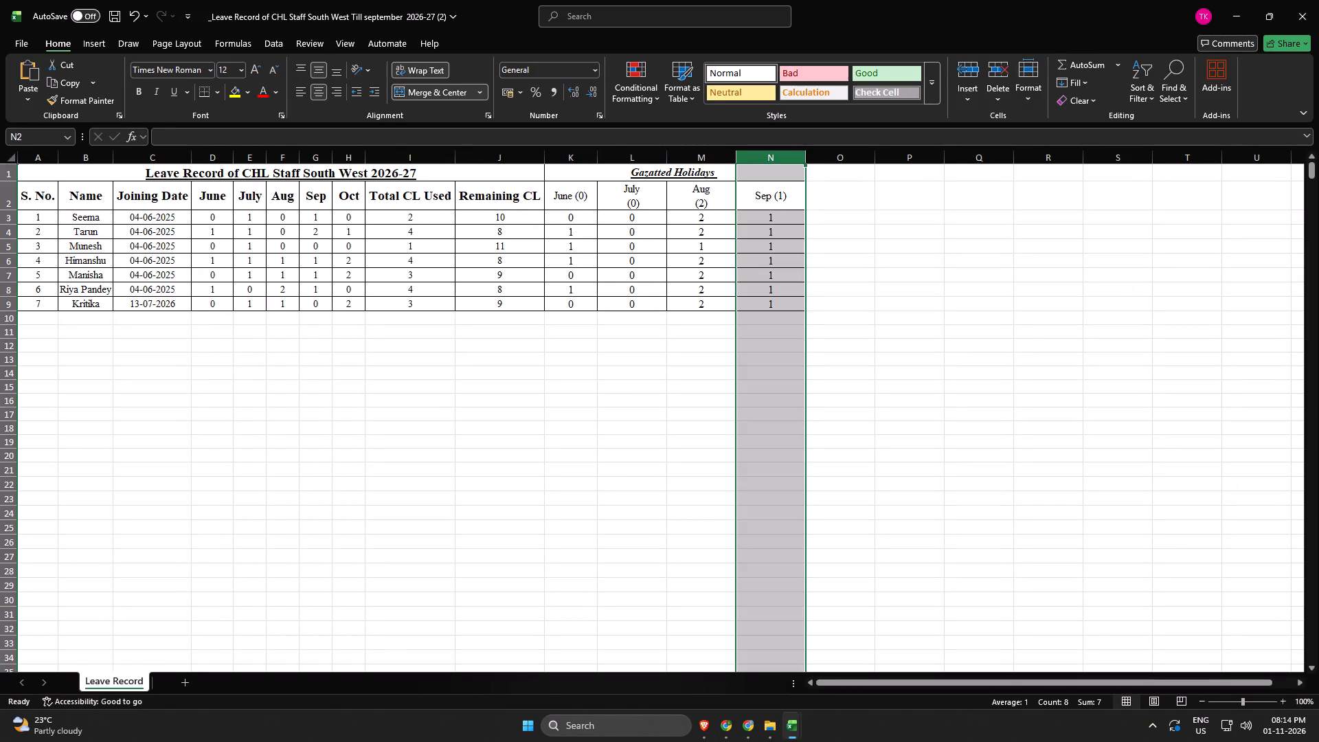
click(833, 175)
drag(834, 177, 787, 177)
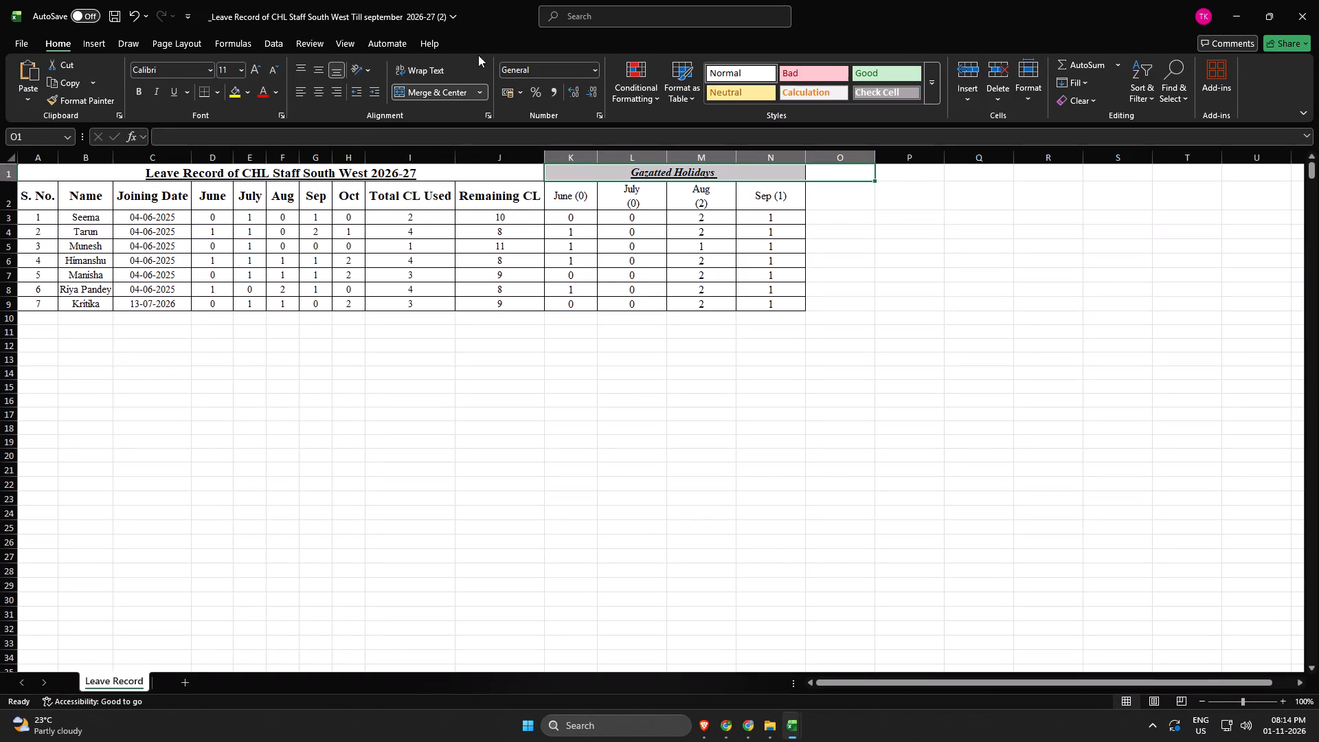
click(454, 89)
click(454, 89)
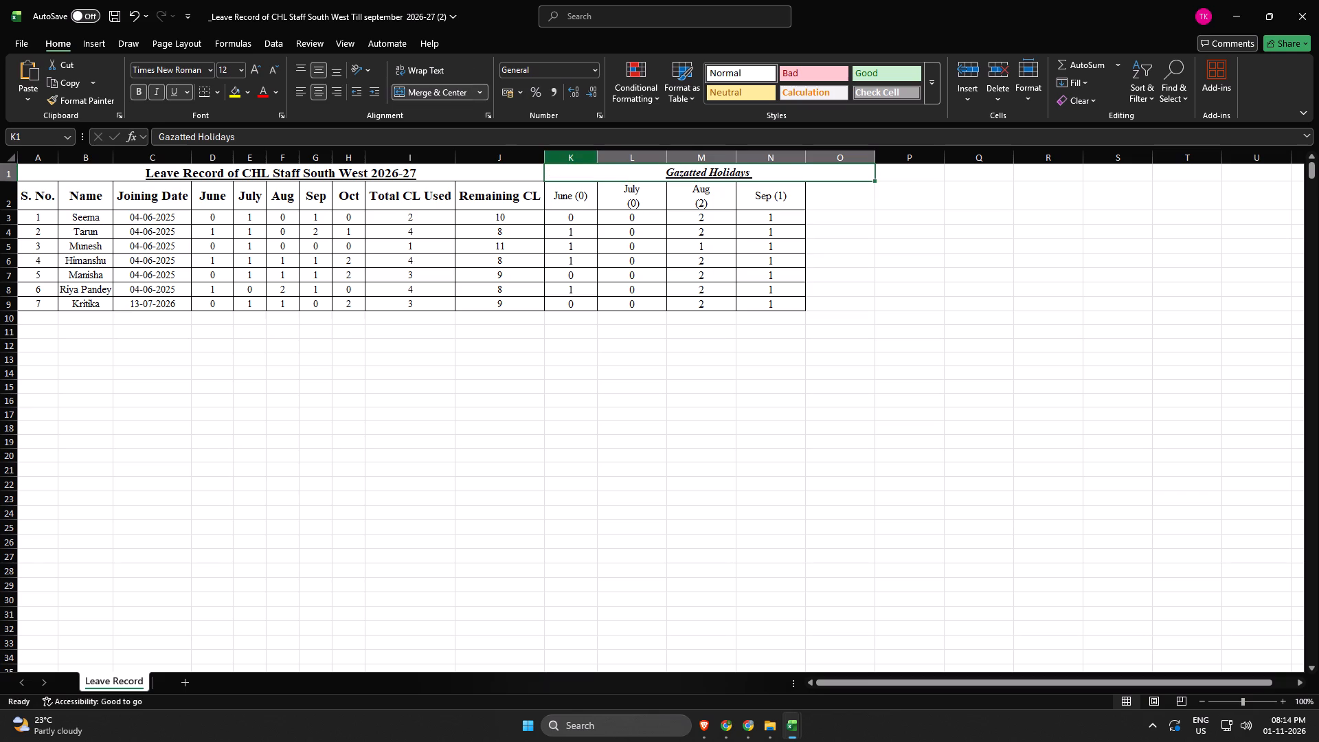
Add the column header "Oct (3)" in O2, after Sep (1), under the Gazatted Holidays heading.
click(827, 193)
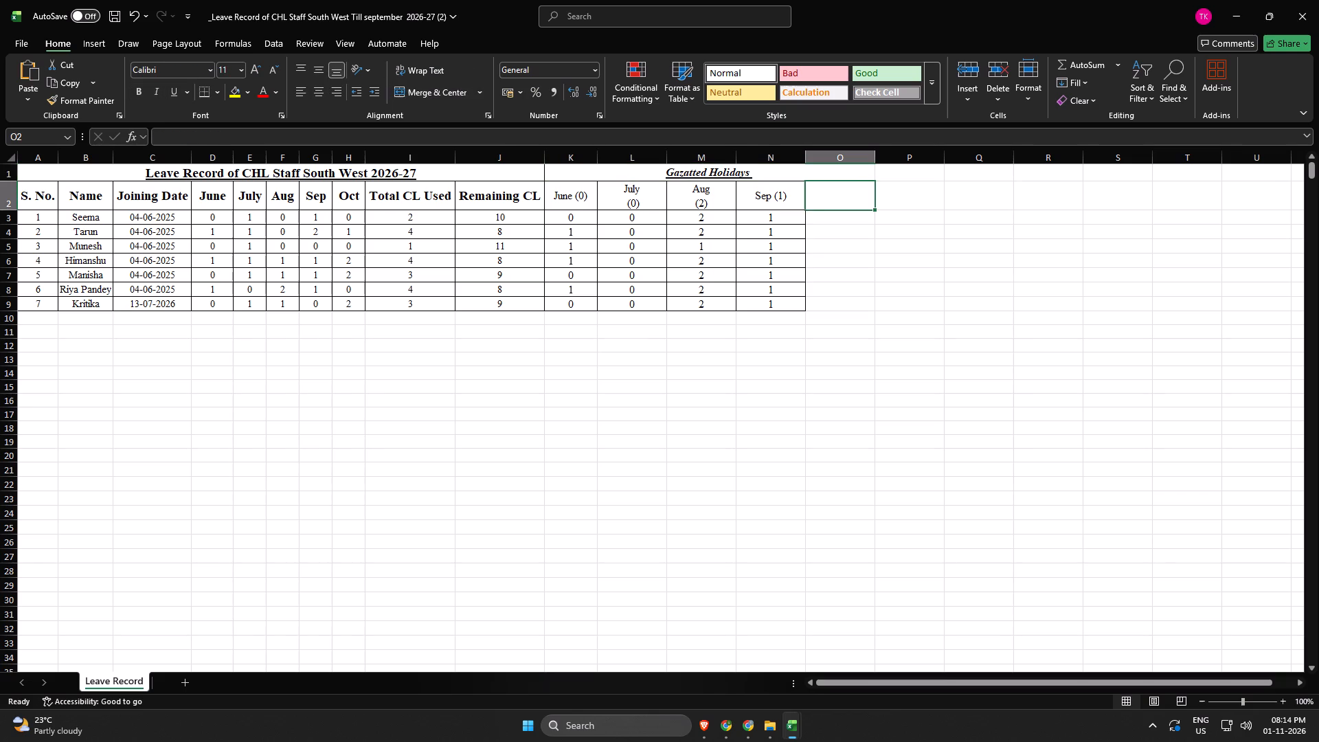
key(o)
text(ct)
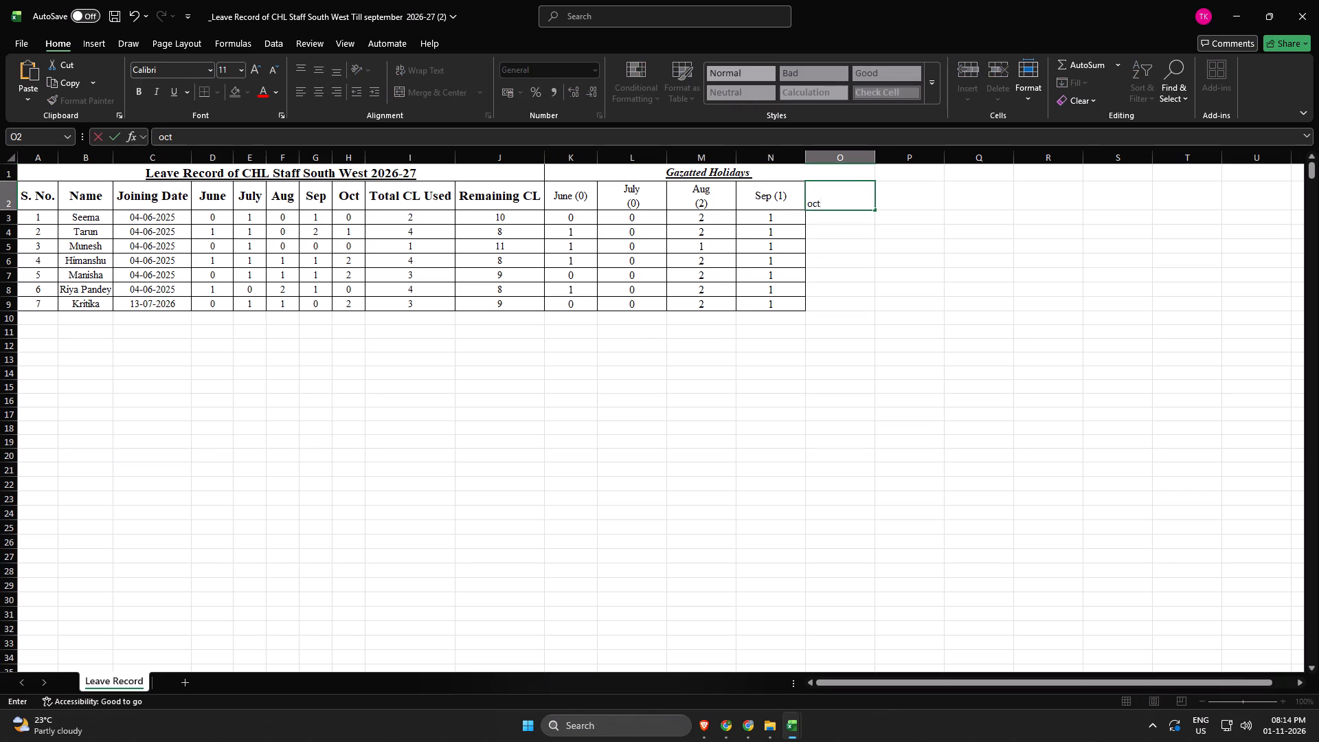
key(BackSpace)
key(BackSpace)
key(BackSpace)
text(ct)
key(shift+parenleft)
key(3)
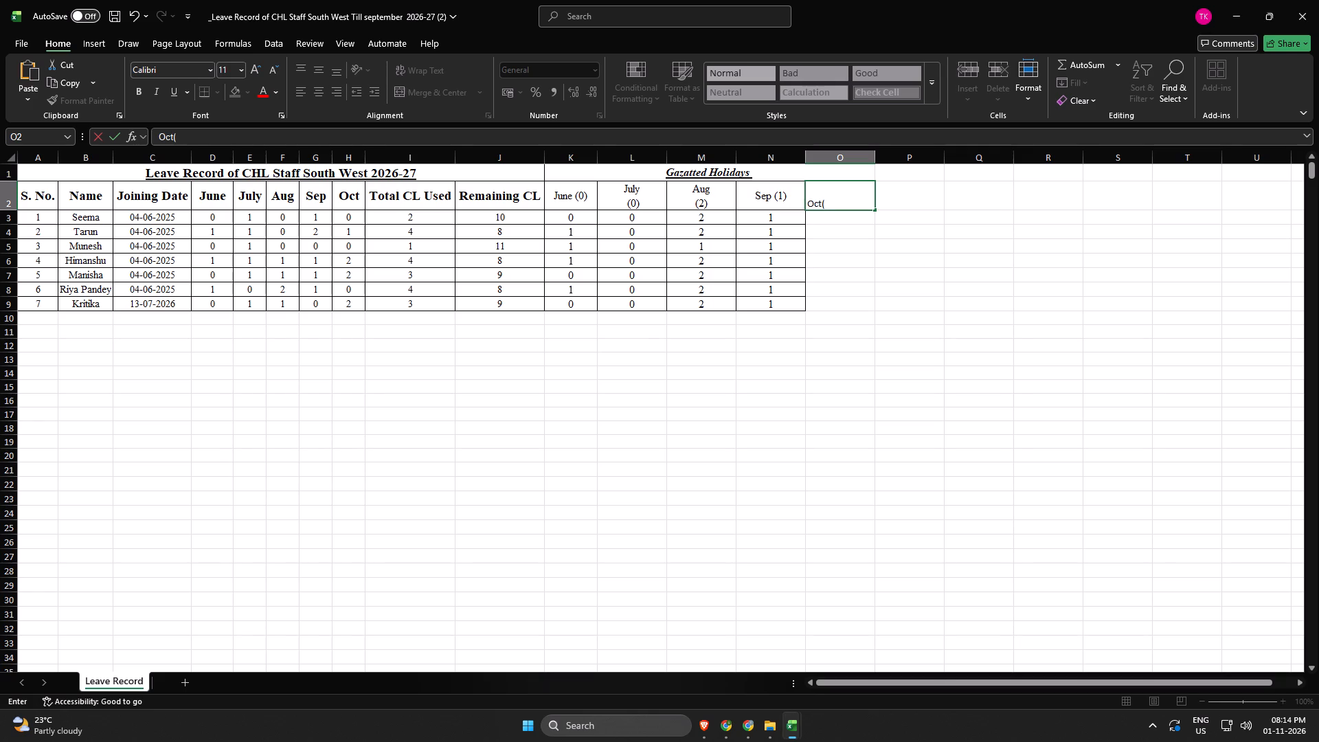
key(shift+parenright)
key(Return)
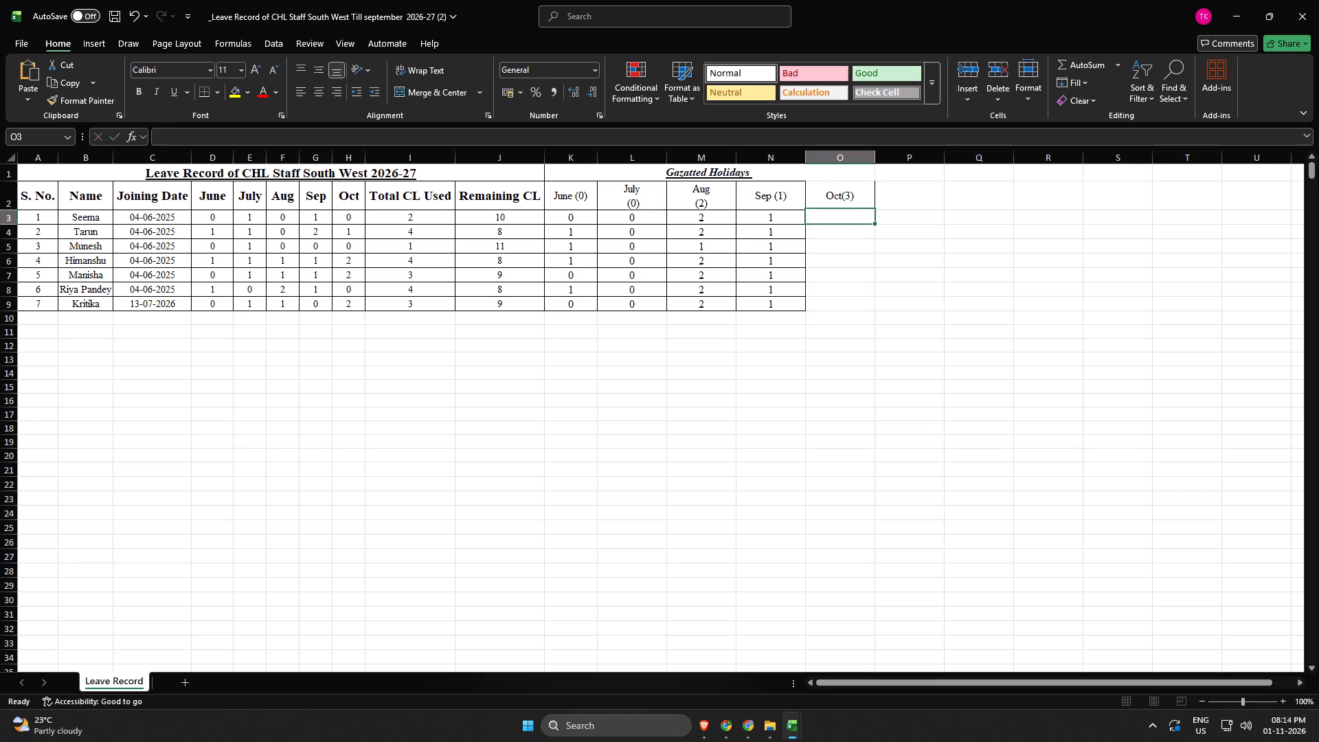
click(866, 241)
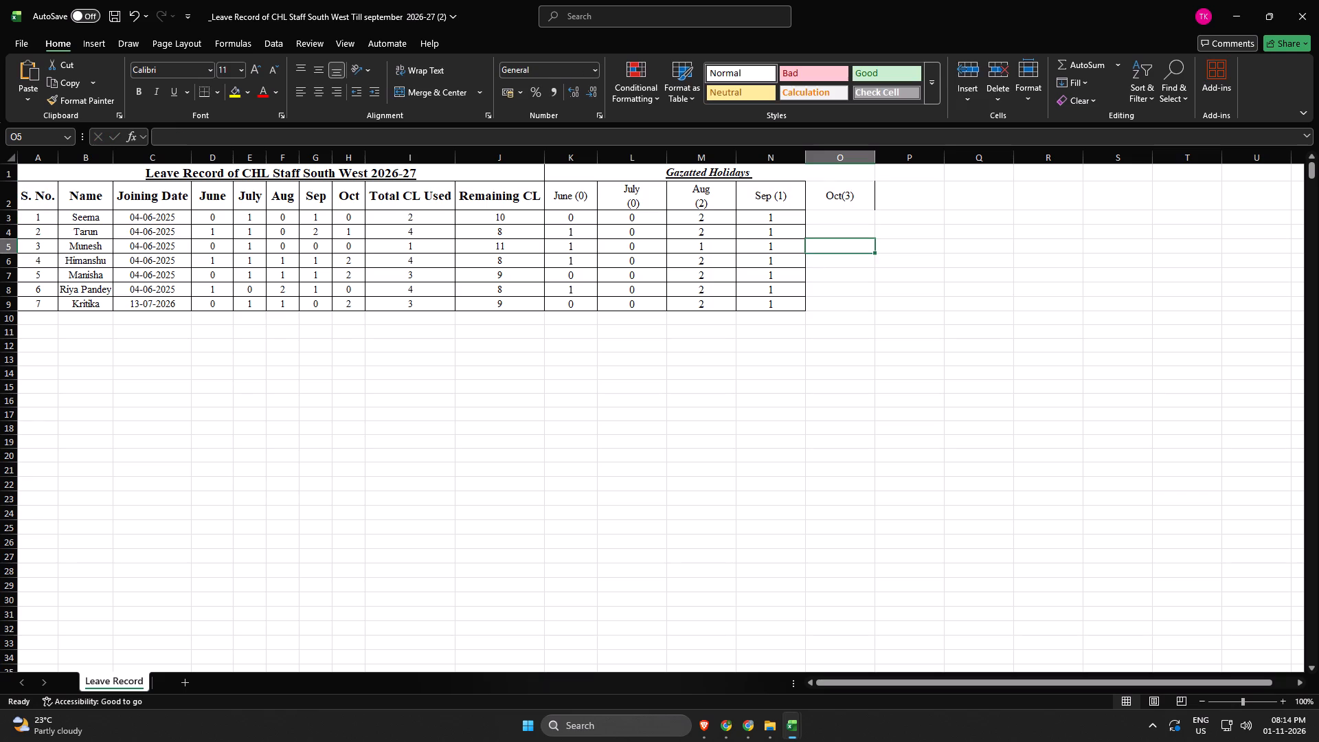
click(829, 218)
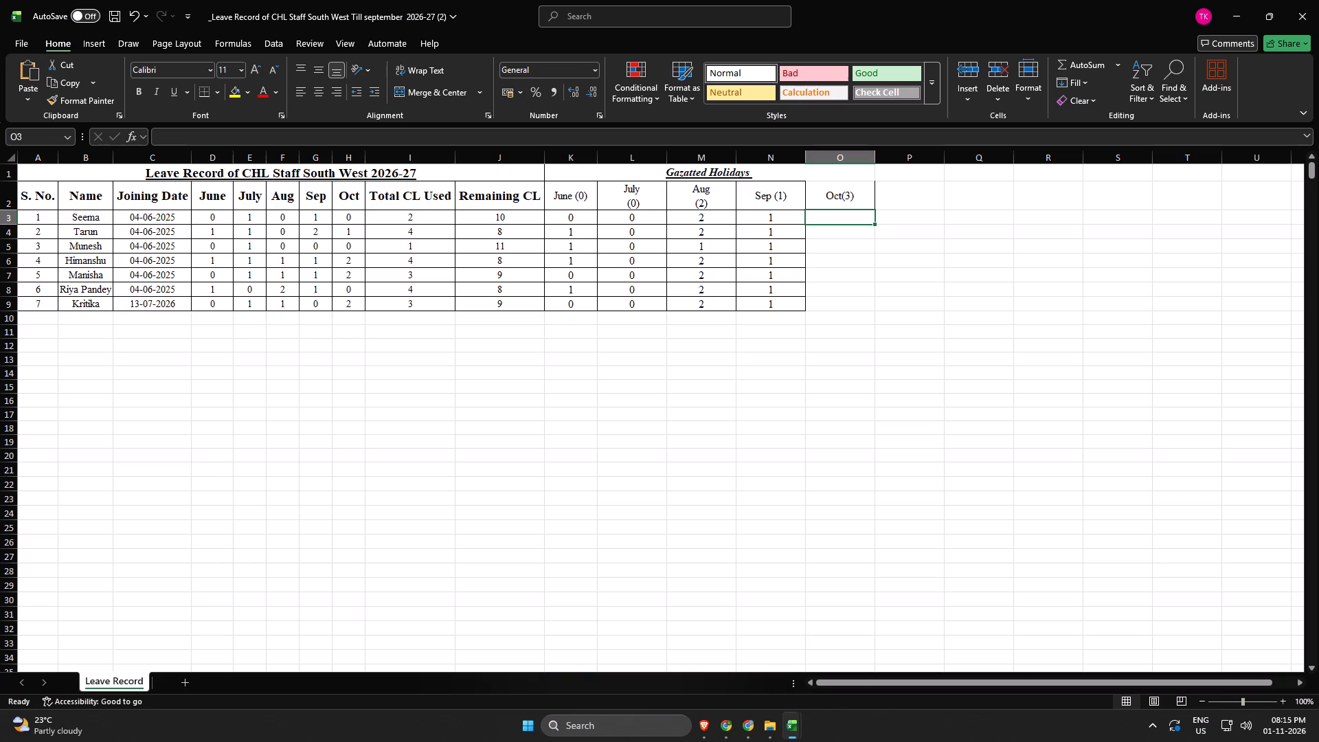
double_click(843, 201)
key(space)
click(842, 221)
Apply all borders to the Gazatted Holidays block from the heading through Kritika's row, including the Oct column.
drag(786, 173, 846, 306)
click(214, 87)
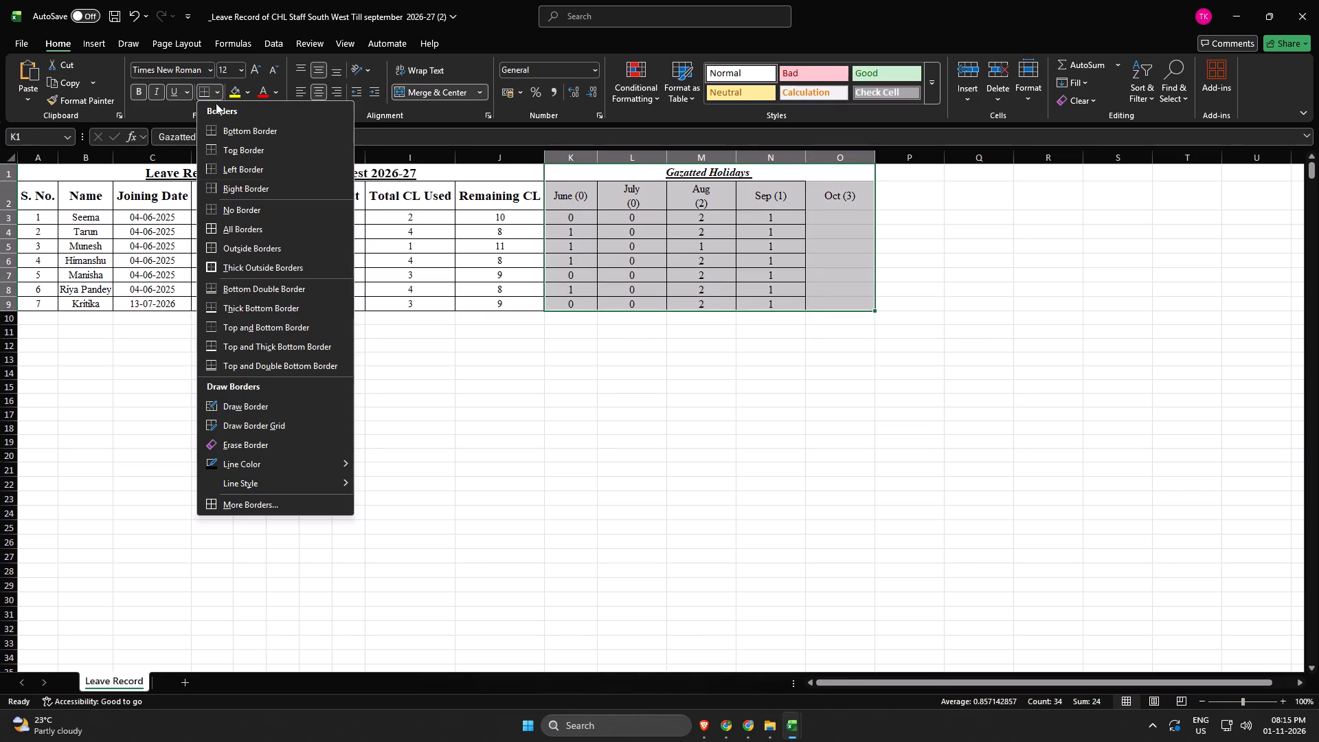
click(260, 224)
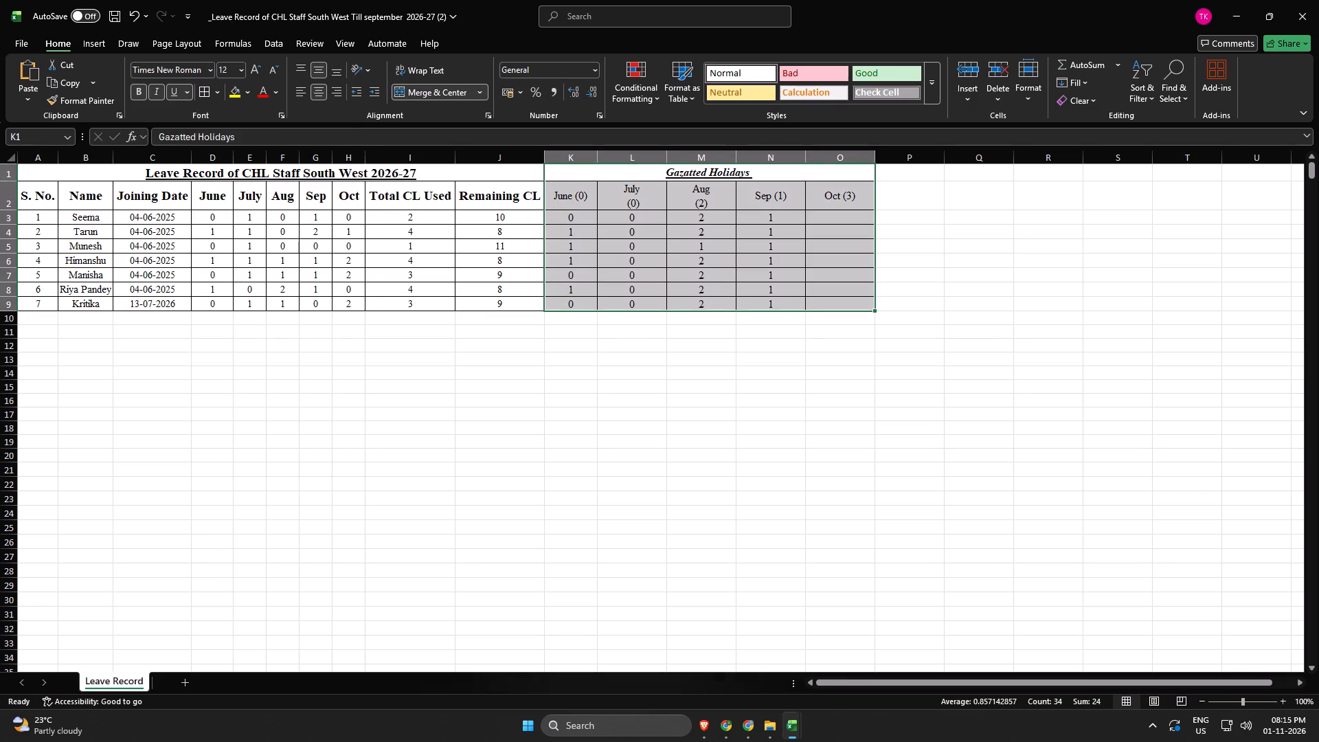
click(686, 416)
Enter 2 as Seema's October gazetted holidays.
click(832, 217)
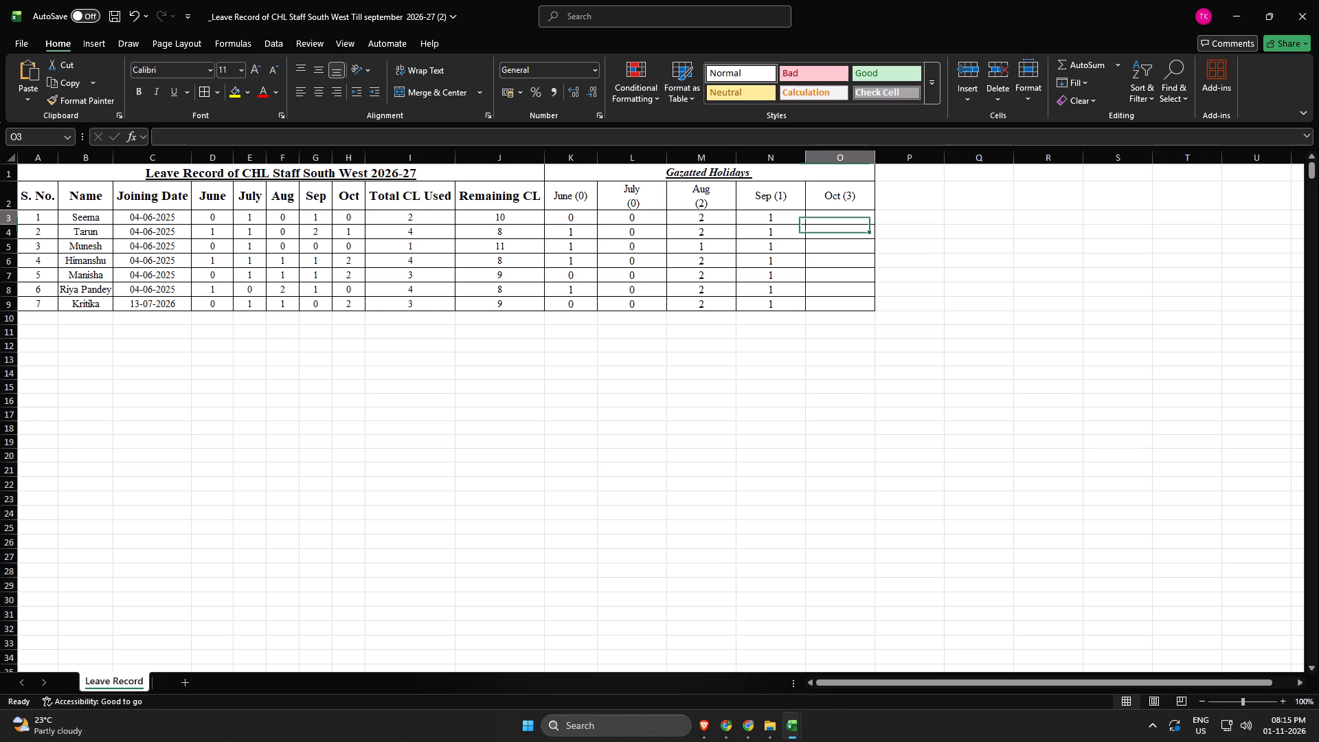
key(2)
key(Down)
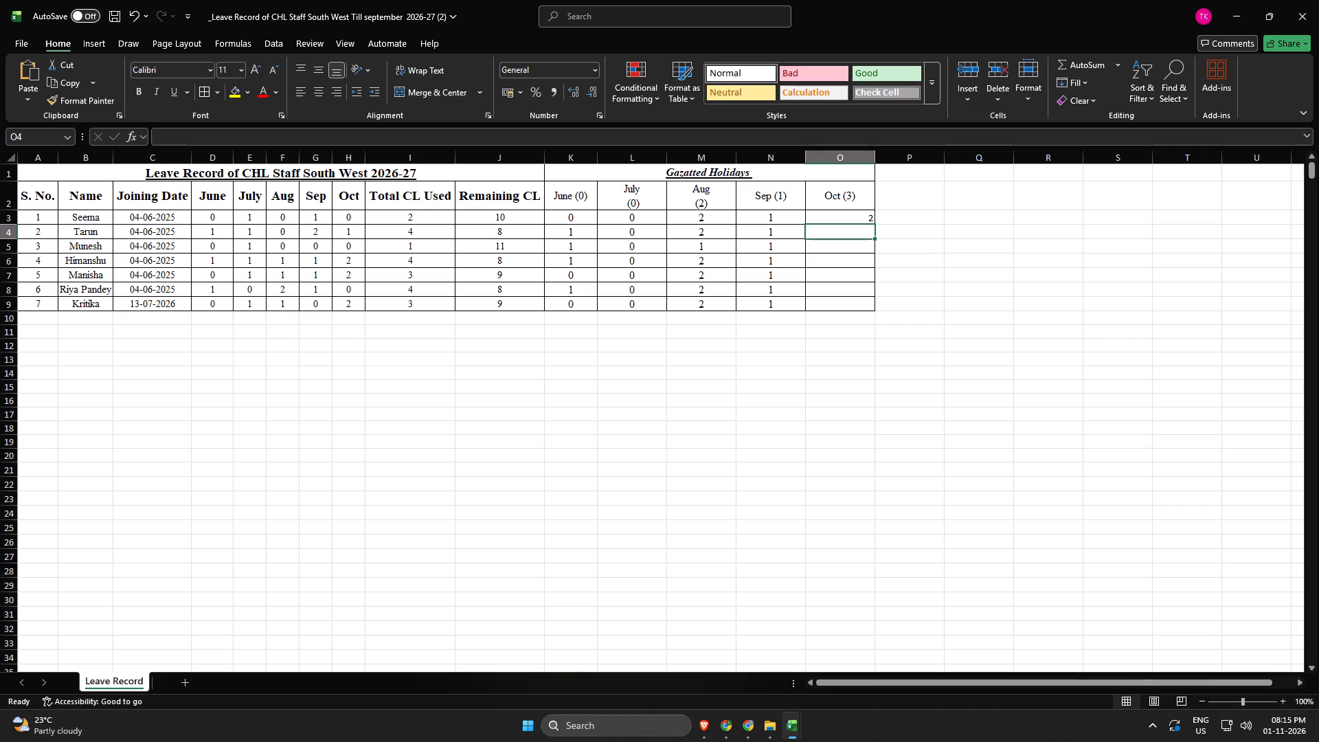
Centre the contents of the October gazetted holidays column horizontally.
click(852, 157)
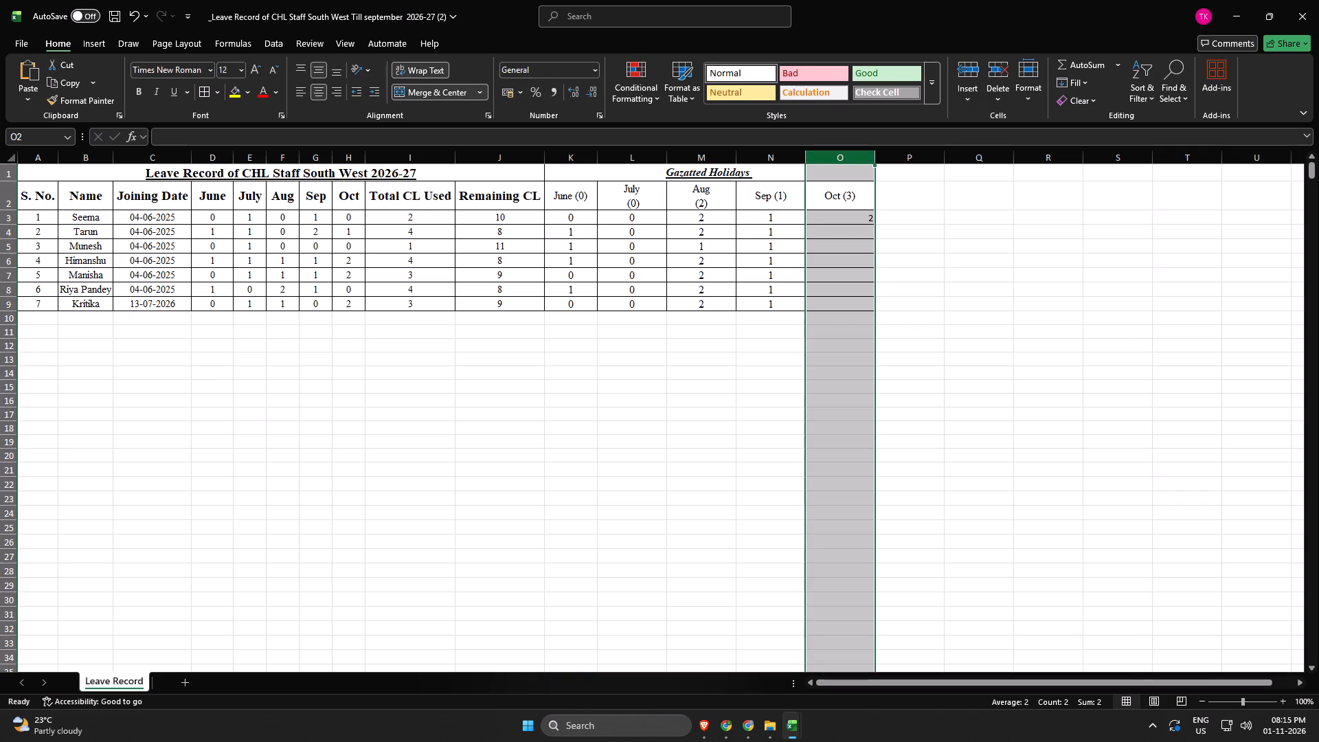
click(315, 87)
click(316, 87)
click(1088, 310)
Enter the October gazetted holidays as 3 for Tarun and 2 for Munesh.
click(826, 236)
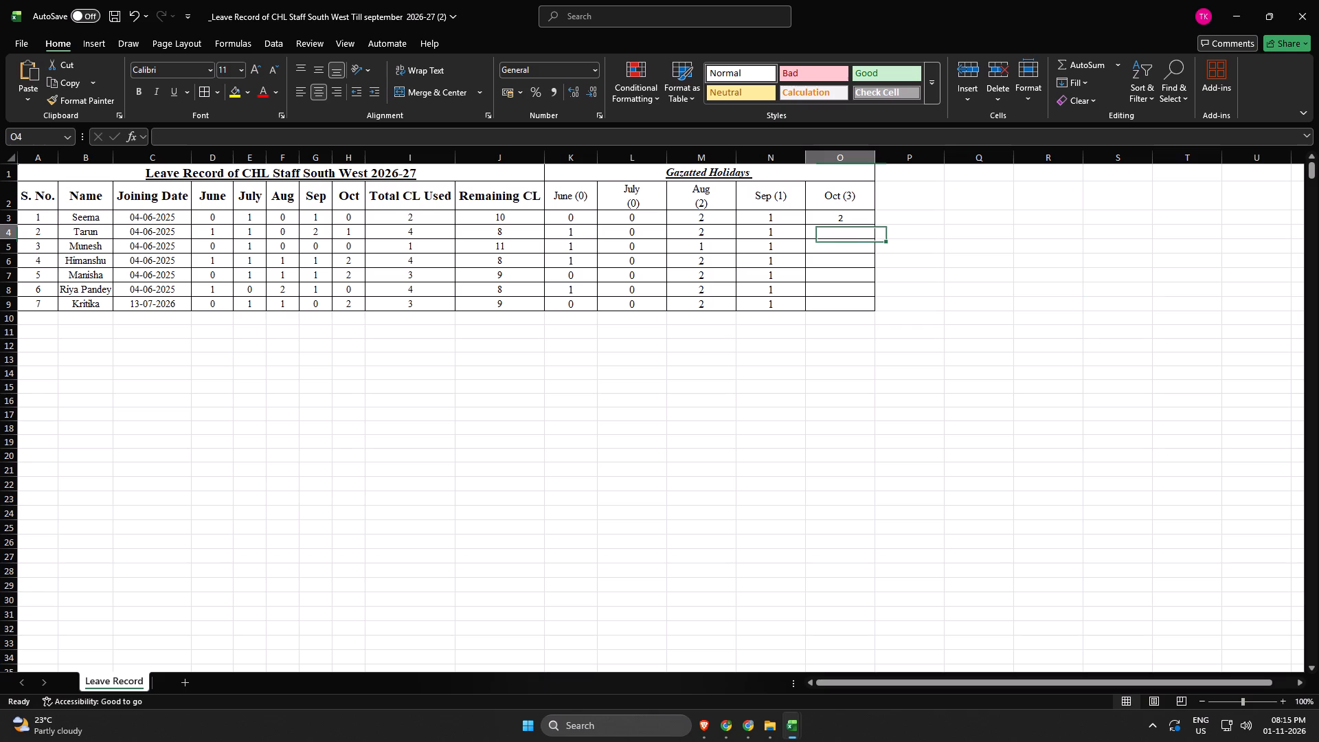
key(3)
key(Down)
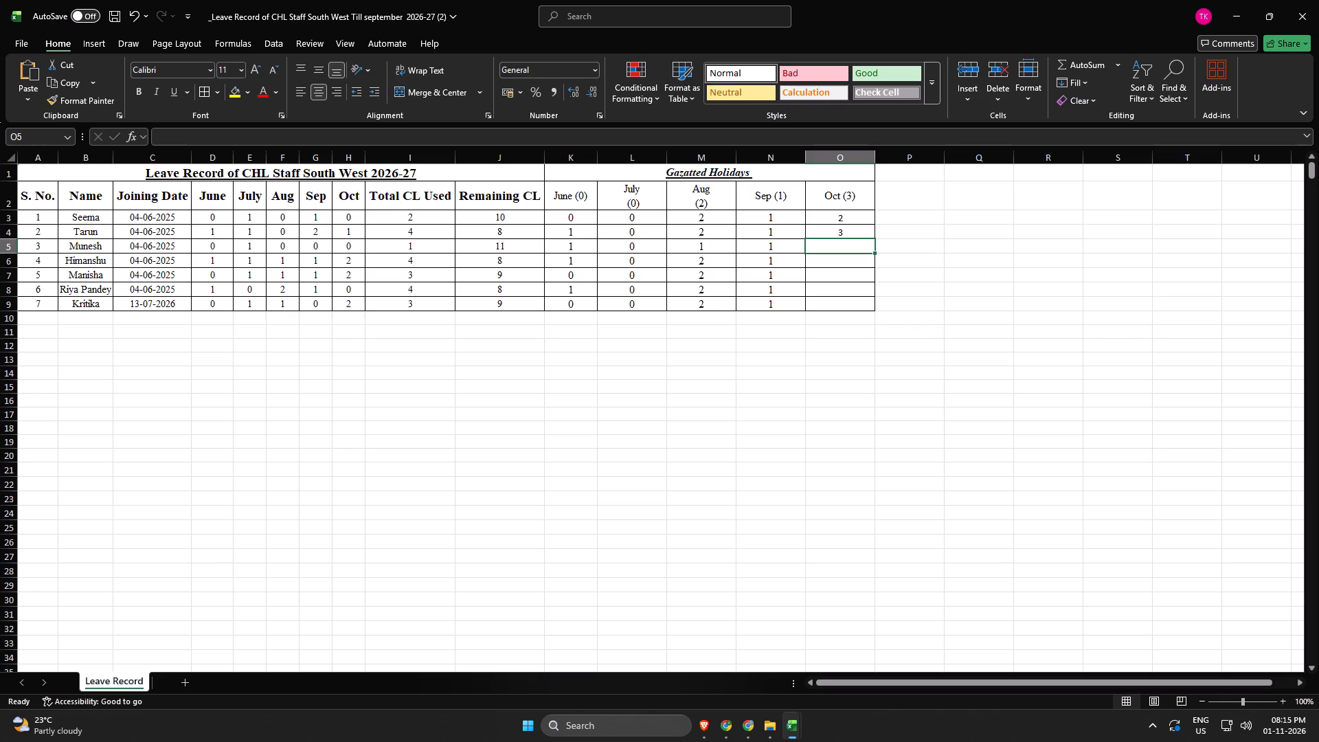
key(2)
key(Down)
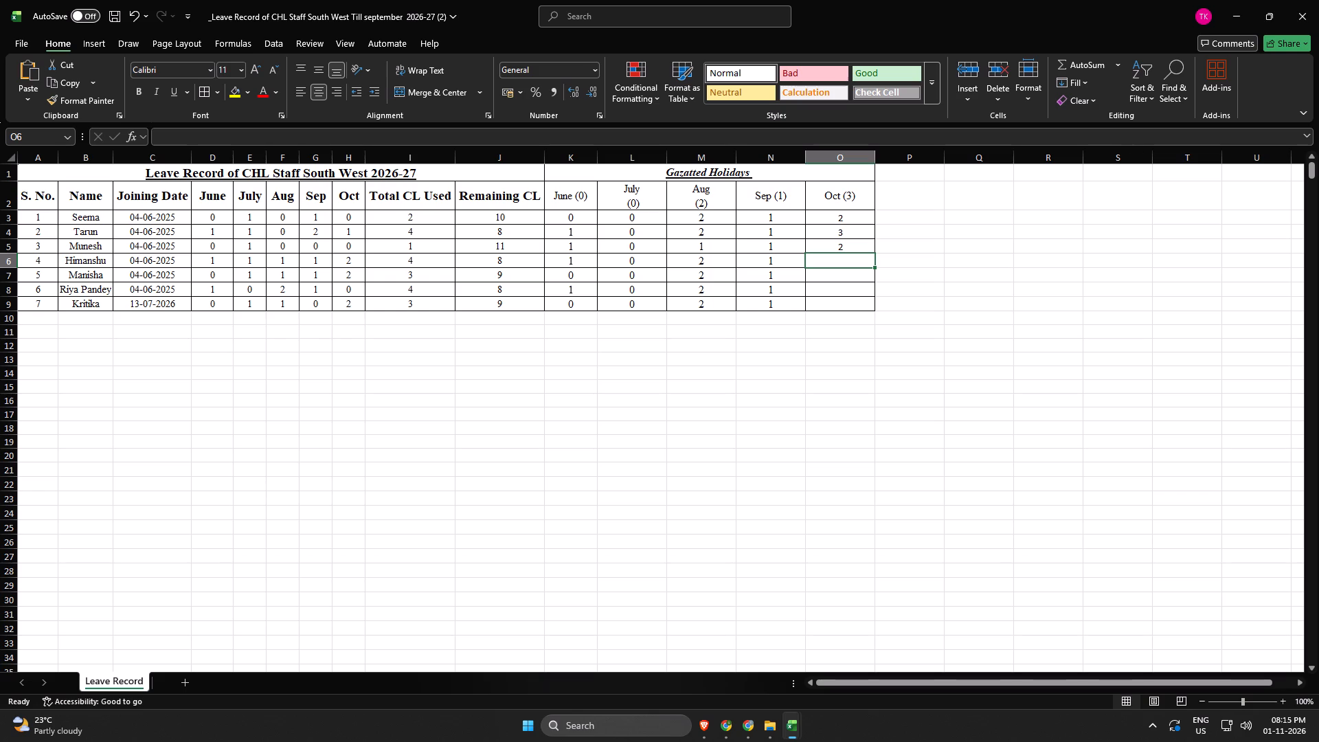
Check the attendance sheet, and review Tarun's and Munesh's CL and gazetted holiday entries in the leave record.
key(alt+Tab)
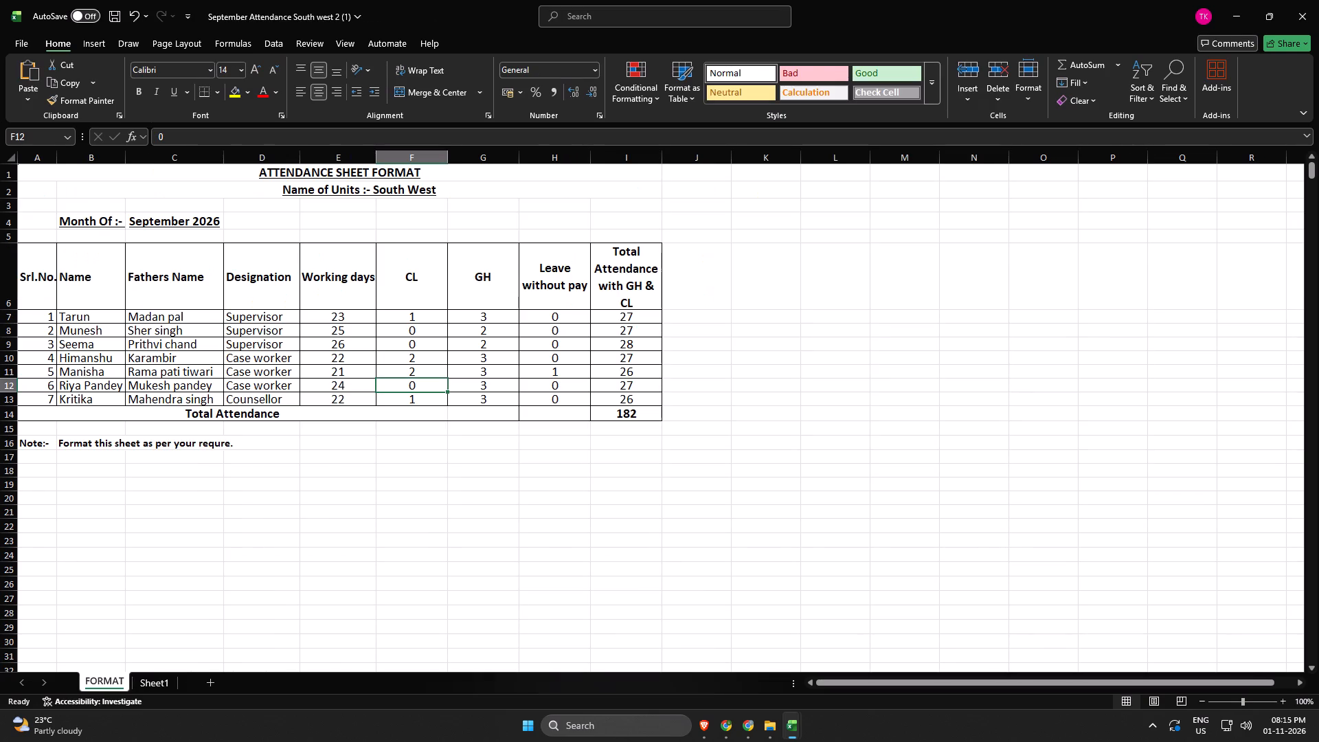
key(alt+Tab)
key(Left)
key(Left)
key(Left)
key(Left)
key(Left)
key(Up)
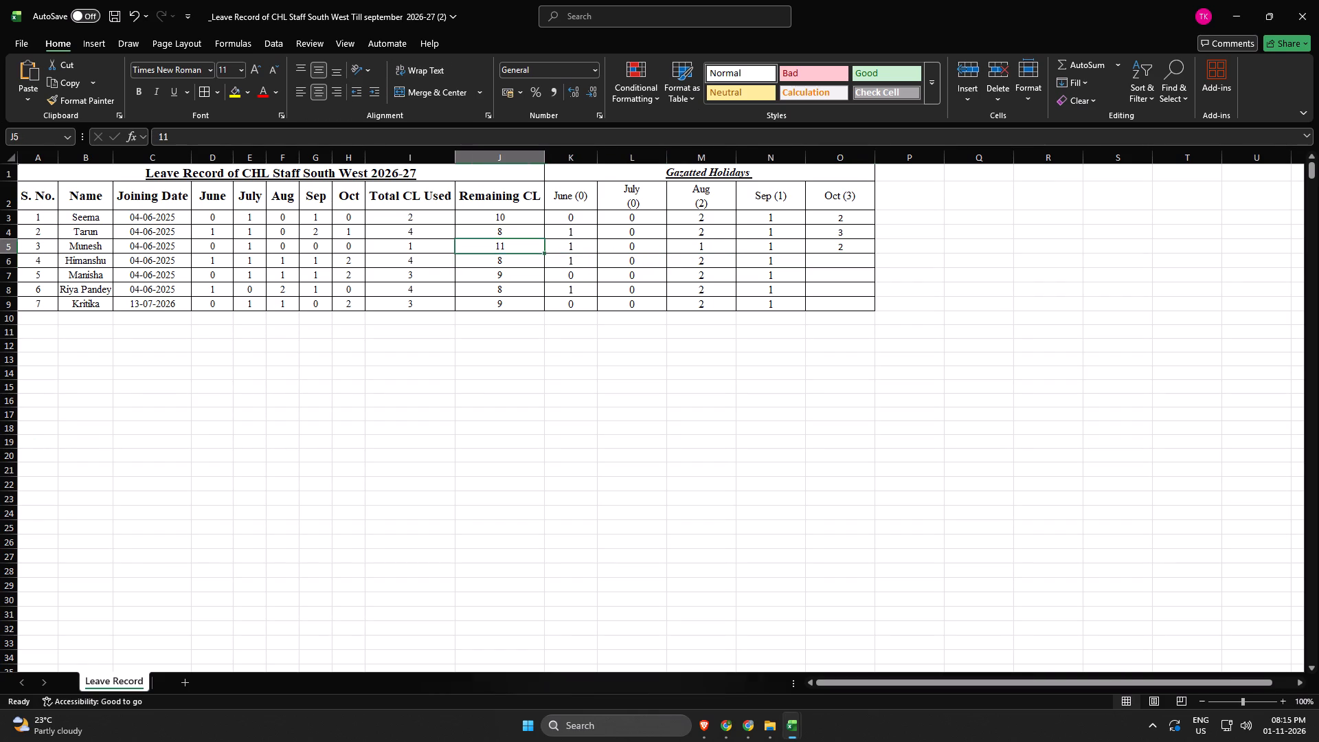
key(Left)
key(Left)
key(Up)
key(Right)
key(Right)
key(Right)
key(Right)
key(Right)
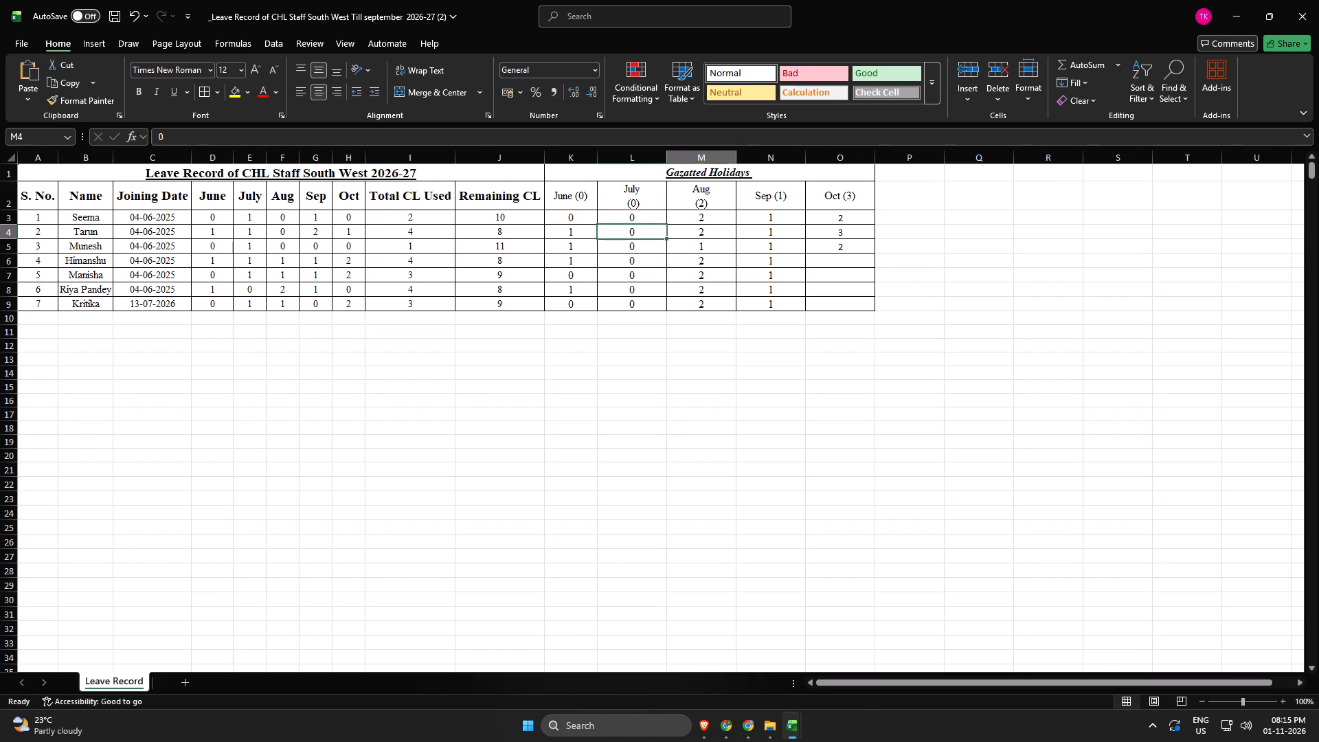
key(Right)
key(Left)
key(Left)
key(Left)
key(Left)
key(Left)
key(Left)
key(Left)
key(Right)
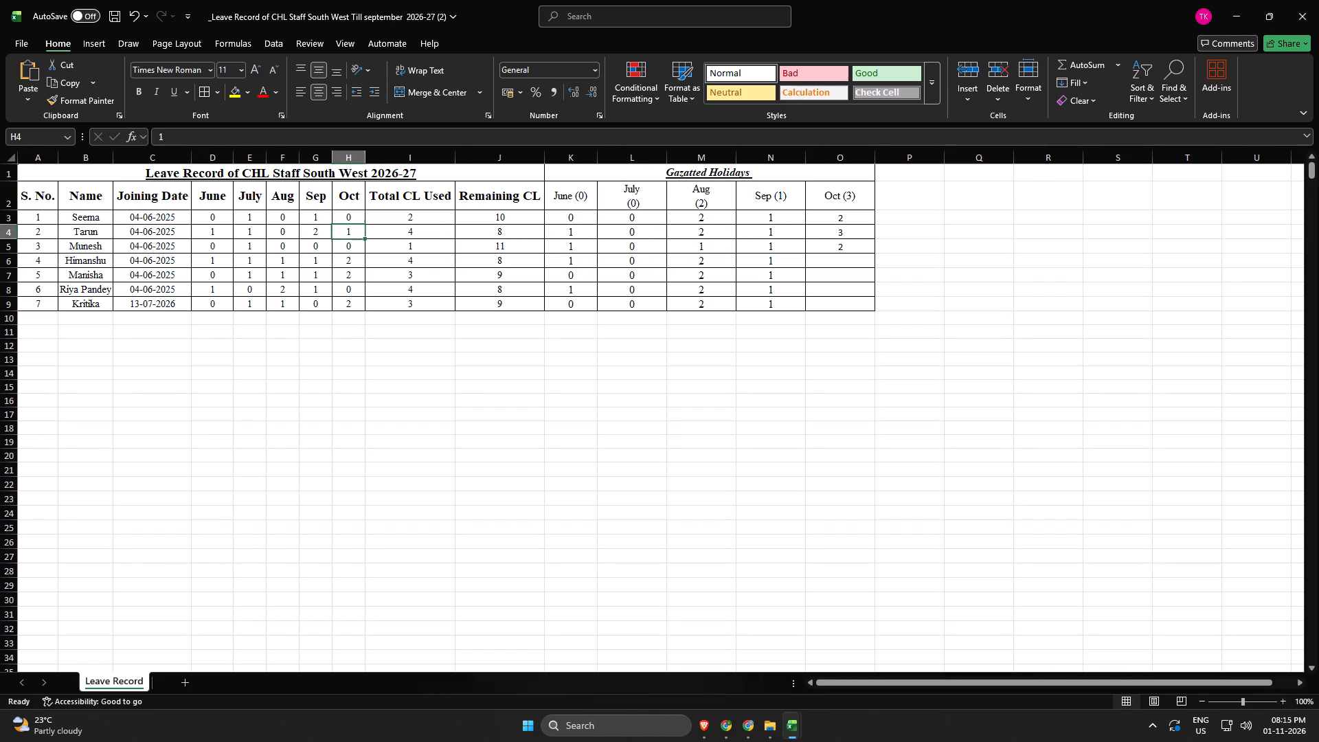
Compare the October CL of Tarun, Munesh and Seema in the leave record with the CL column of the attendance sheet.
key(alt+Tab)
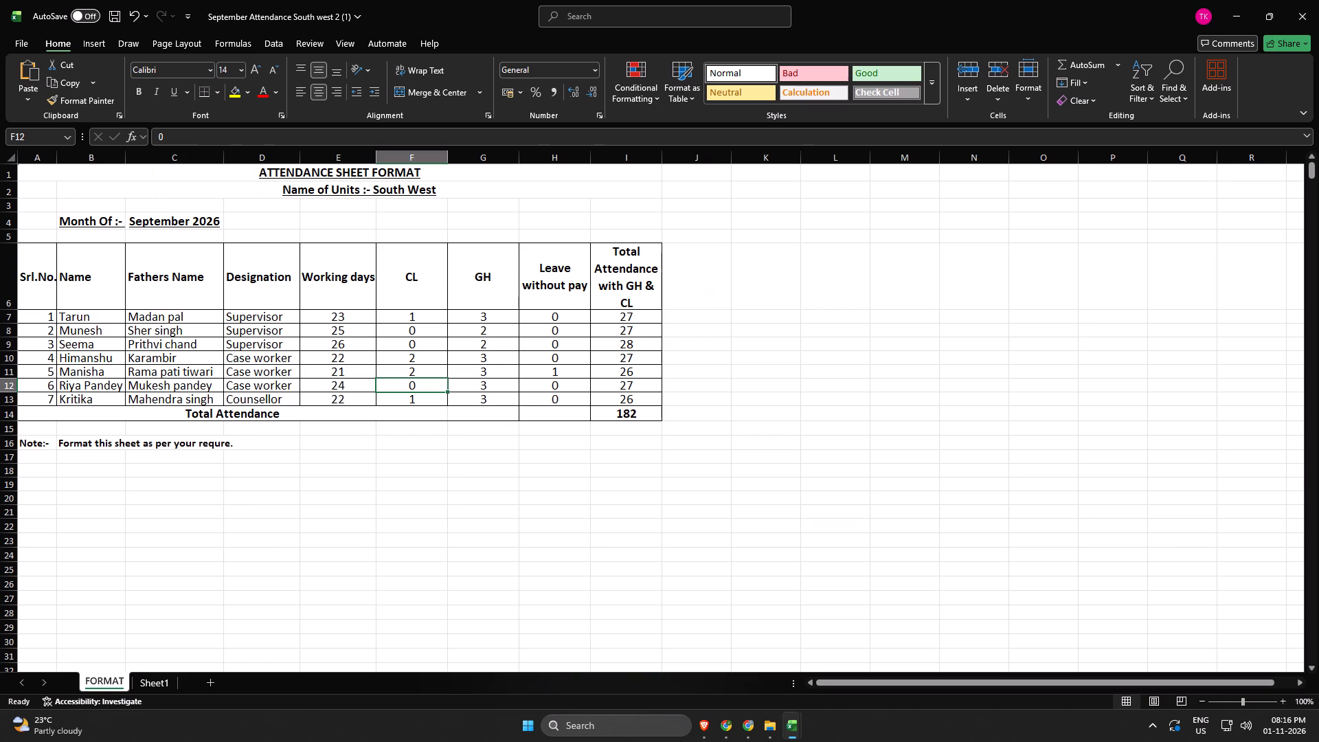
key(alt+Tab)
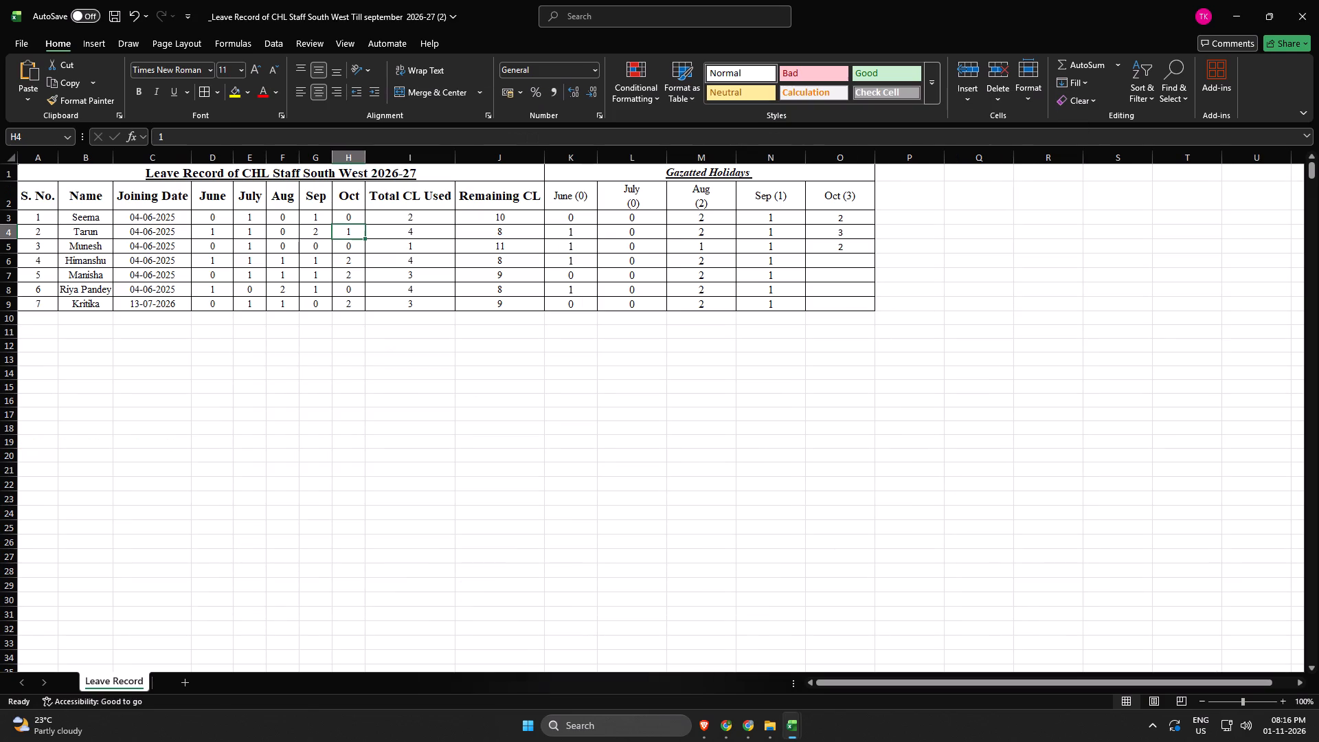
key(Down)
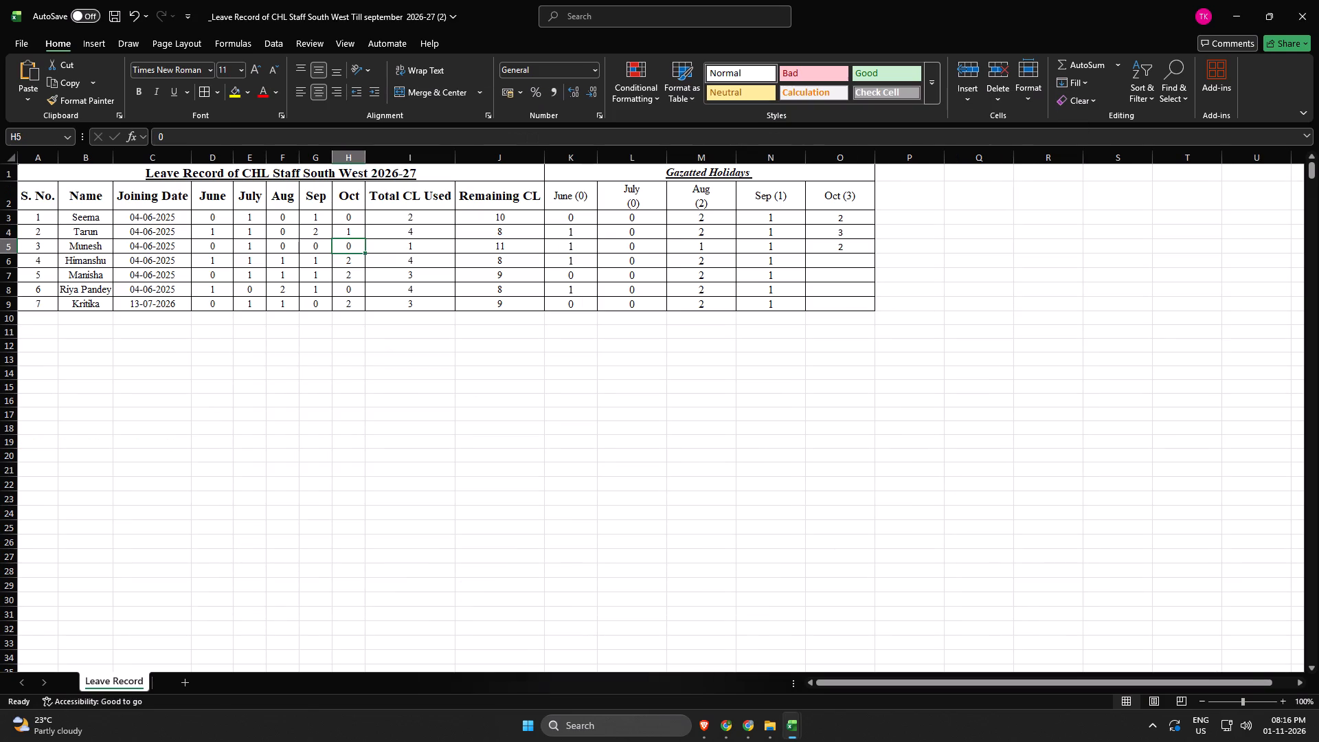
key(alt+Tab)
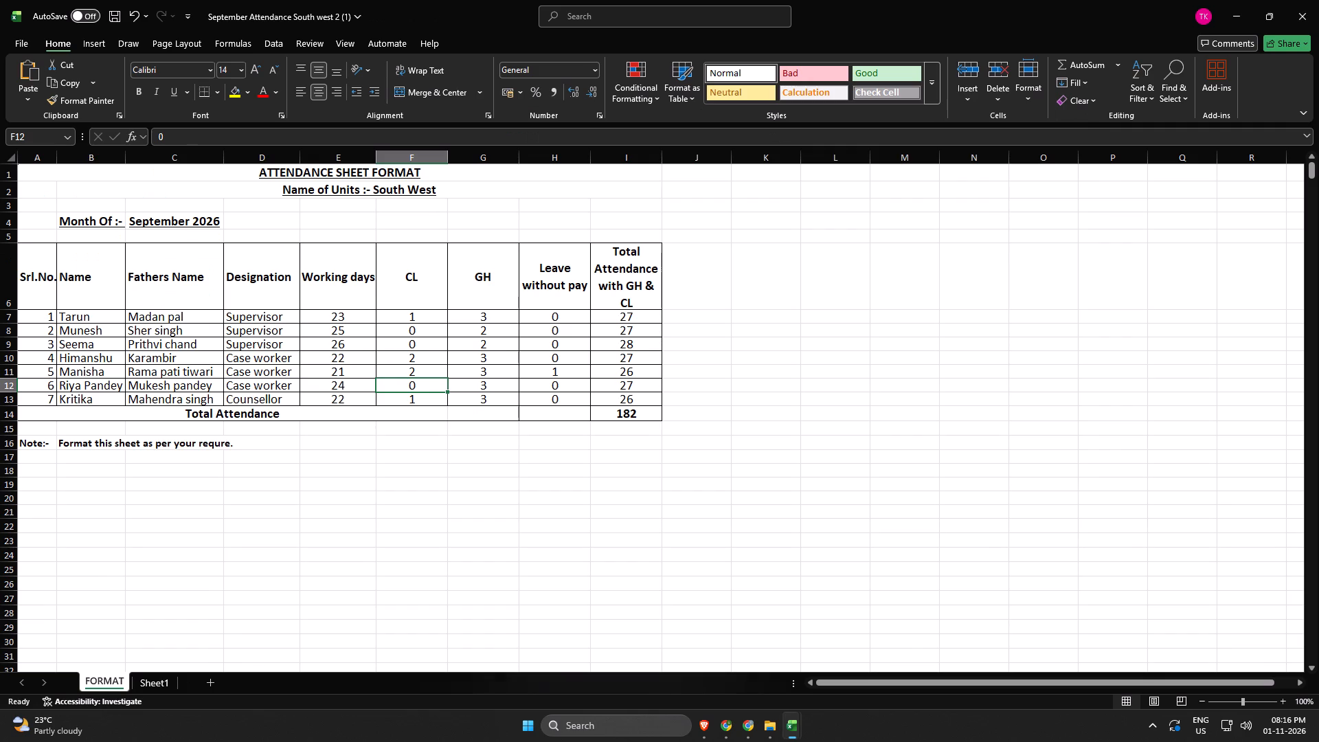
key(alt+Tab)
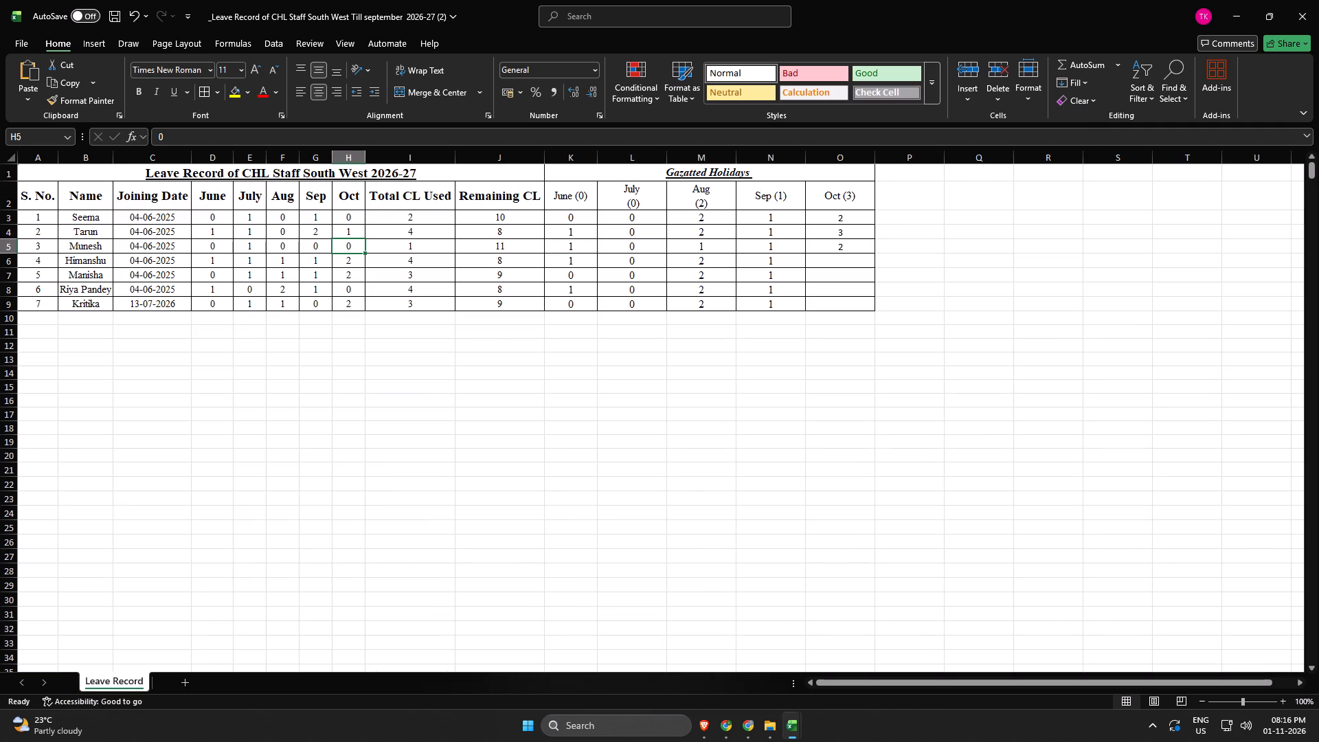
key(alt+Tab)
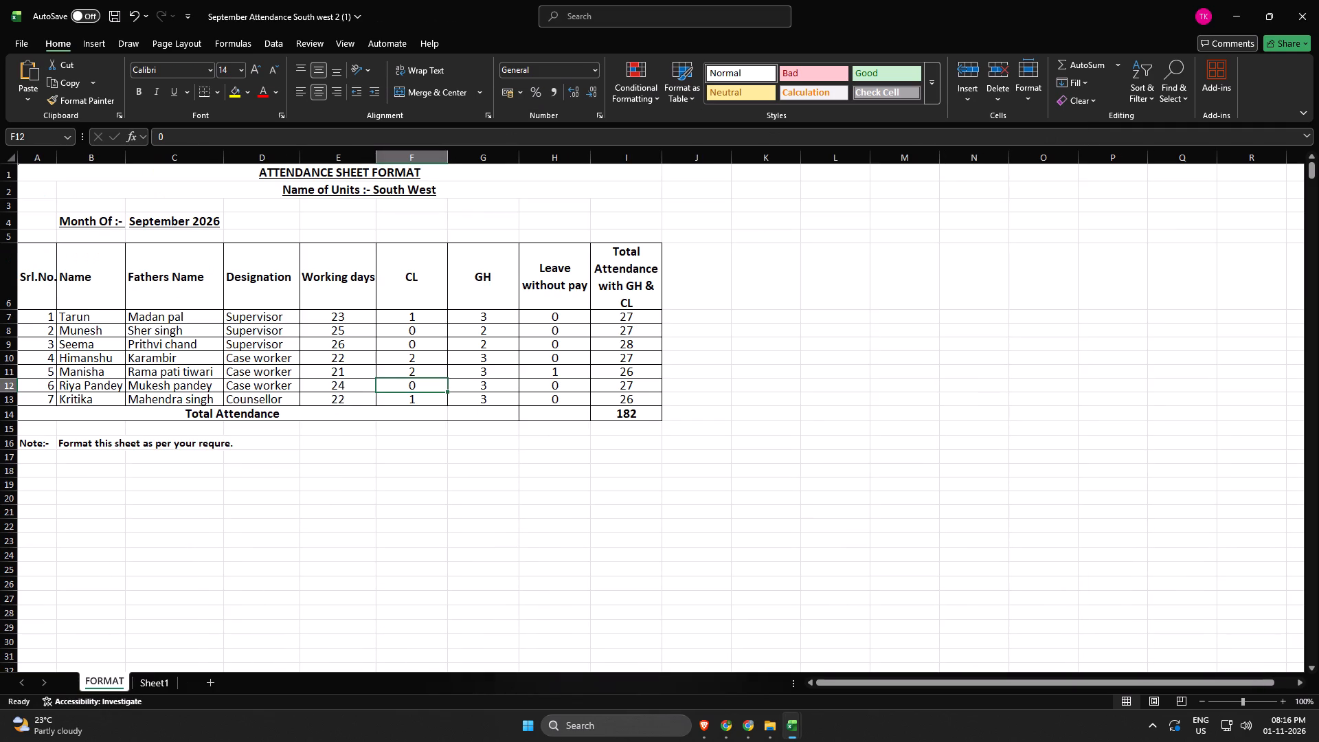
key(alt+Tab)
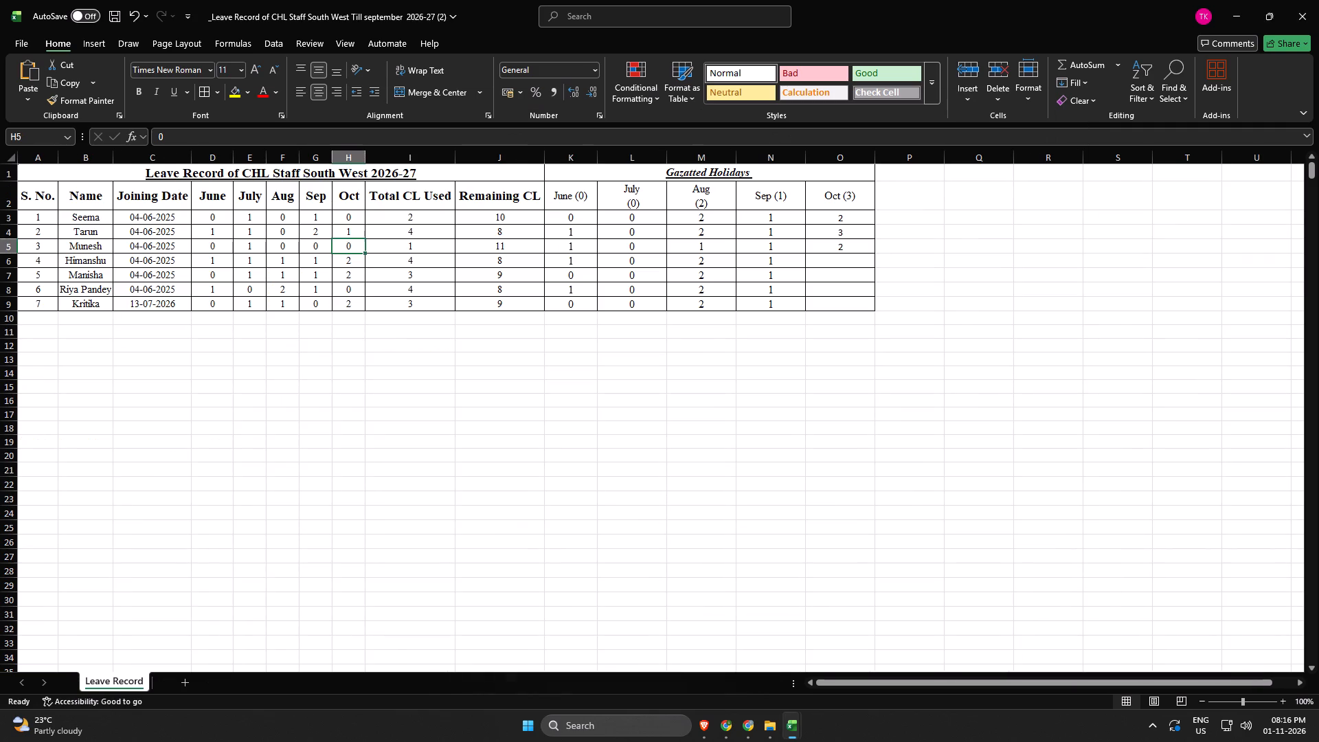
key(Up)
key(Up)
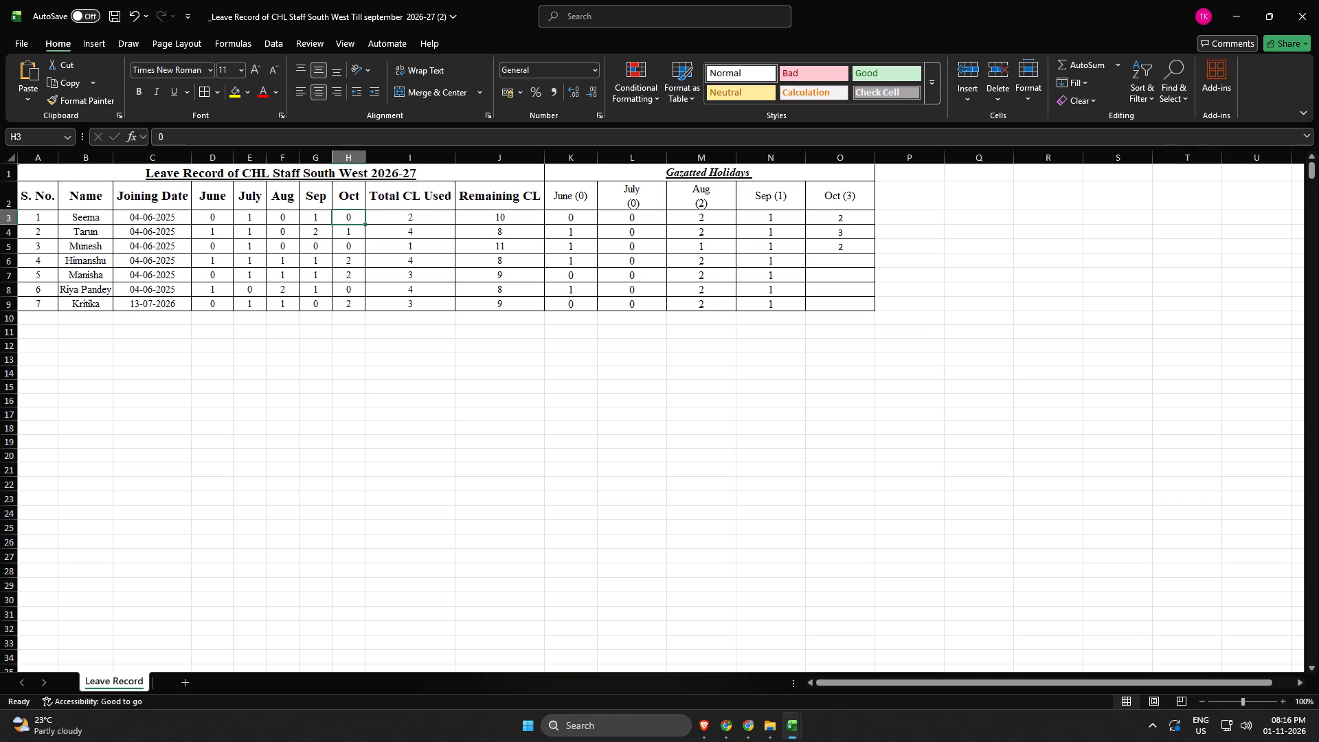
key(alt+Tab)
key(alt+Tab)
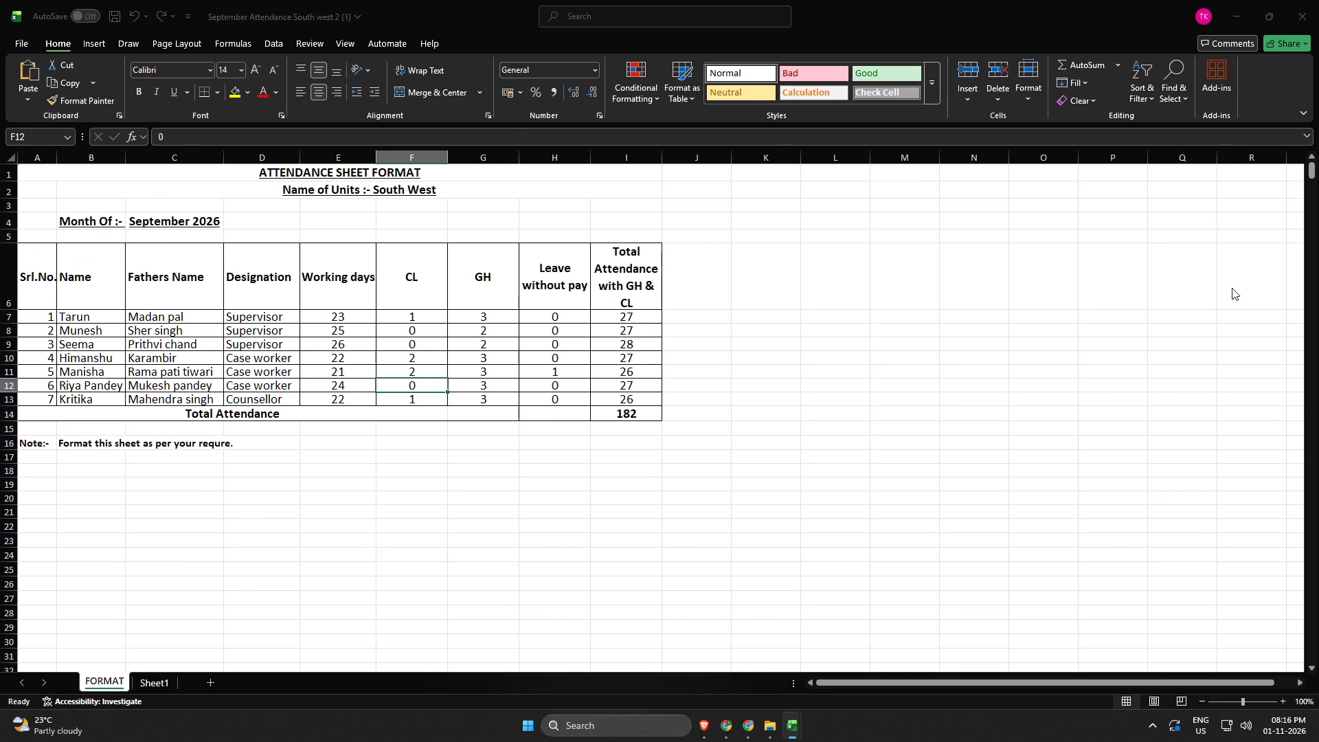
Check Himanshu's row in the attendance sheet and enter 3 as his October gazetted holidays in the leave record.
key(alt+Tab)
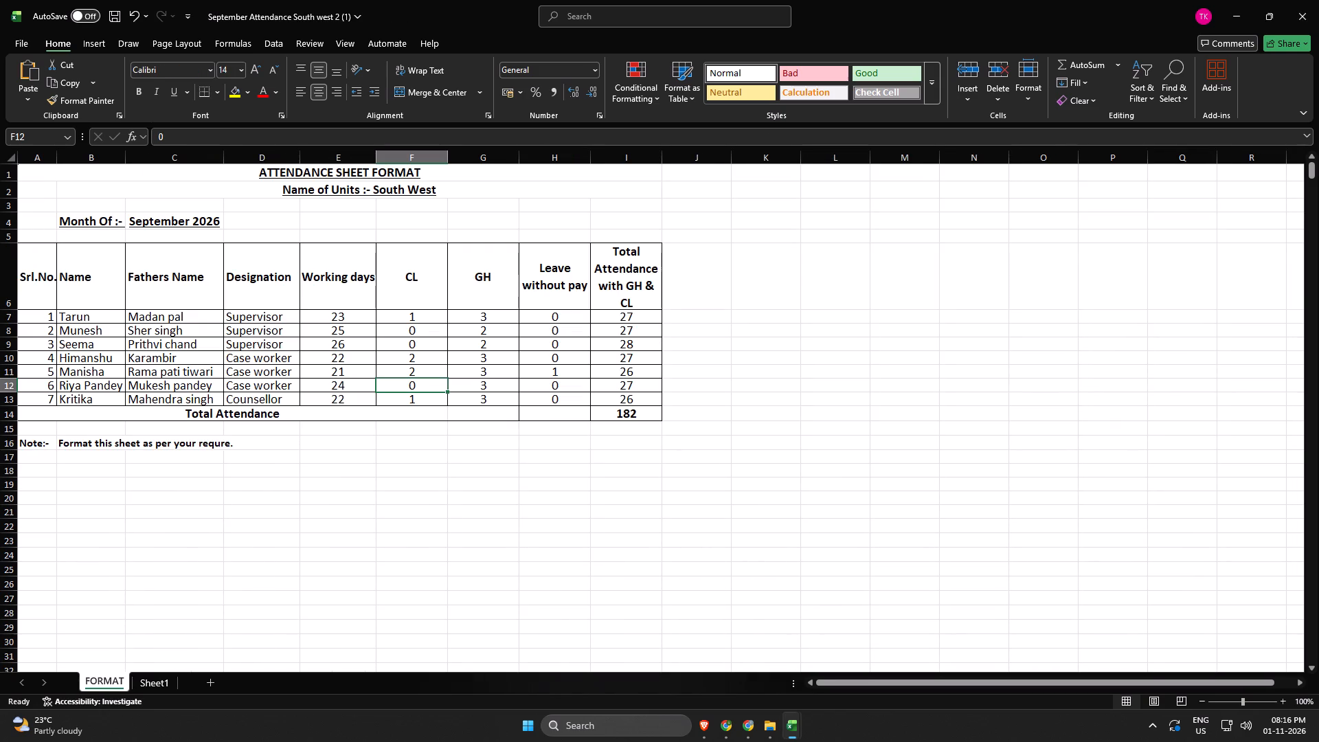
key(Up)
key(Up)
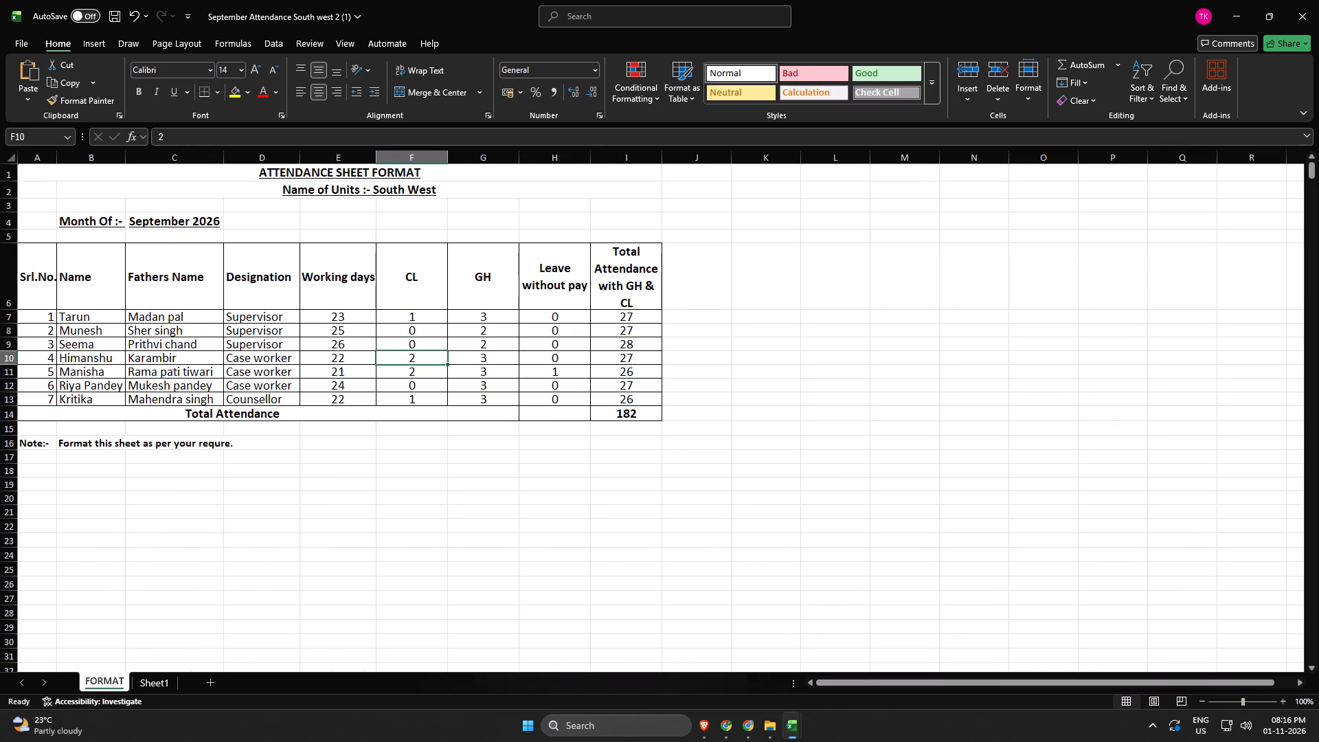
key(alt+Tab)
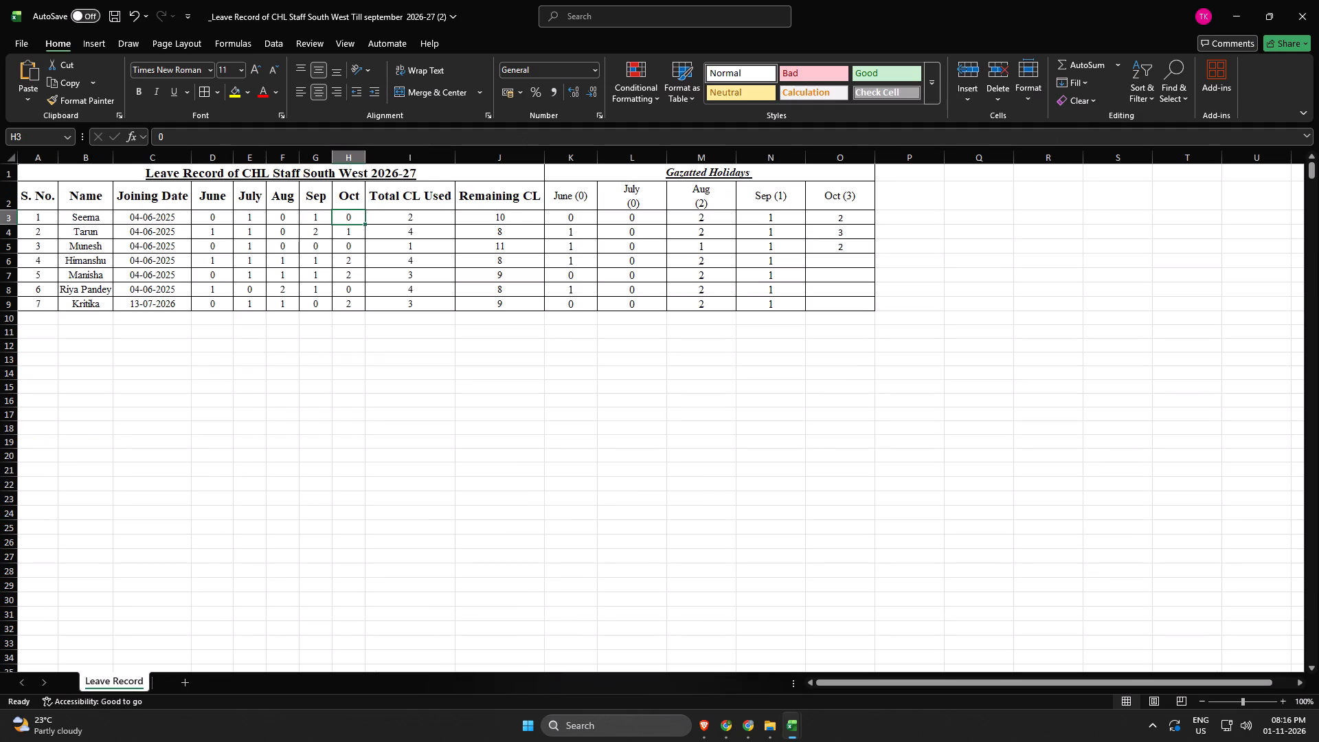
key(Down)
key(Down)
key(Down)
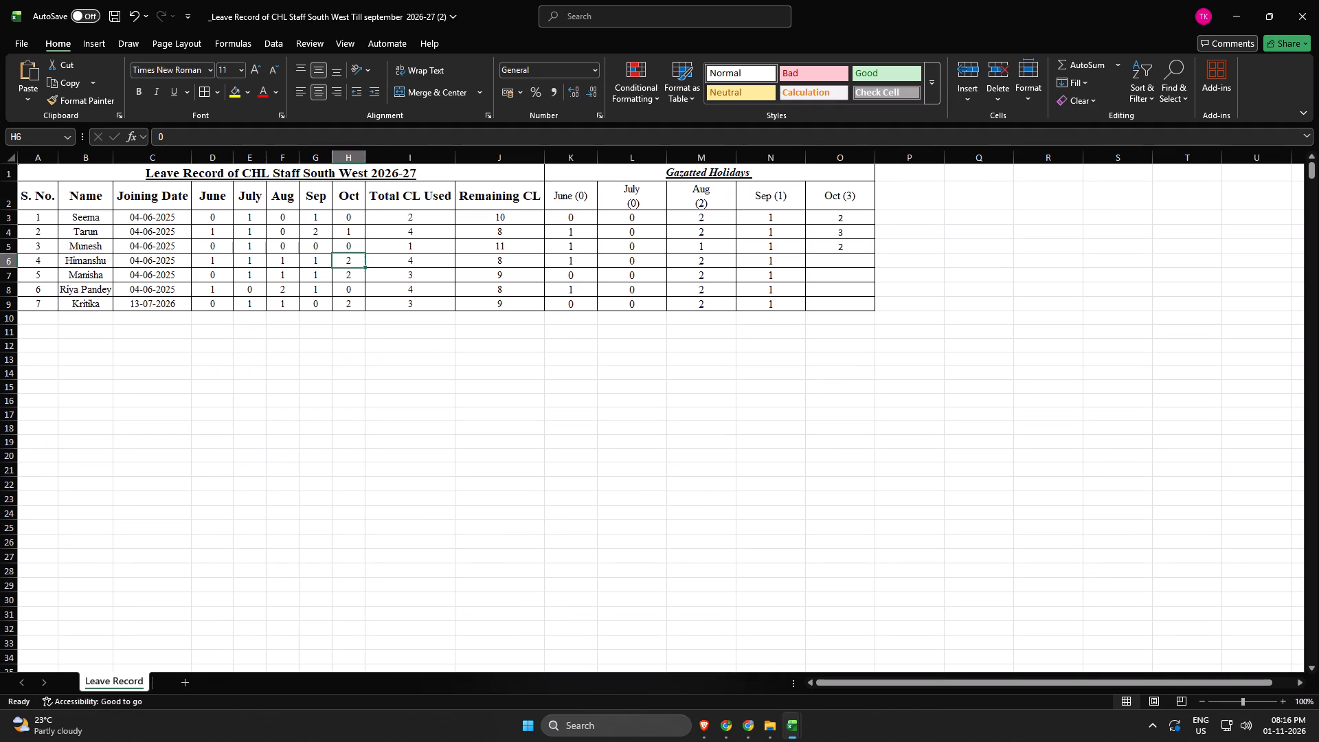
key(Right)
key(Right)
key(Right)
key(Right)
key(Right)
key(Right)
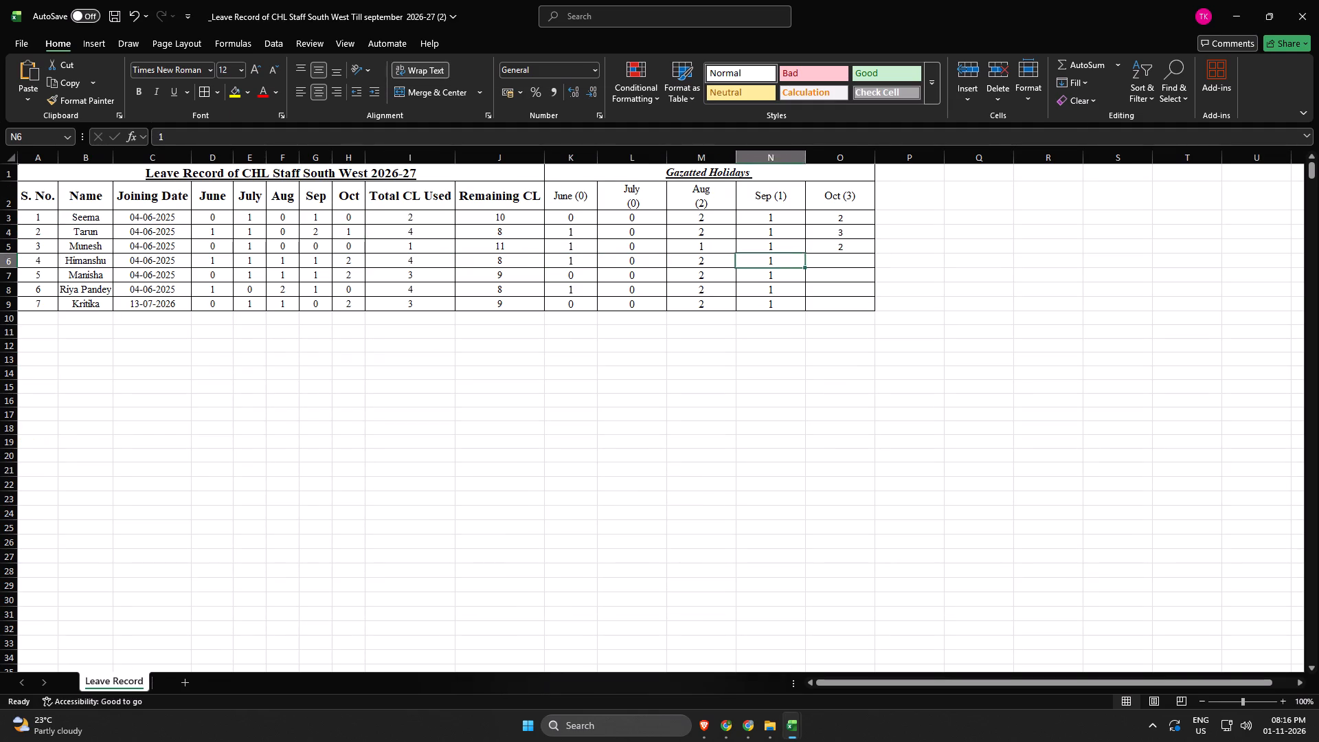
key(Right)
key(3)
key(Down)
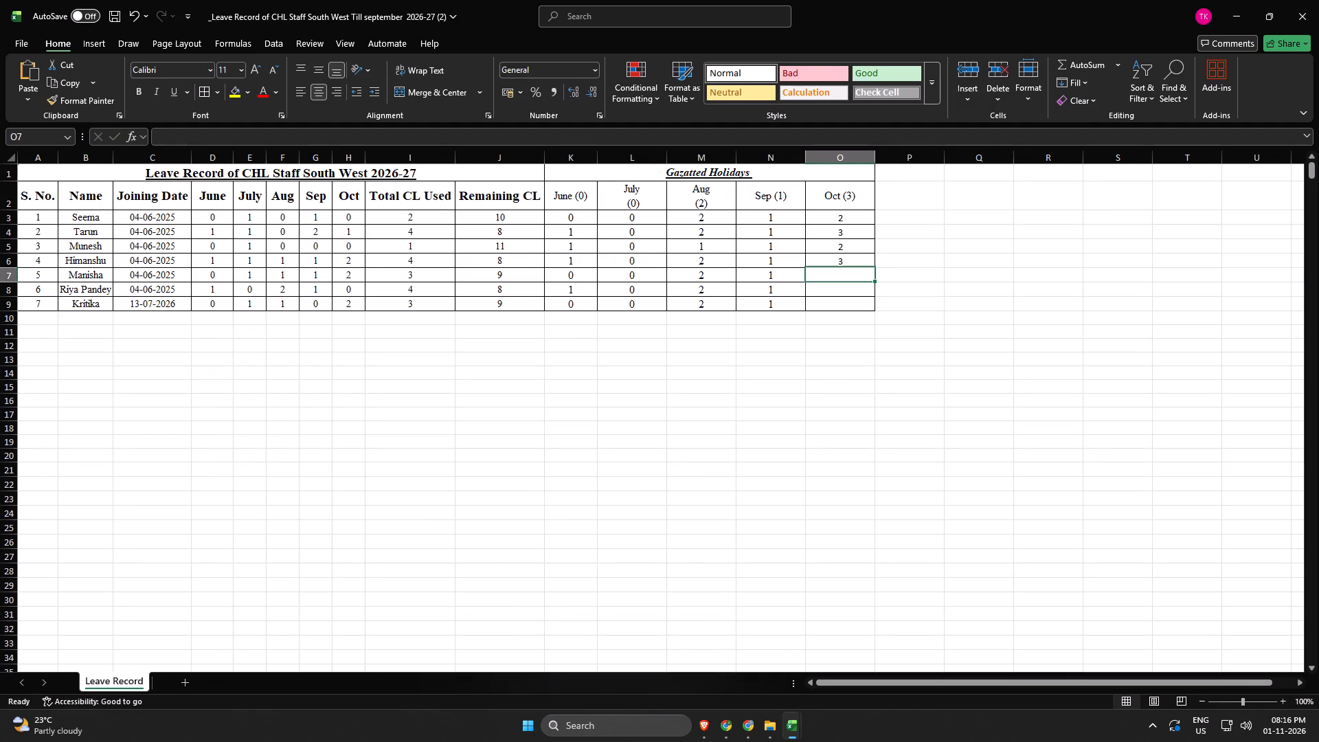
Compare Manisha's October CL with the attendance sheet and enter 3 as her October gazetted holidays in the leave record.
key(Left)
key(Left)
key(Left)
key(Left)
key(Left)
key(Left)
key(Left)
key(alt+Tab)
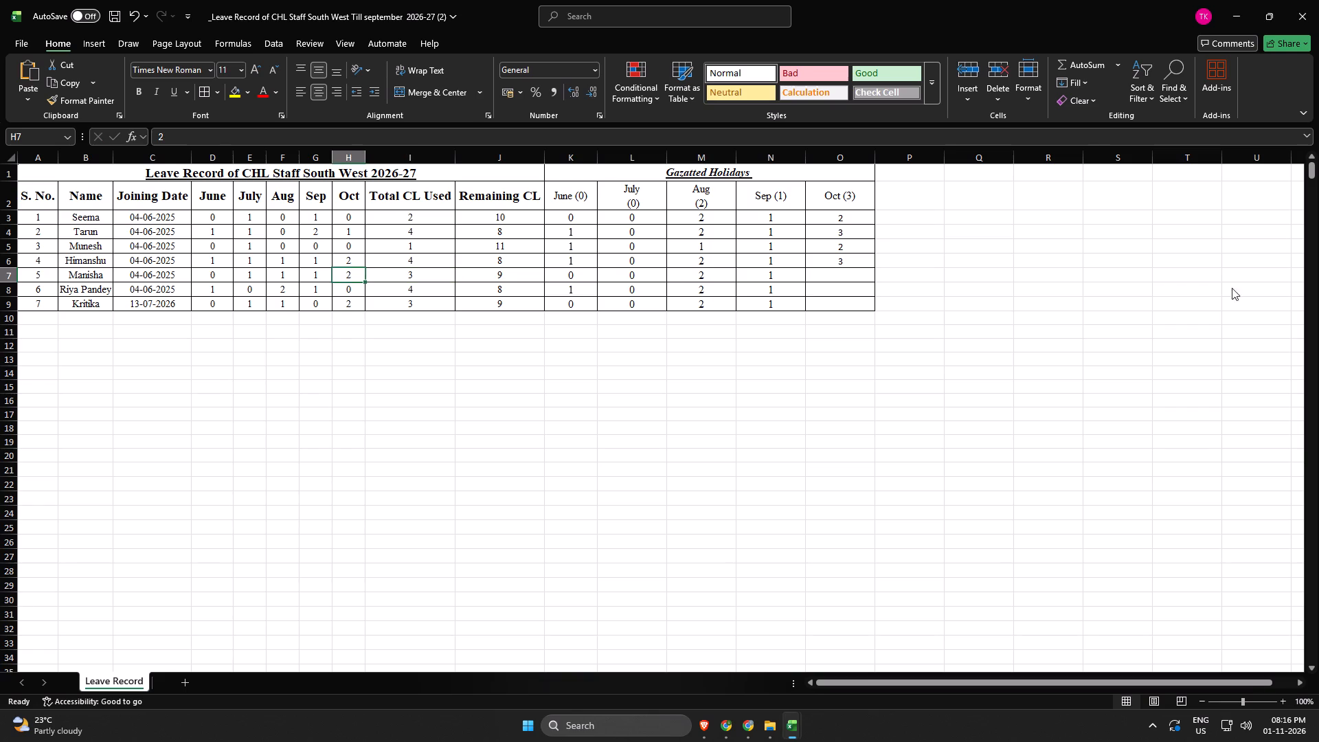
key(Down)
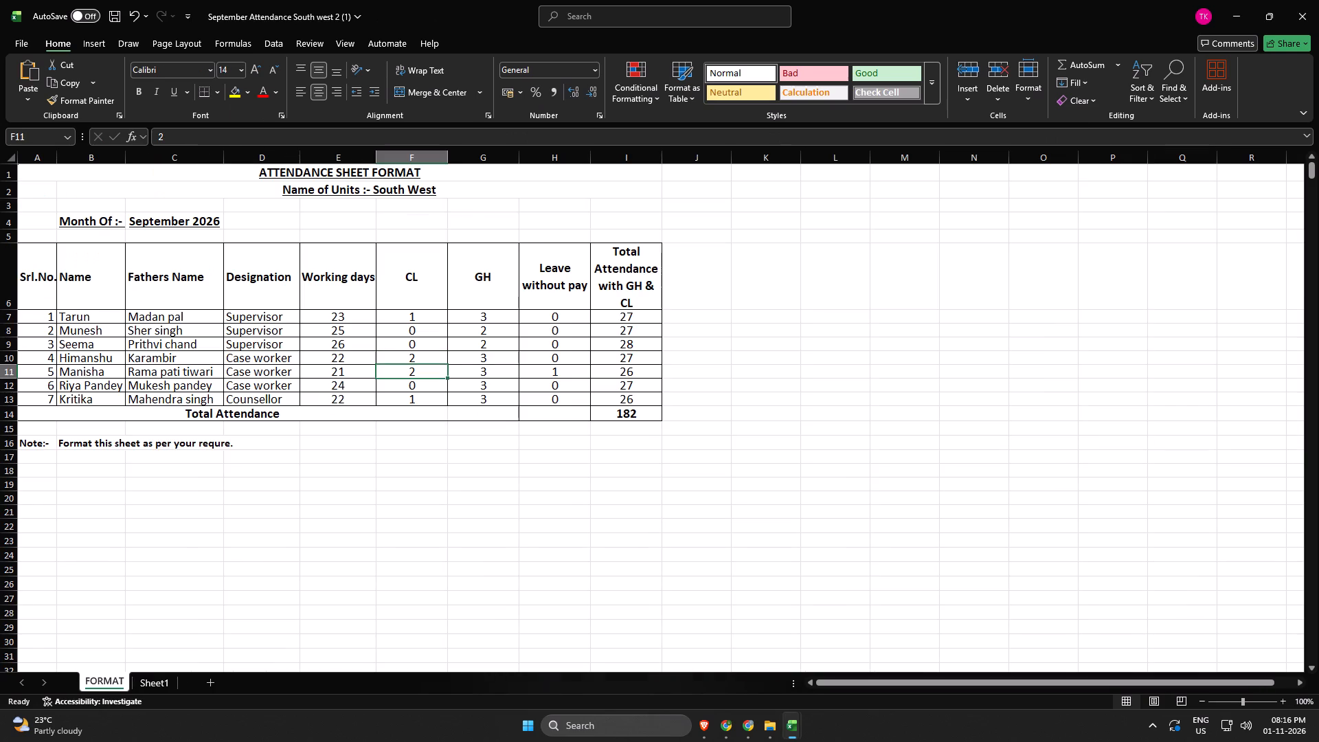
key(alt+Tab)
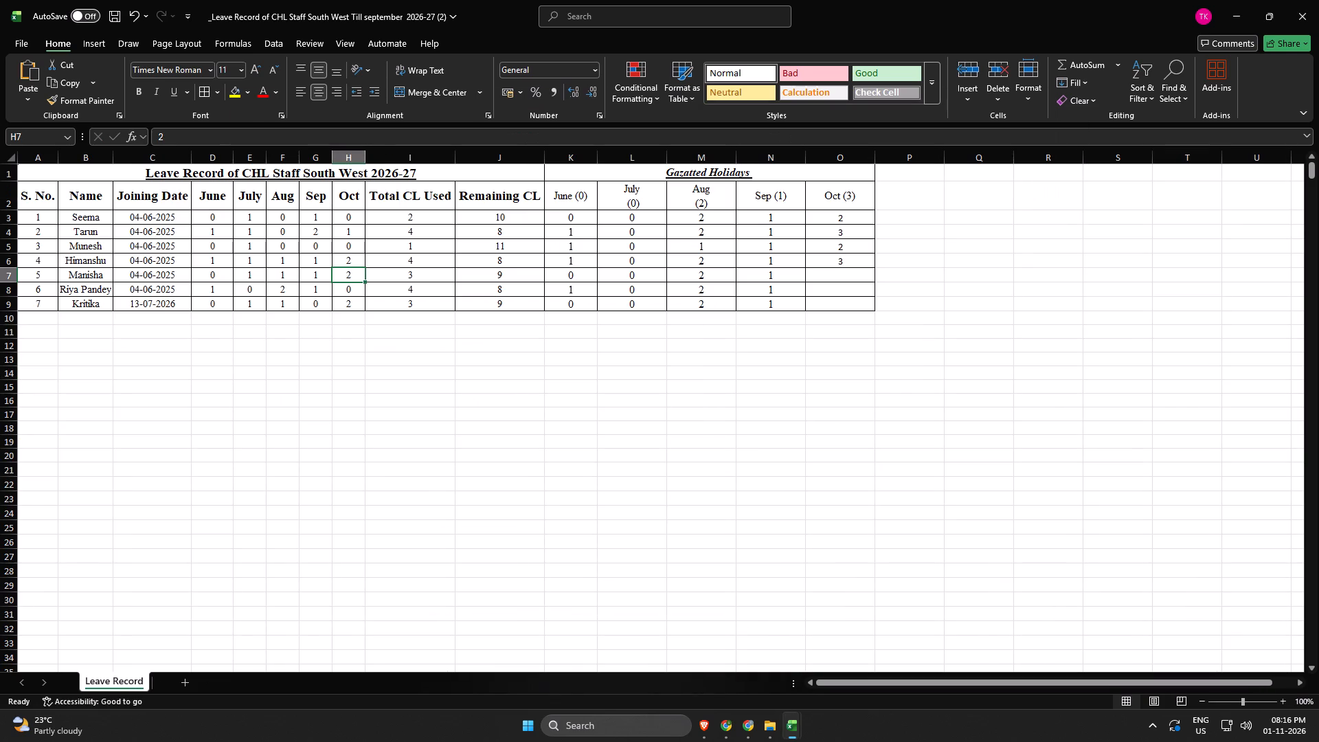
key(Right)
key(Right)
key(Right)
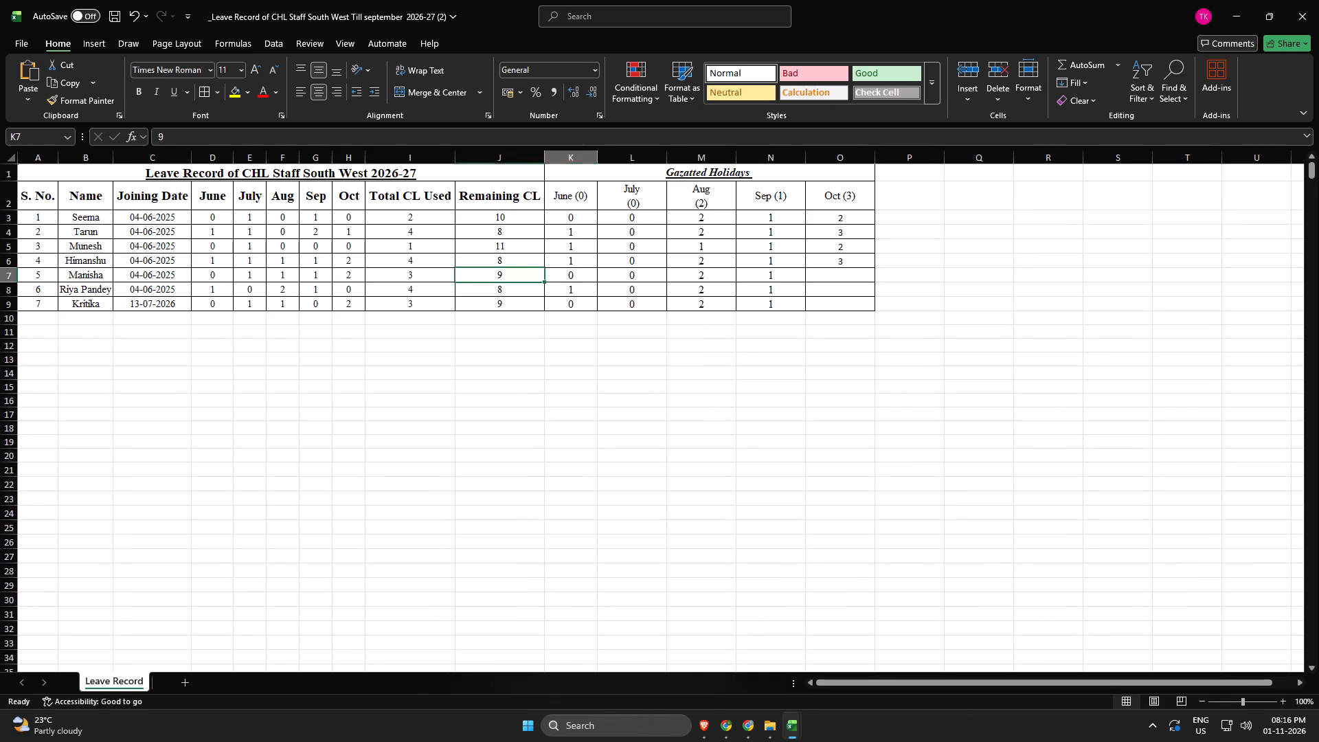
key(Right)
key(Right)
key(Right)
key(Right)
key(3)
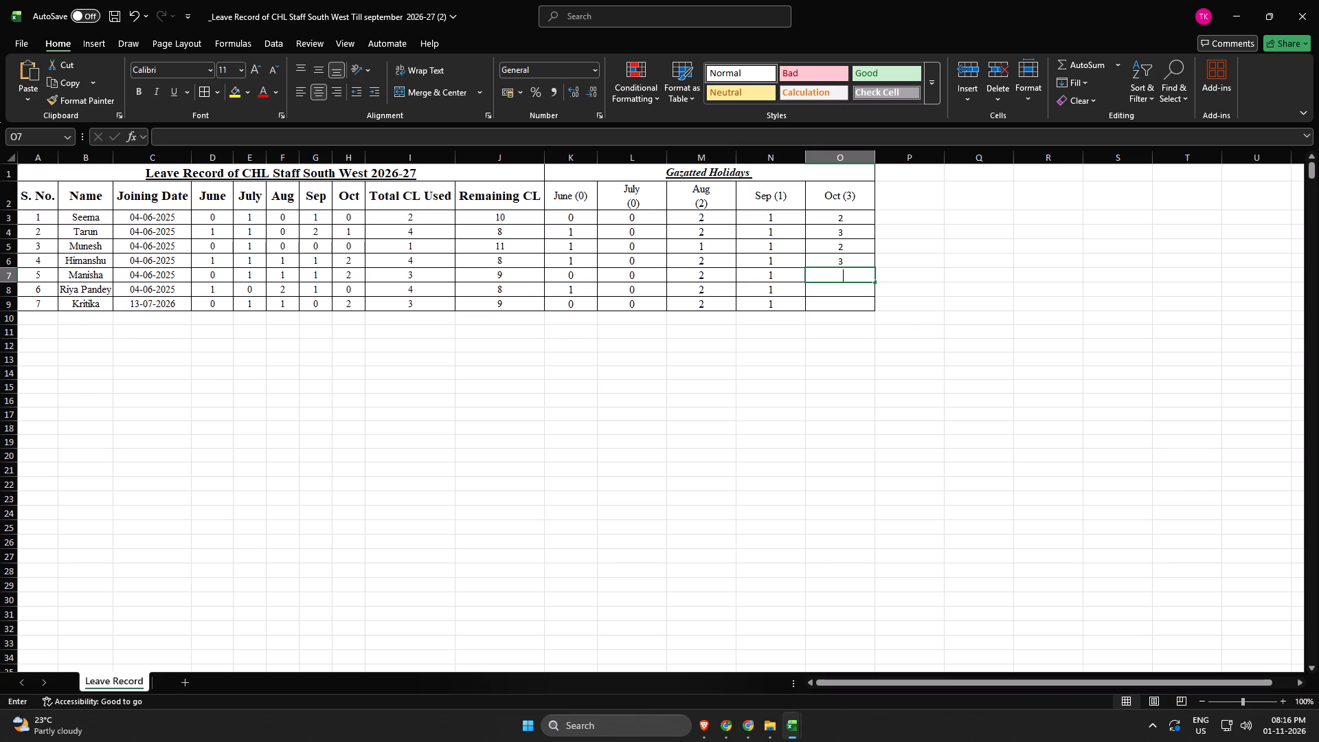
key(Down)
Compare Riya's October CL with the attendance sheet and enter 3 as her October gazetted holidays in the leave record.
key(Left)
key(Left)
key(Left)
key(alt+Tab)
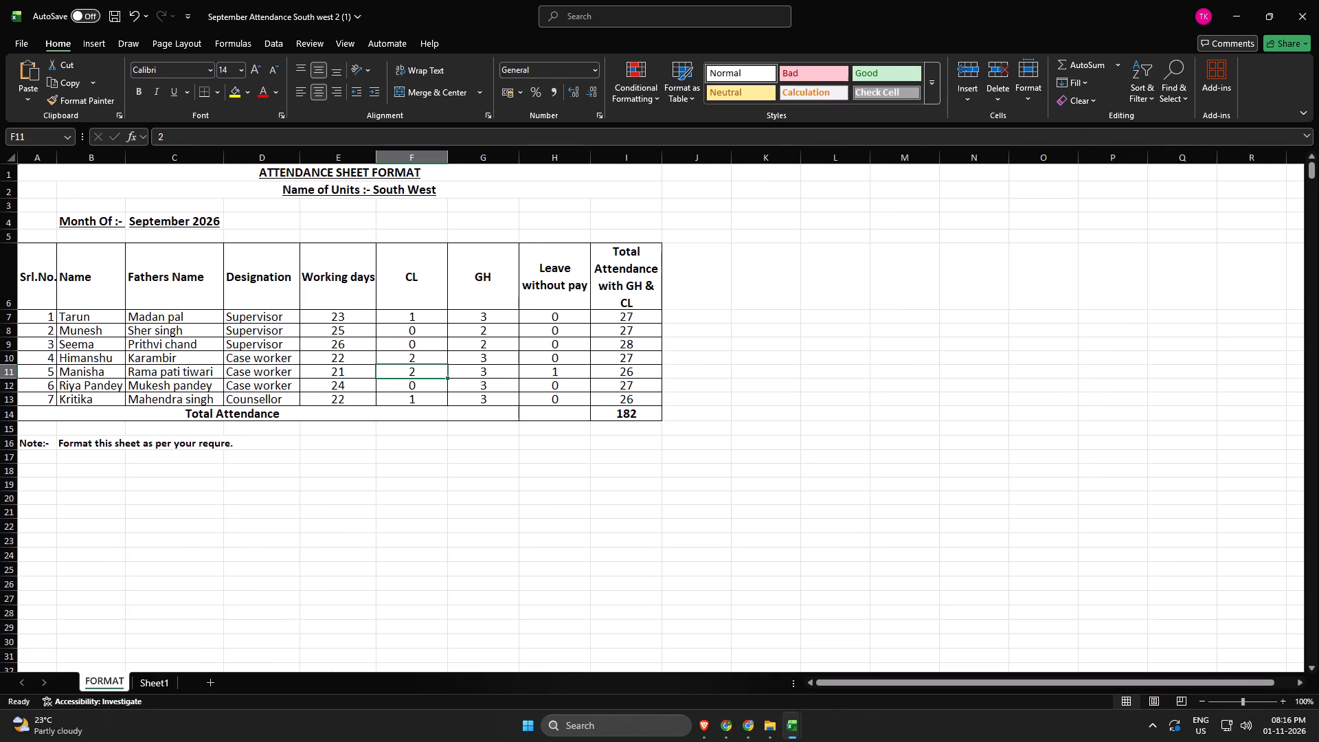
key(Down)
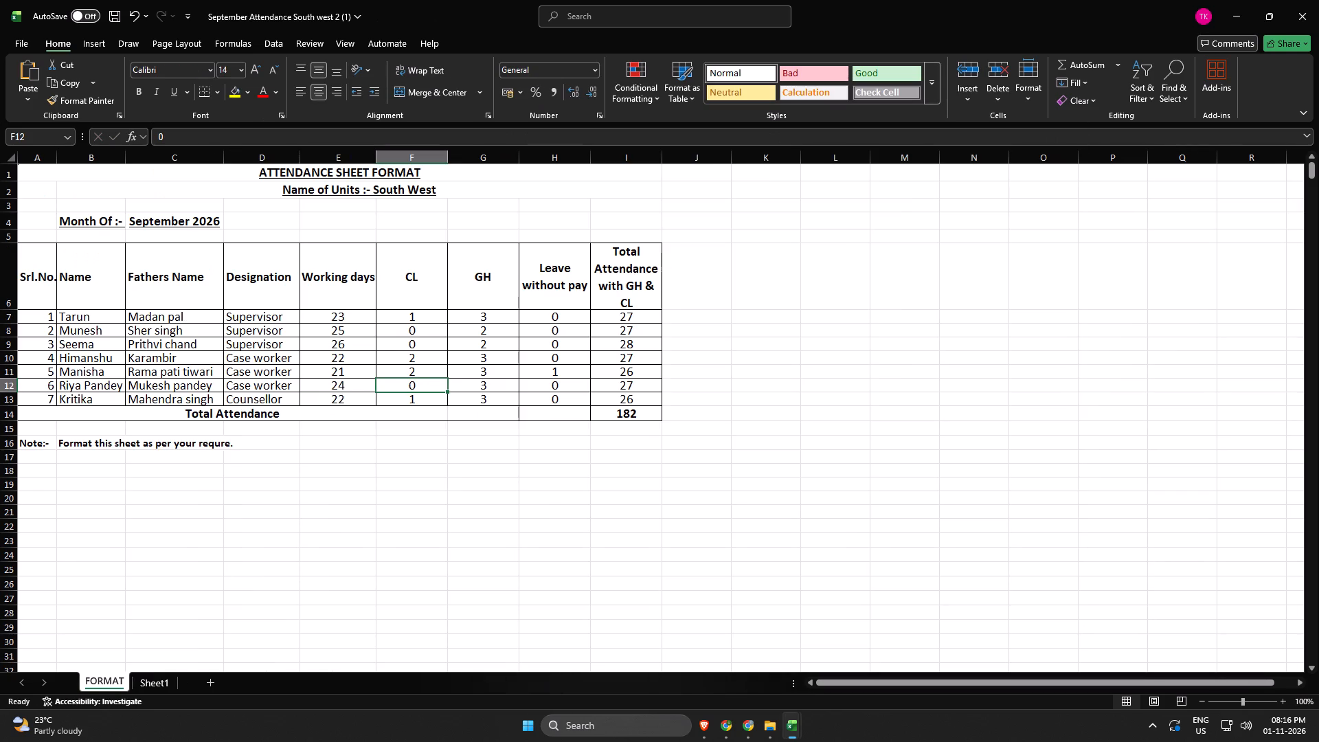
key(alt+Tab)
key(Left)
key(Left)
key(Left)
key(Left)
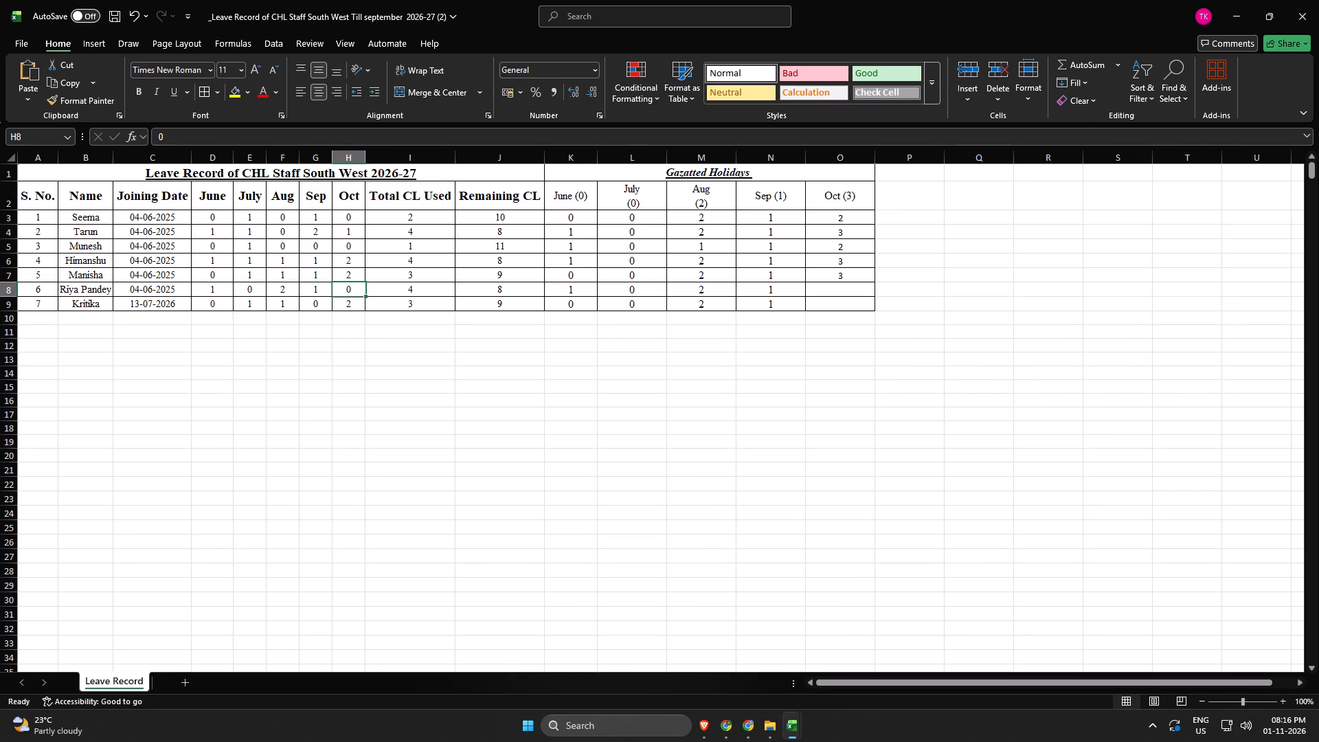
key(Right)
key(Right)
key(Right)
key(Right)
key(Right)
key(Right)
key(Right)
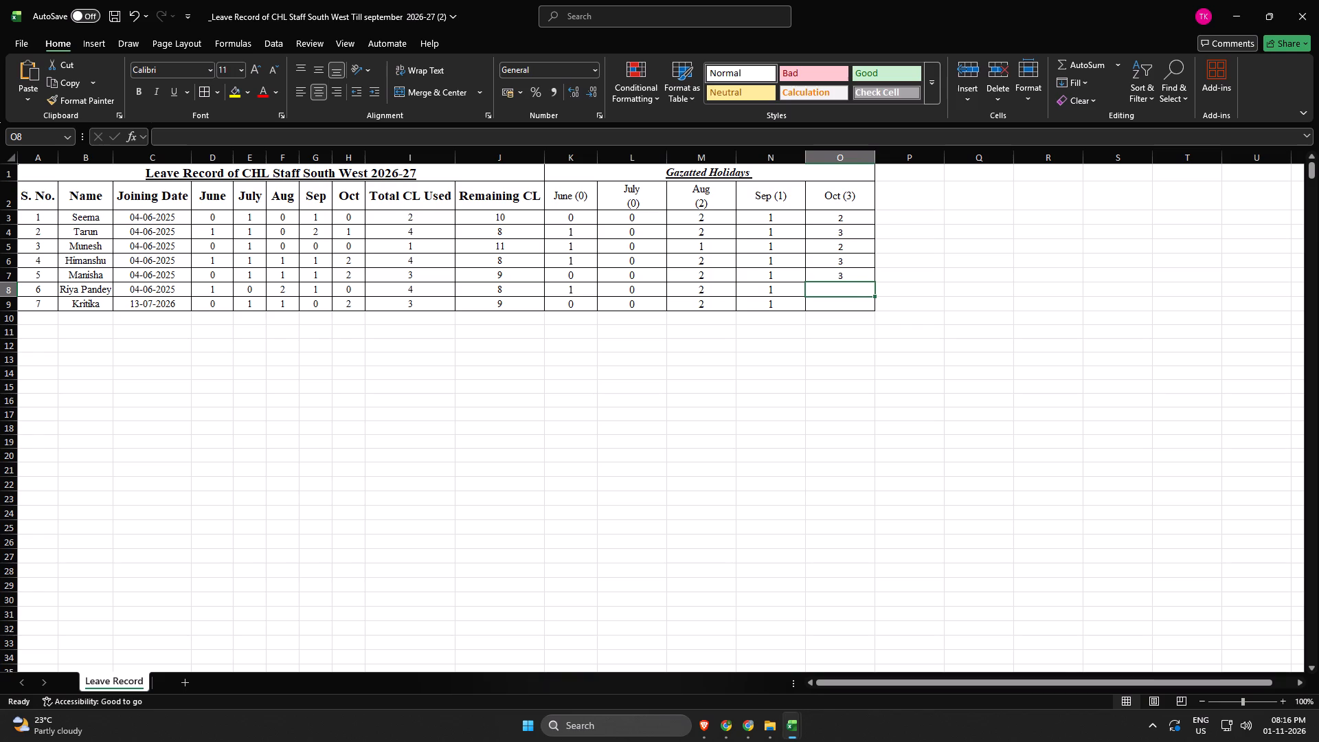
key(3)
key(Down)
Set Kritika's CL to 2 in the attendance sheet.
key(Left)
key(Left)
key(Left)
key(Left)
key(Left)
key(alt+Tab)
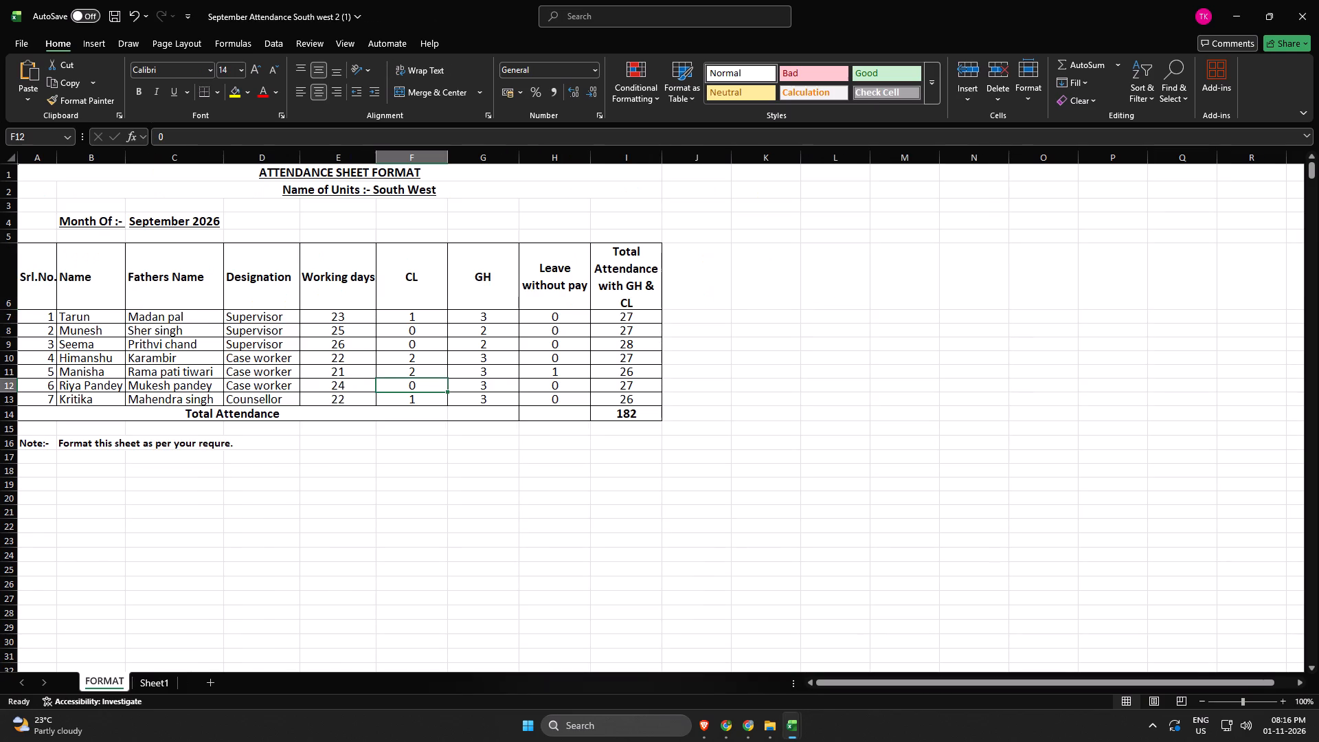
key(Down)
key(2)
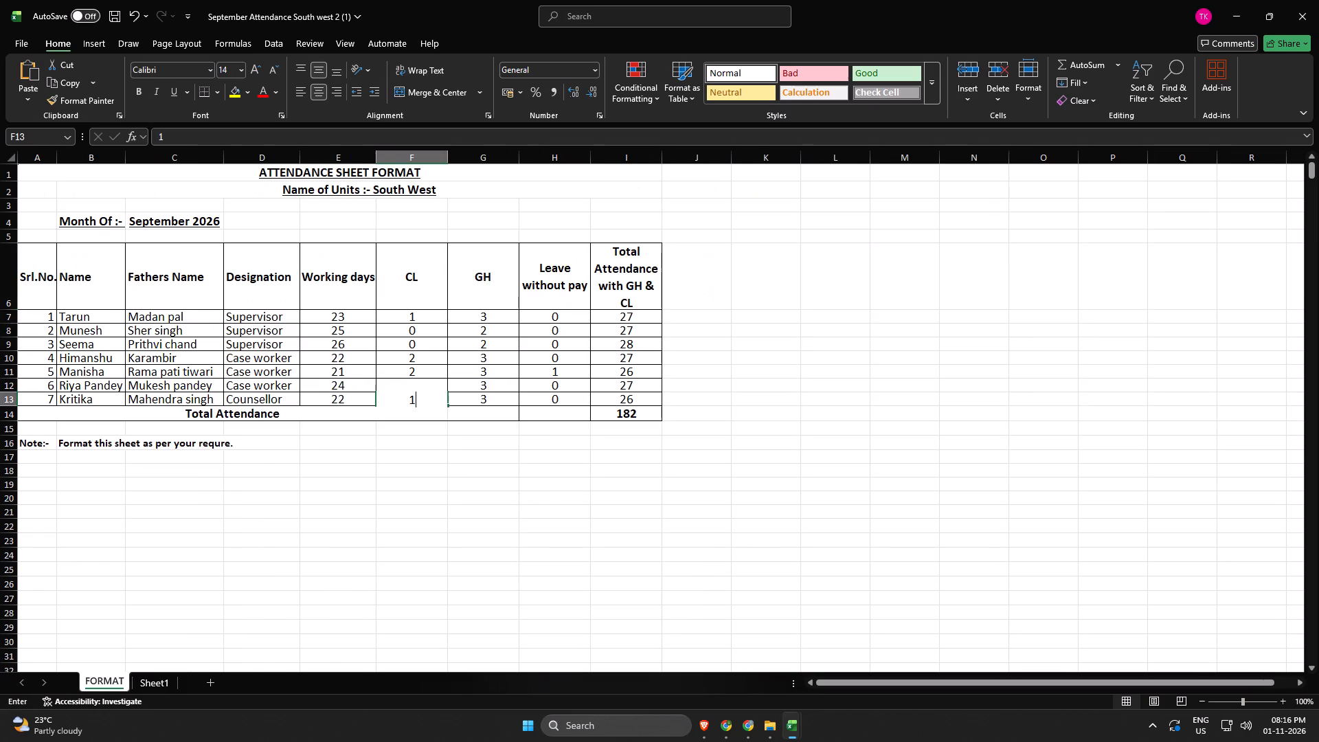
key(Down)
key(Up)
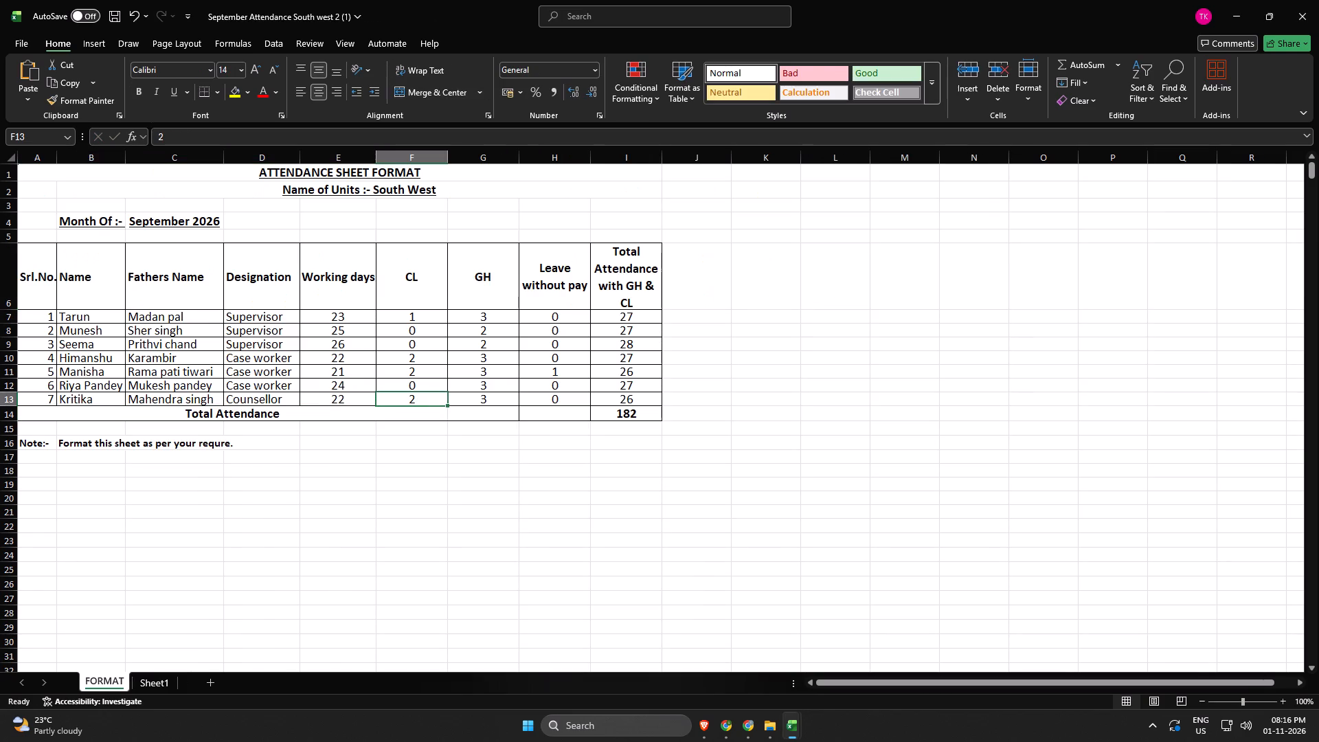
Set Kritika's total attendance with GH and CL to 27.
key(Right)
key(Right)
key(Right)
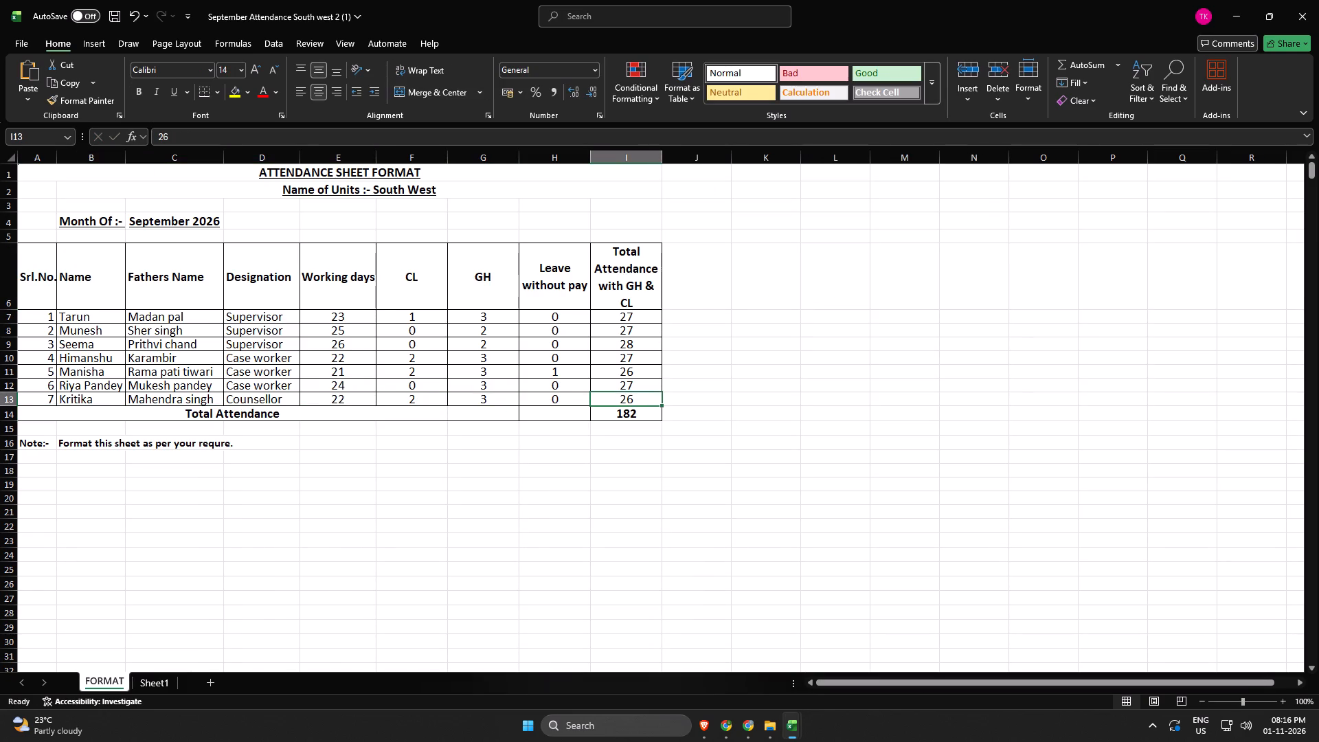
text(27)
key(Down)
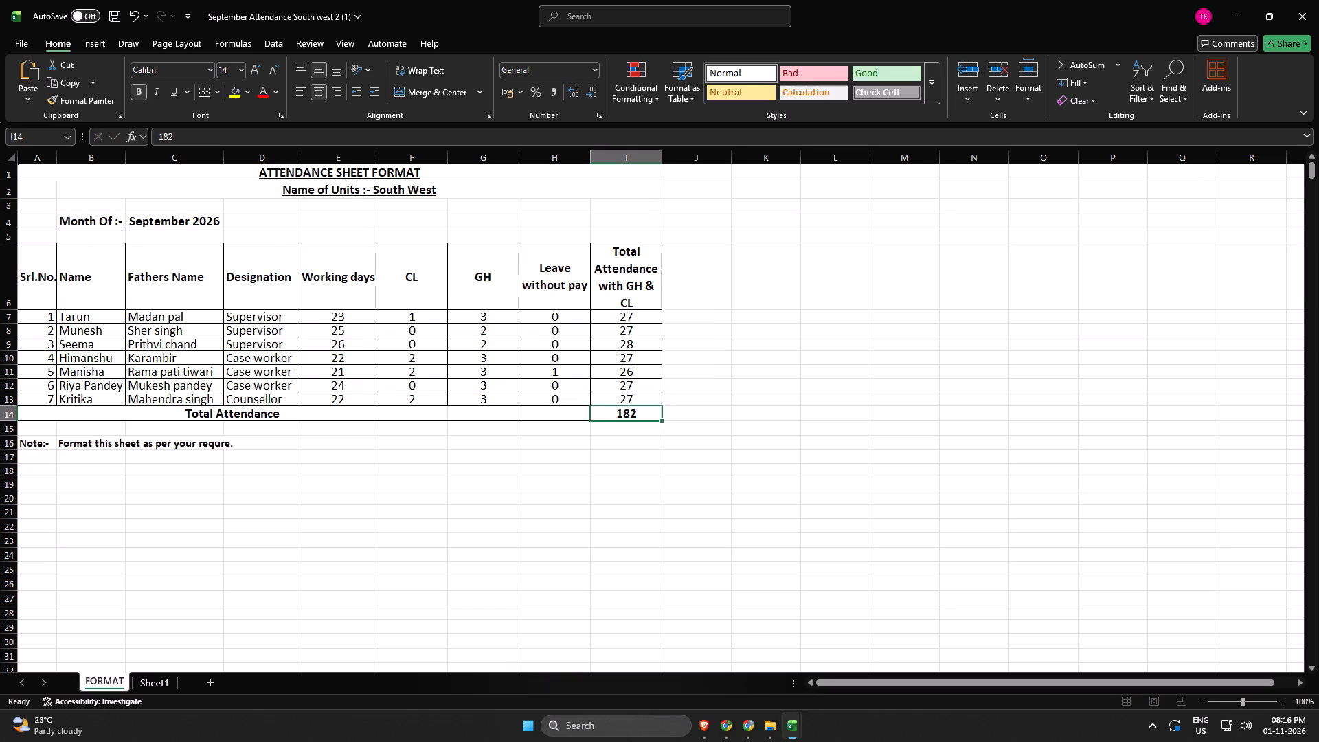
Review Kritika's monthly CL, CL totals and gazetted holiday entries in the leave record.
key(alt+Tab)
key(Left)
key(Left)
key(Left)
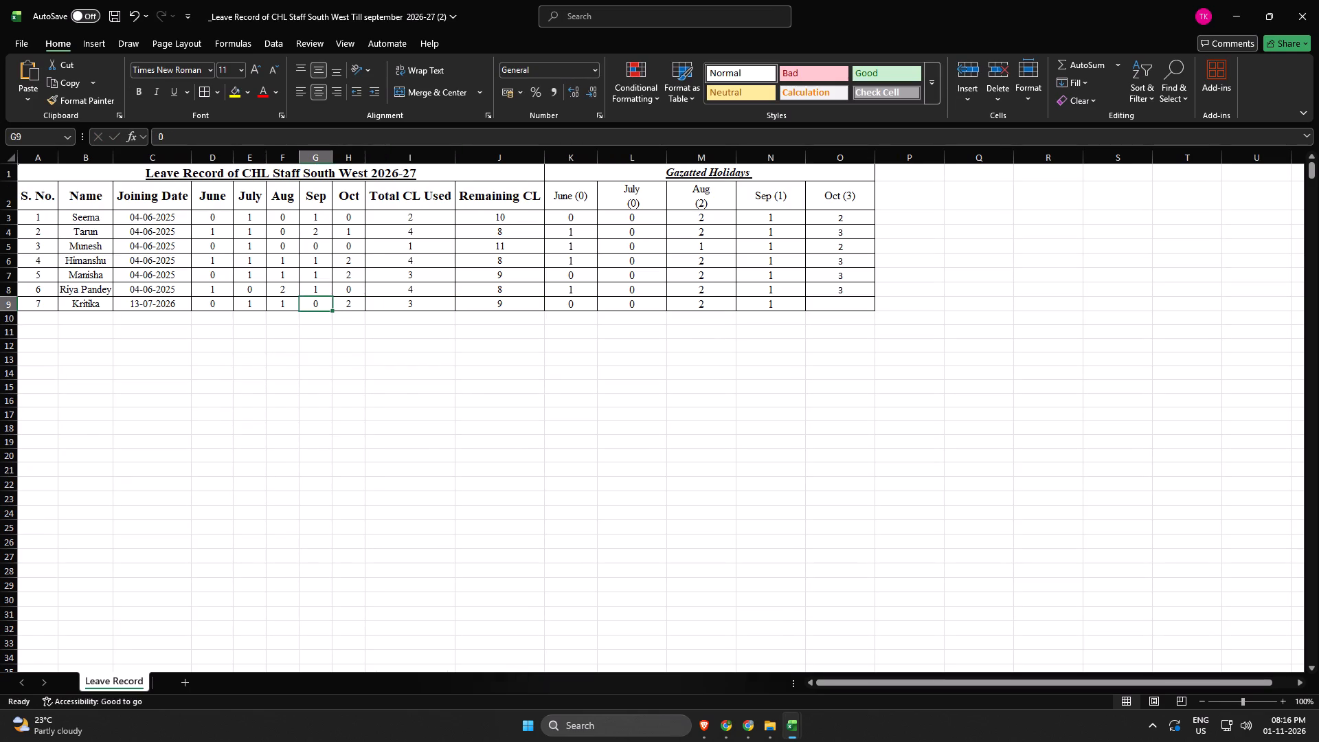
key(Left)
key(Left)
key(Left)
key(Right)
key(Right)
key(Right)
key(Right)
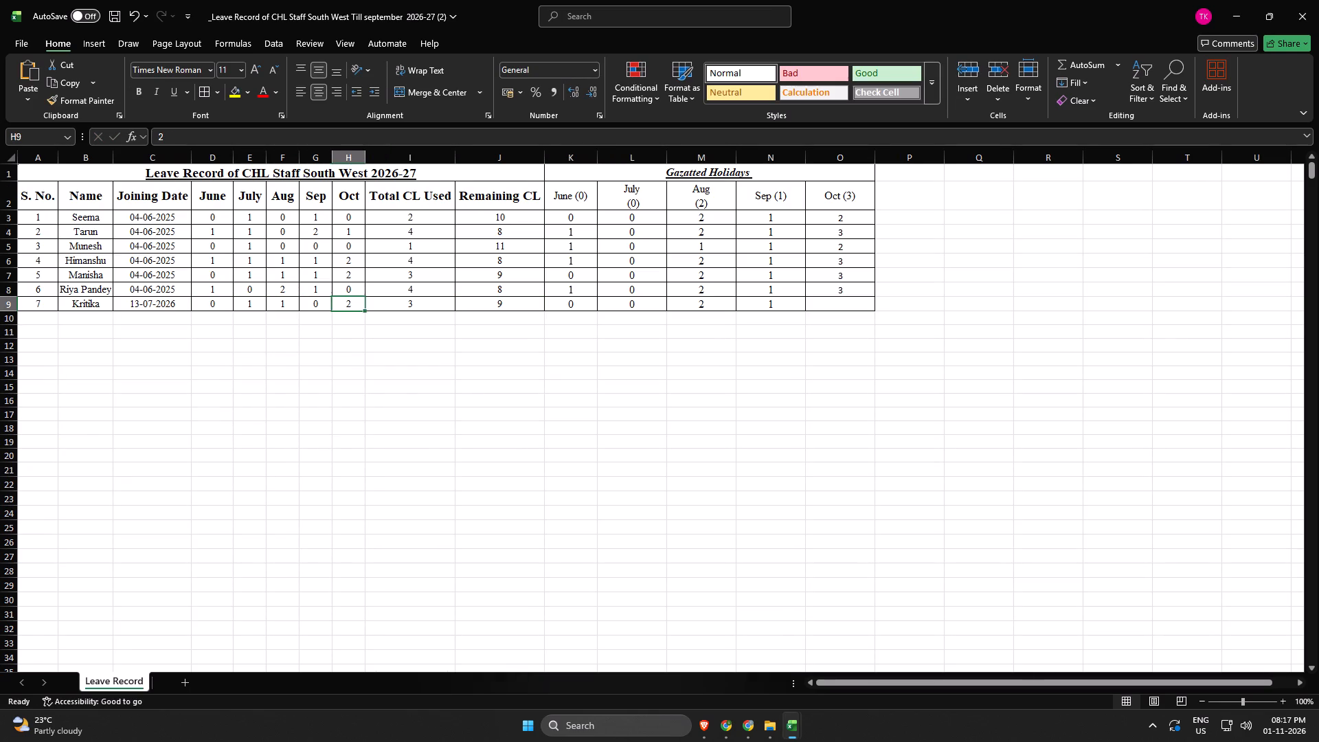
key(Right)
key(Right)
key(Right)
key(Right)
key(Right)
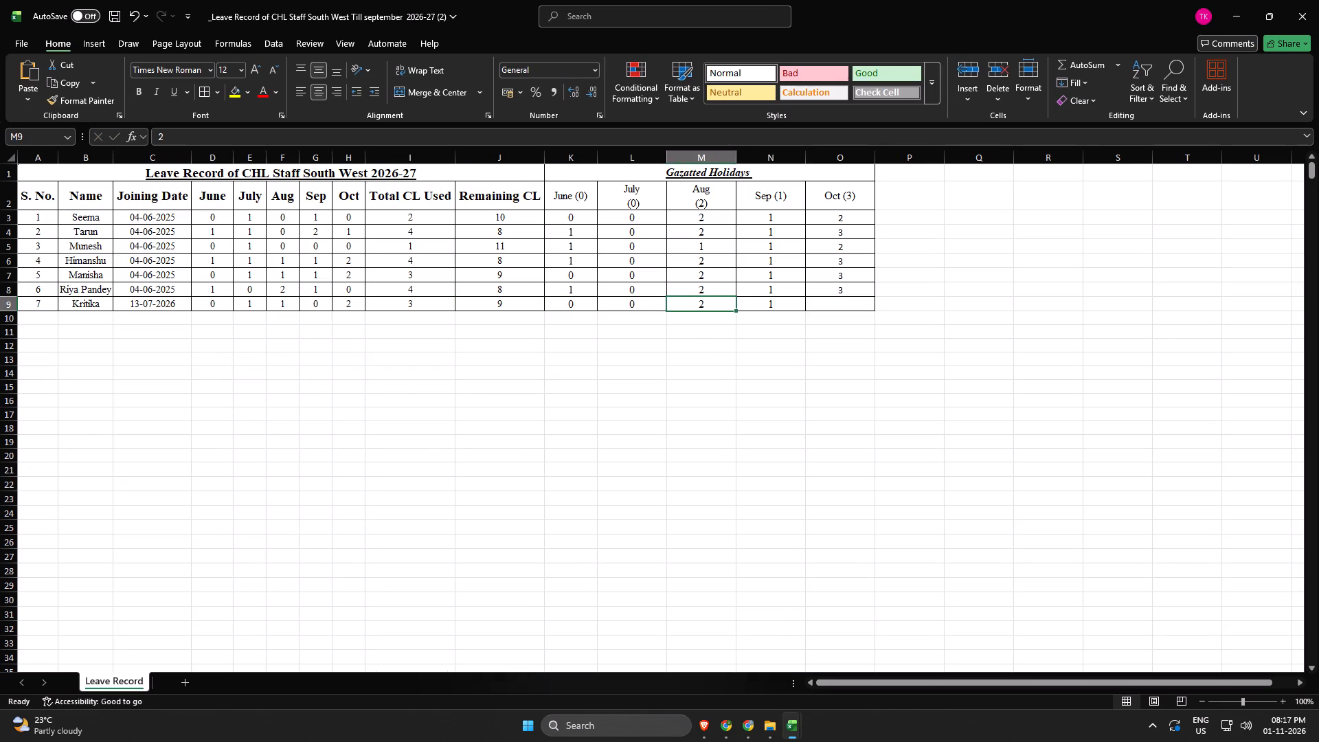
key(Right)
key(Right)
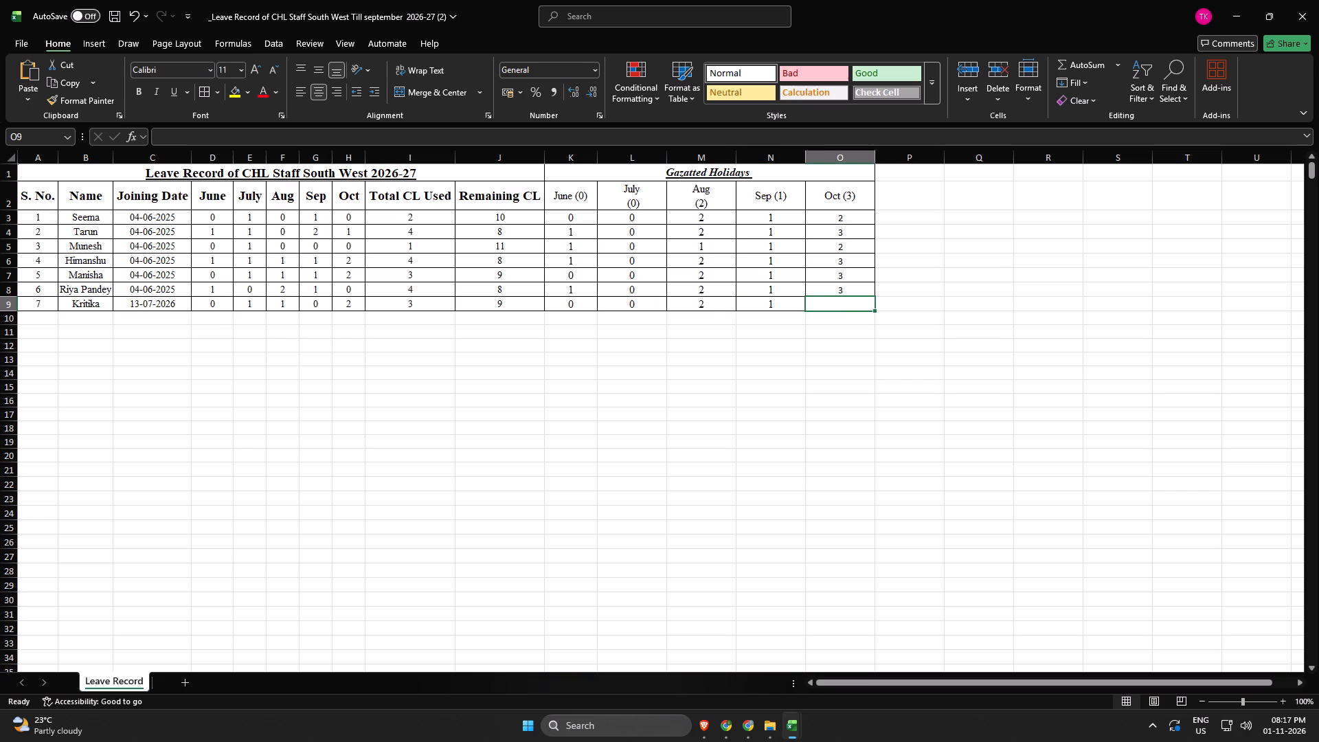
key(Left)
key(Left)
key(Left)
key(Left)
key(Left)
key(Left)
key(Left)
key(Left)
key(Left)
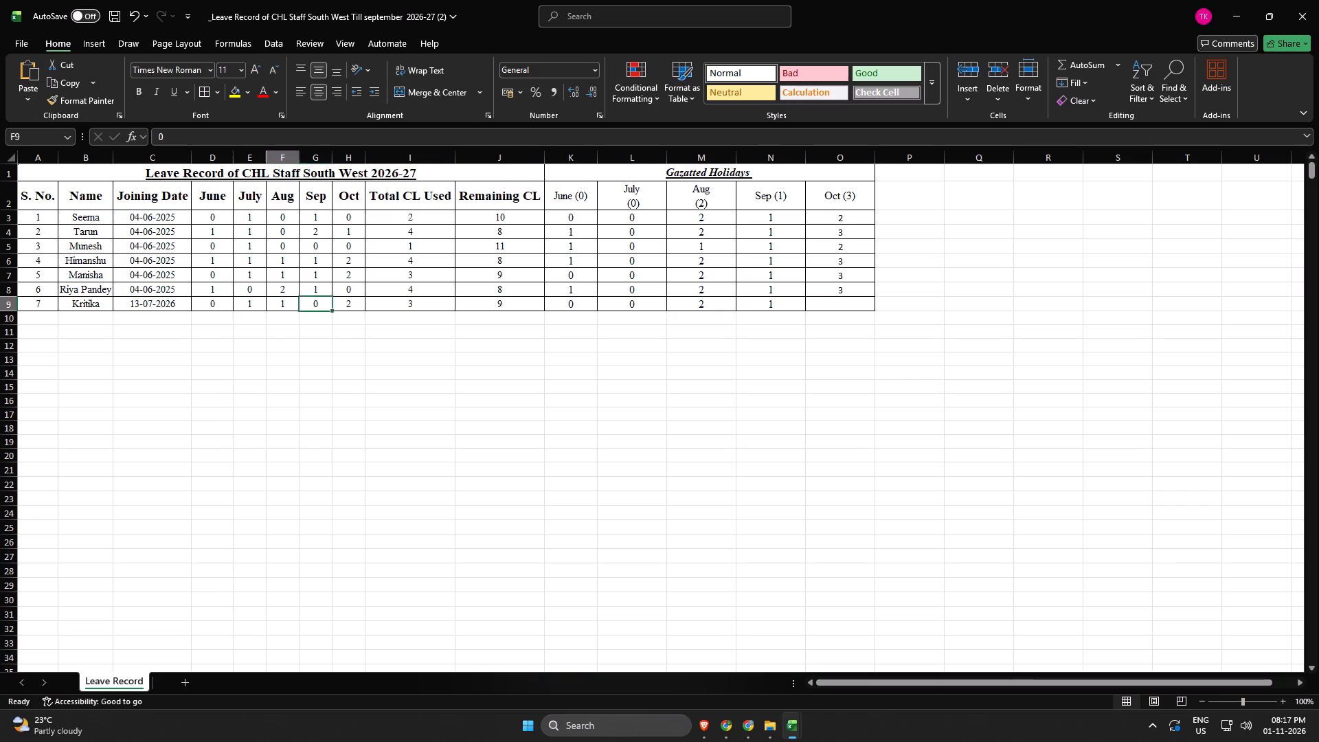
key(Left)
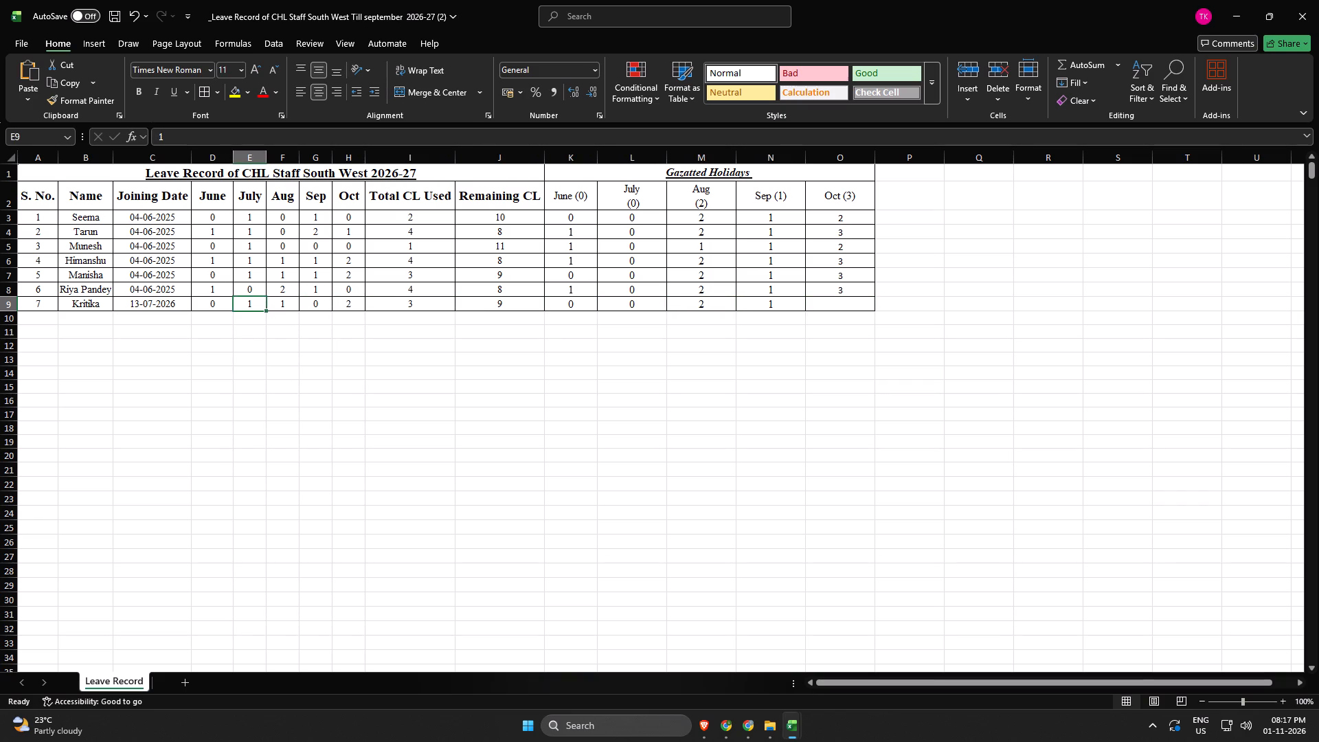
Enter 3 as Kritika's October gazetted holidays in the leave record.
key(Right)
key(Right)
key(Right)
key(Right)
key(Right)
key(Right)
key(Right)
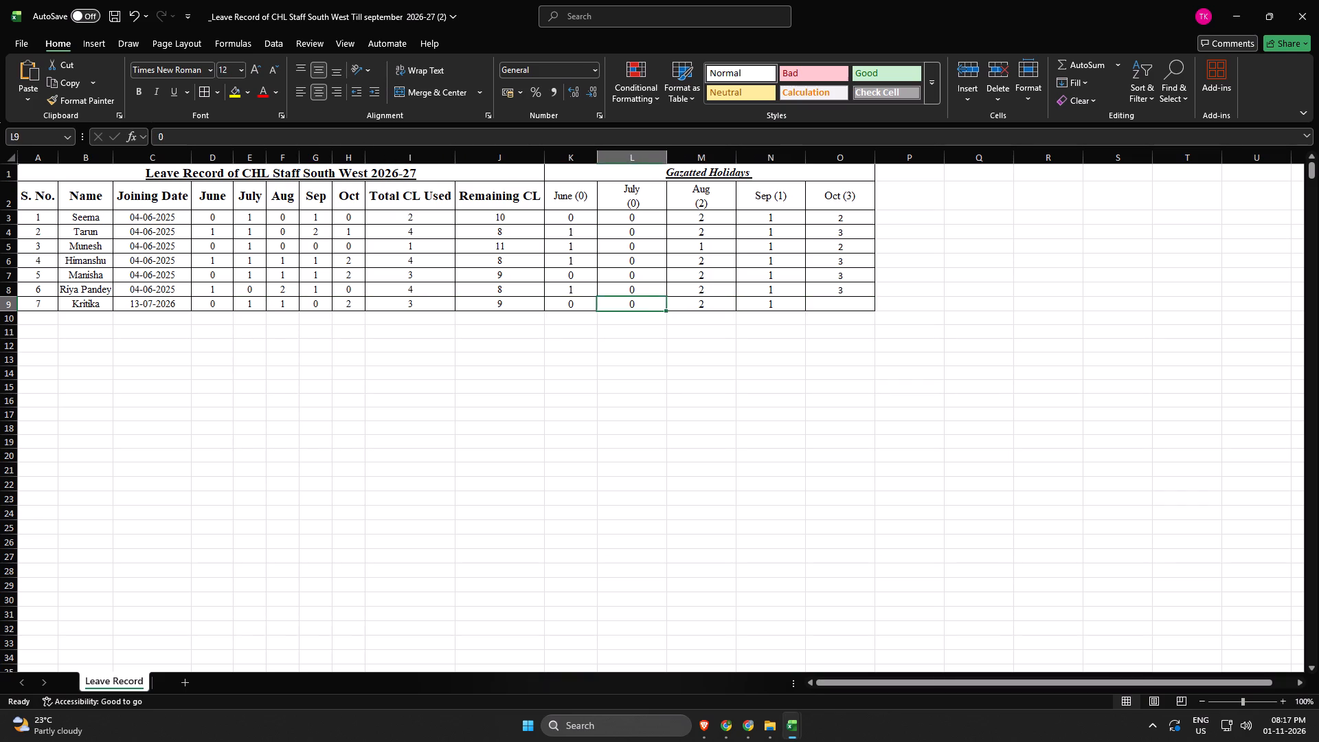
key(Right)
key(Right)
key(Right)
key(3)
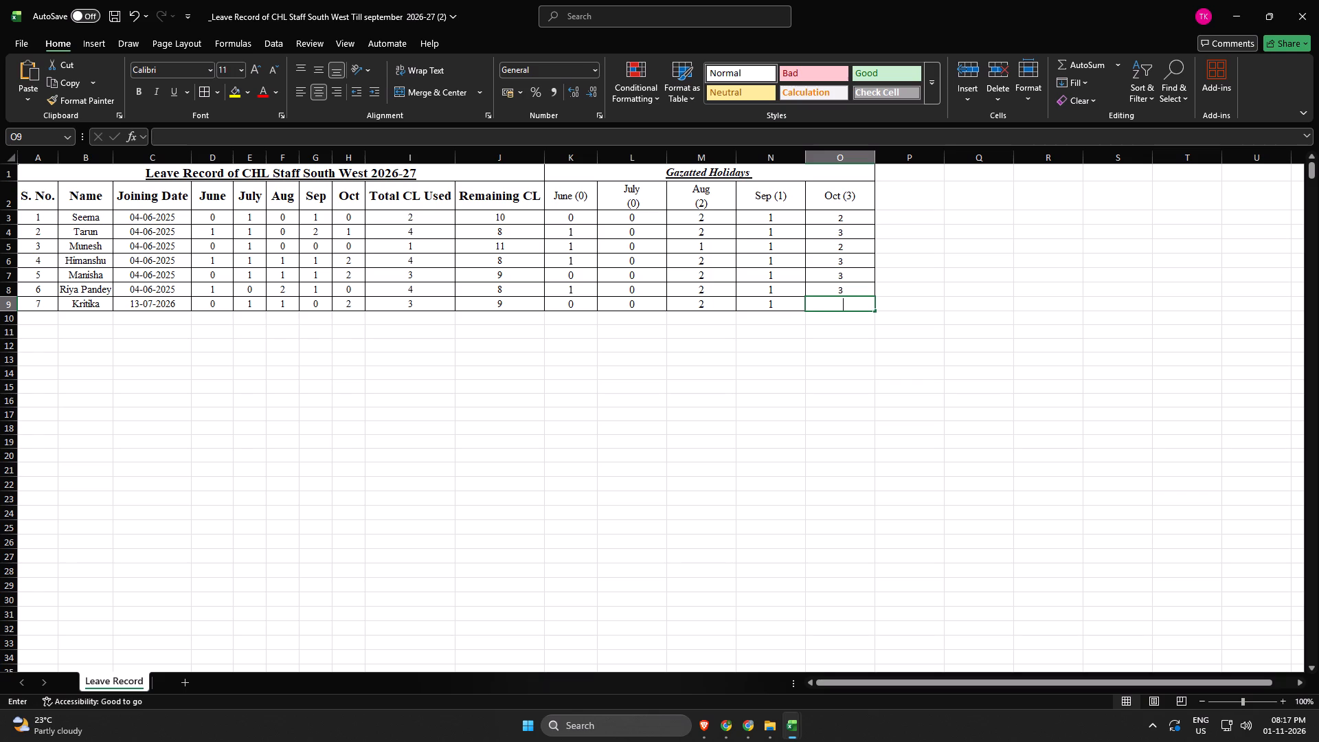
key(Down)
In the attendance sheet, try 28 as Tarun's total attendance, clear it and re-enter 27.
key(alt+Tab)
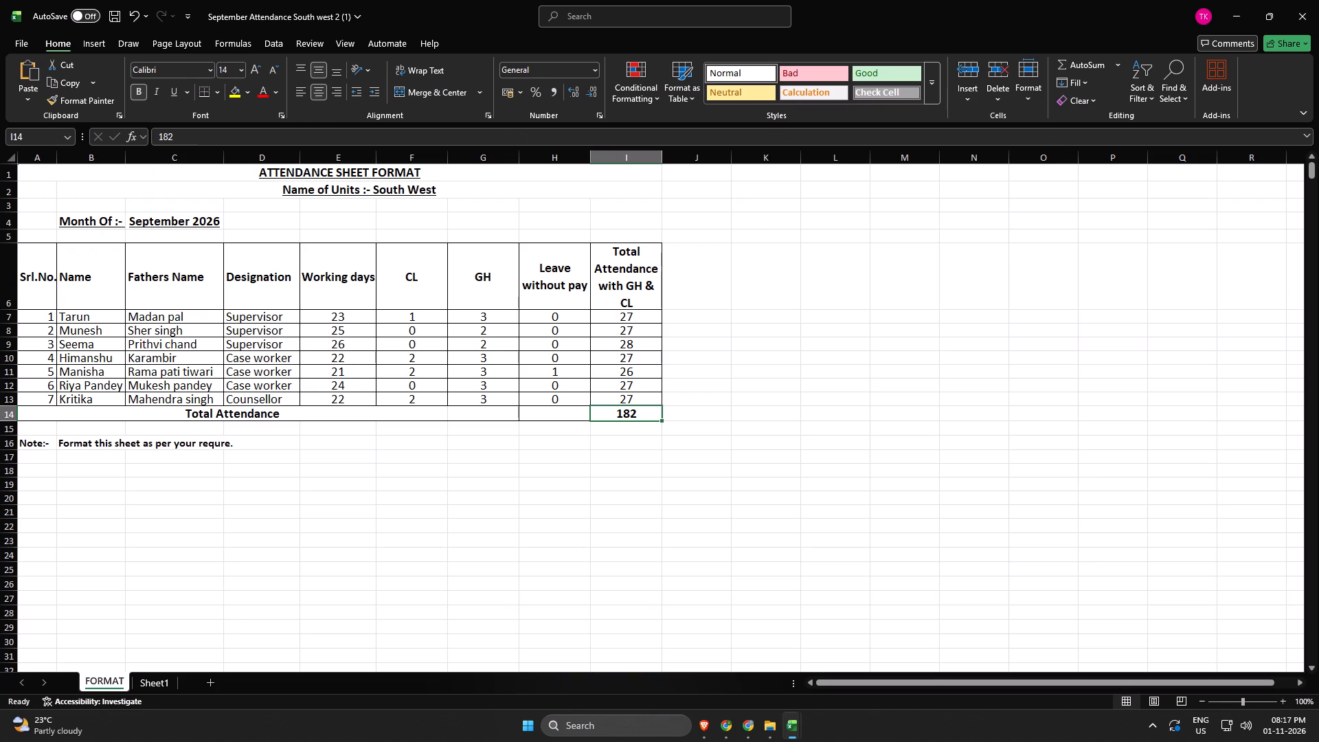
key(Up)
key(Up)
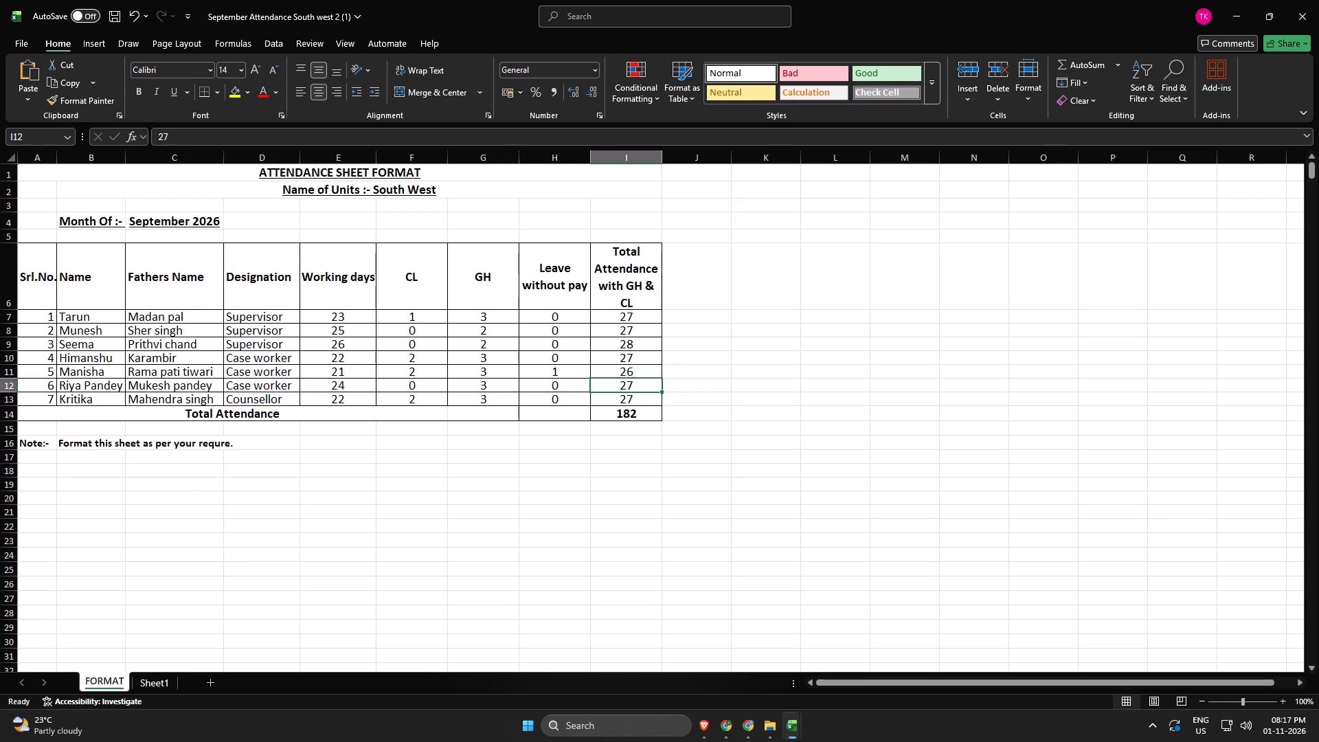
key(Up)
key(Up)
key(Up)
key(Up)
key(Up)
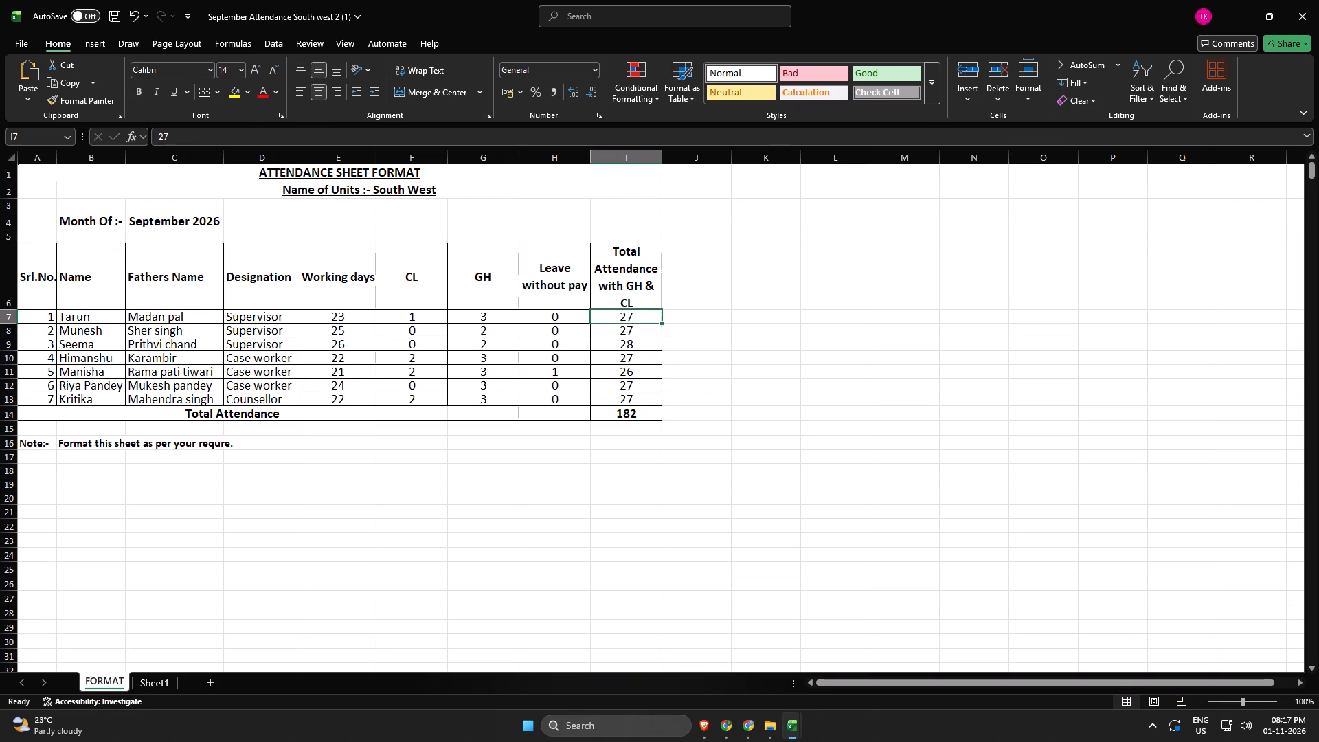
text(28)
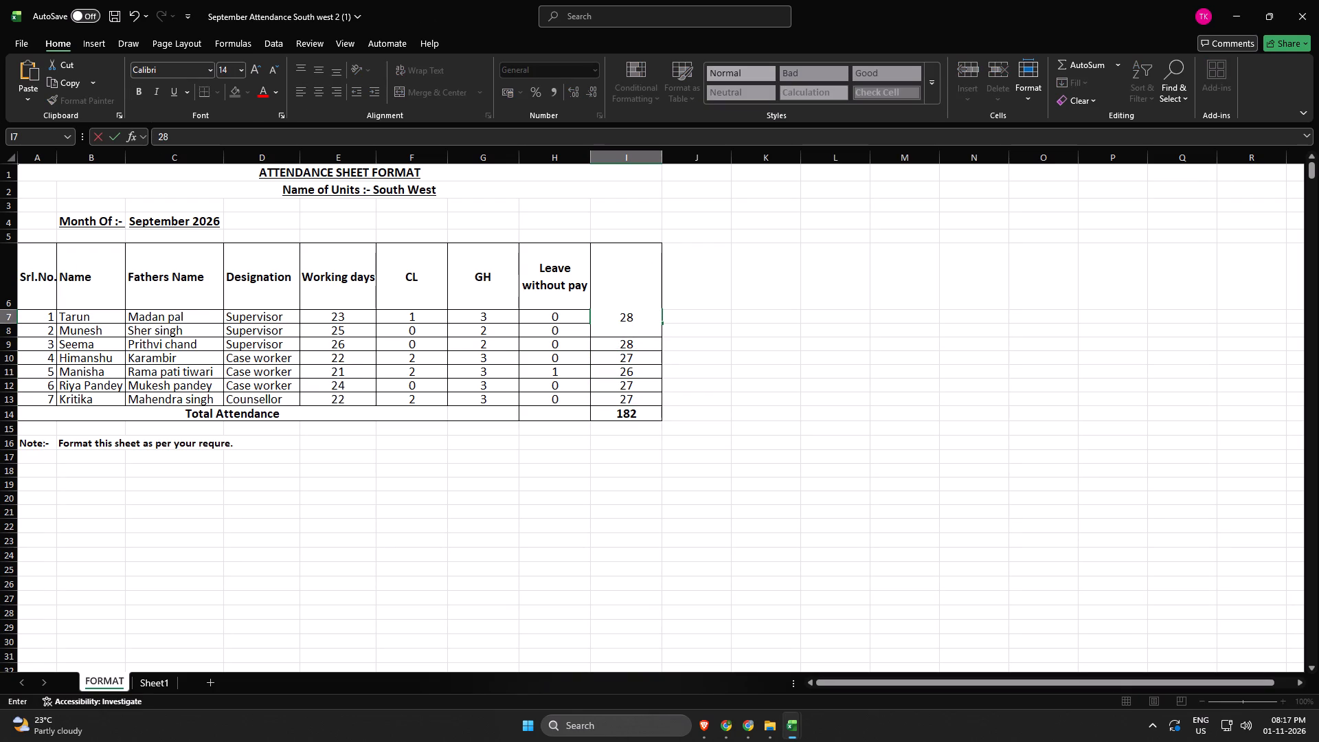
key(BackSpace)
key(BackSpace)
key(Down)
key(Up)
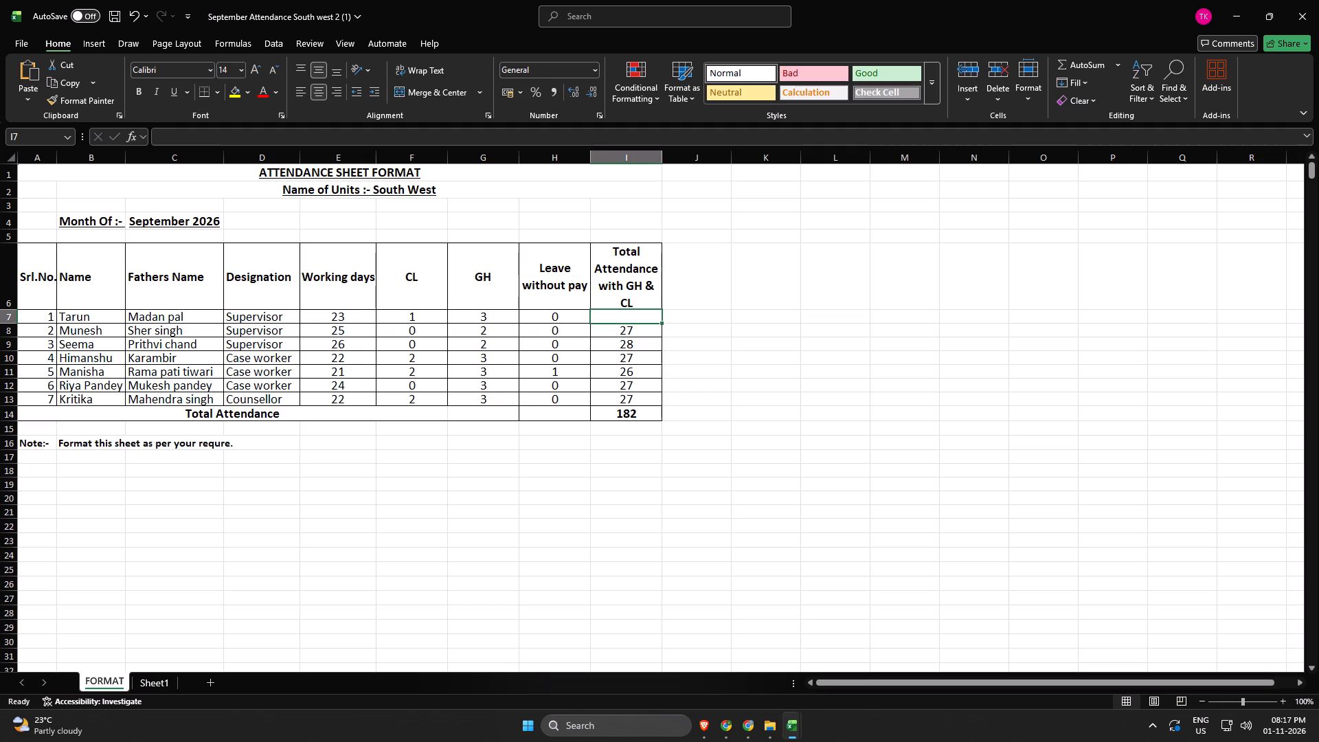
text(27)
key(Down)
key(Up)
Sum the seven staff members' total attendance values and set the sheet's overall Total Attendance to 189.
key(shift+Down)
key(shift+Down)
key(shift+Down)
key(shift+Down)
key(shift+Down)
key(shift+Down)
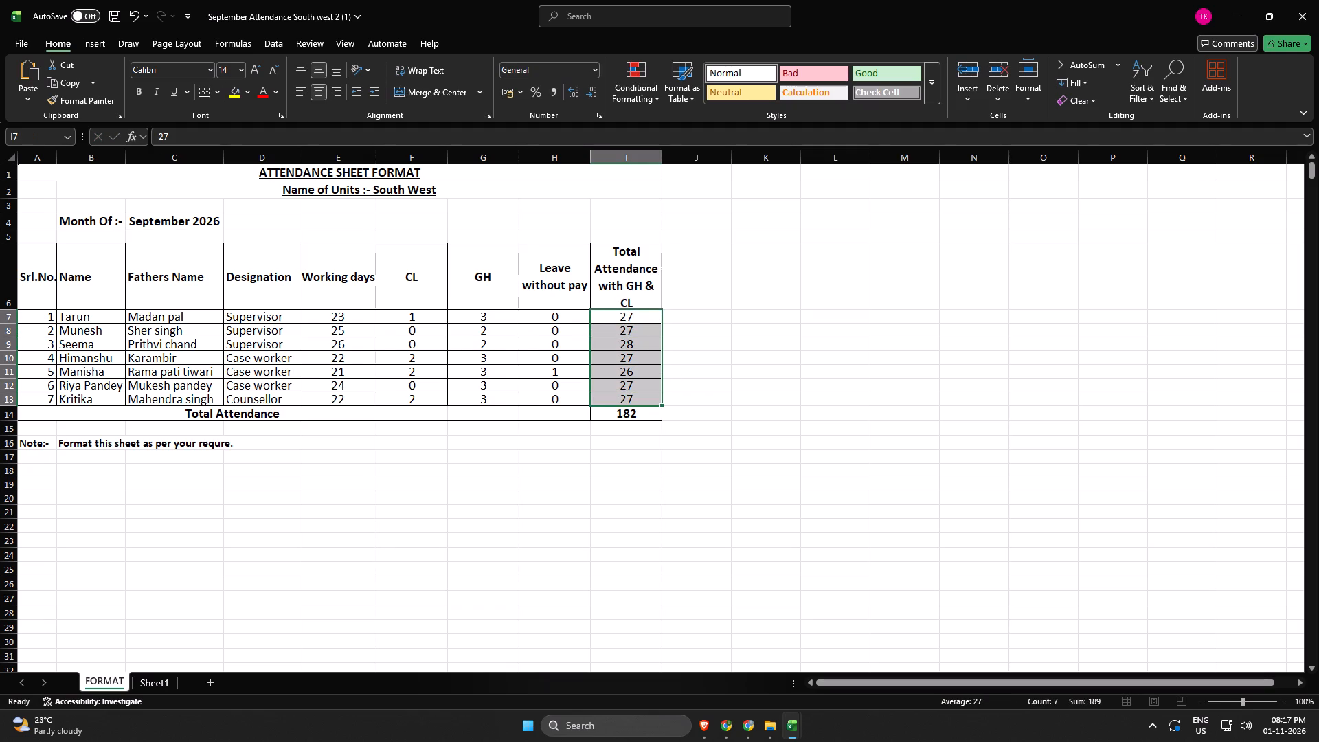
key(Down)
key(Down)
key(Down)
key(Down)
key(Down)
key(Down)
key(Down)
key(Down)
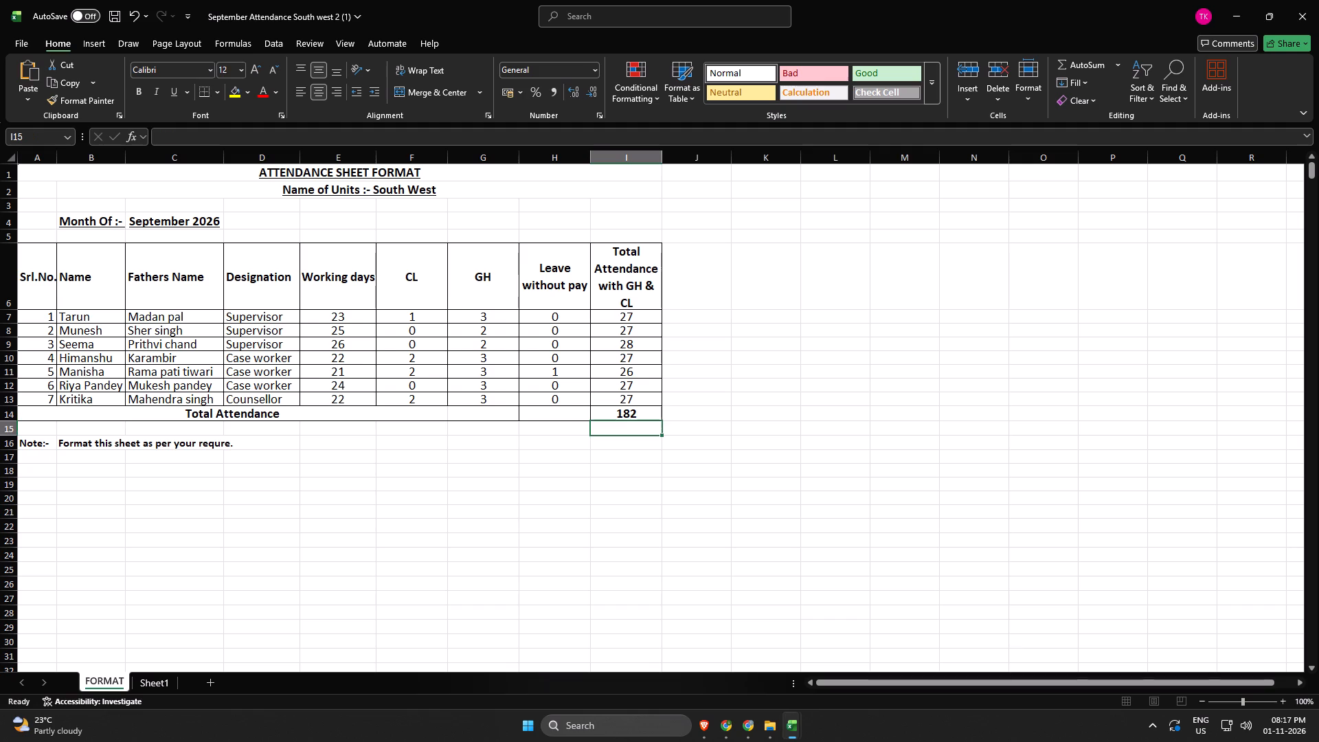
key(Up)
text(189)
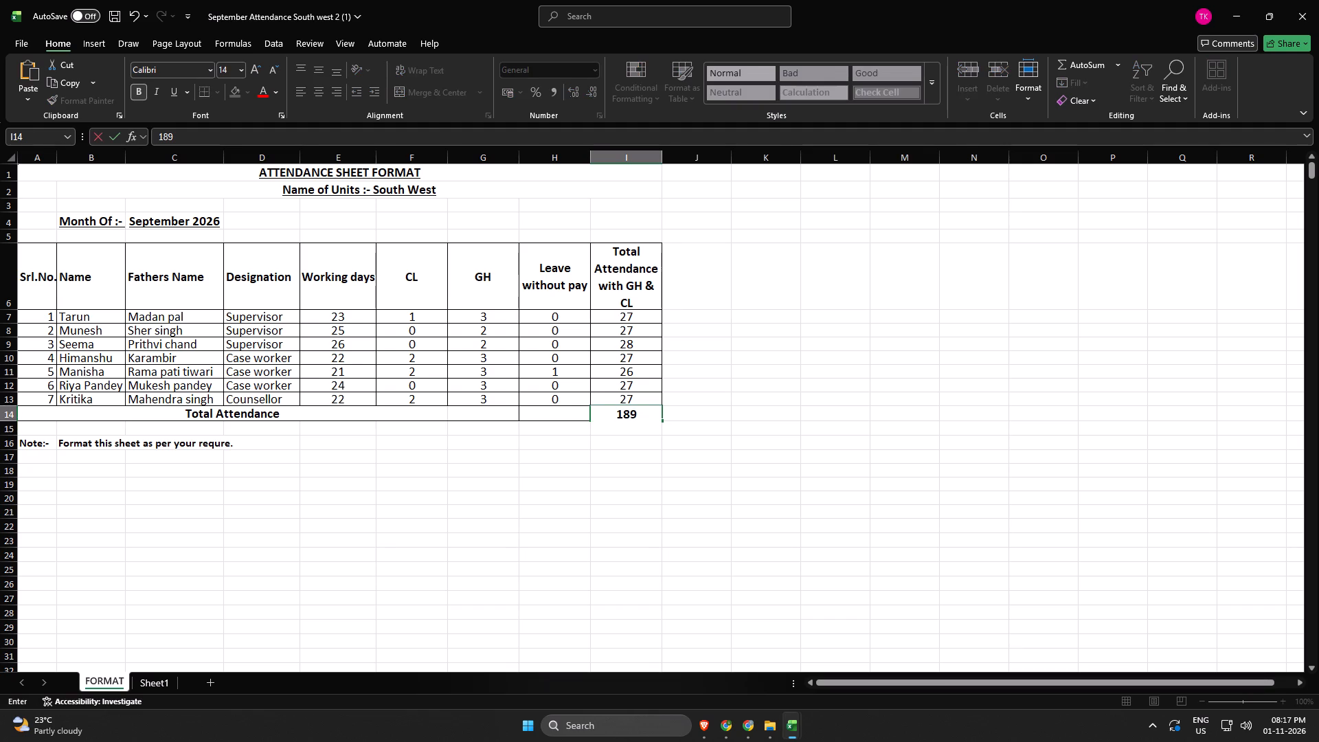
key(Down)
Recheck the sum of the seven staff attendance values against the Total Attendance figure.
key(Left)
key(Up)
key(Right)
key(Up)
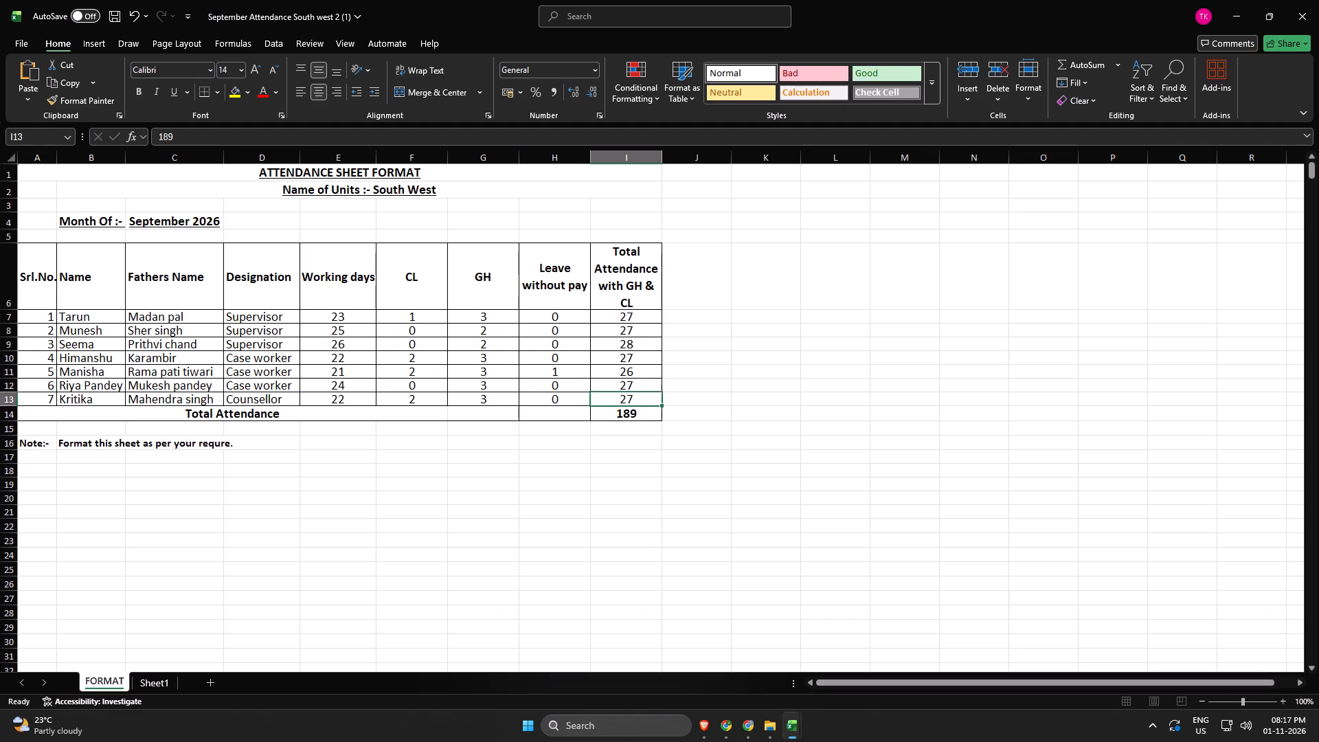
key(Up)
key(Up)
key(Up)
key(Up)
key(Up)
key(Up)
key(shift+Down)
key(shift+Down)
key(shift+Down)
key(shift+Down)
key(shift+Down)
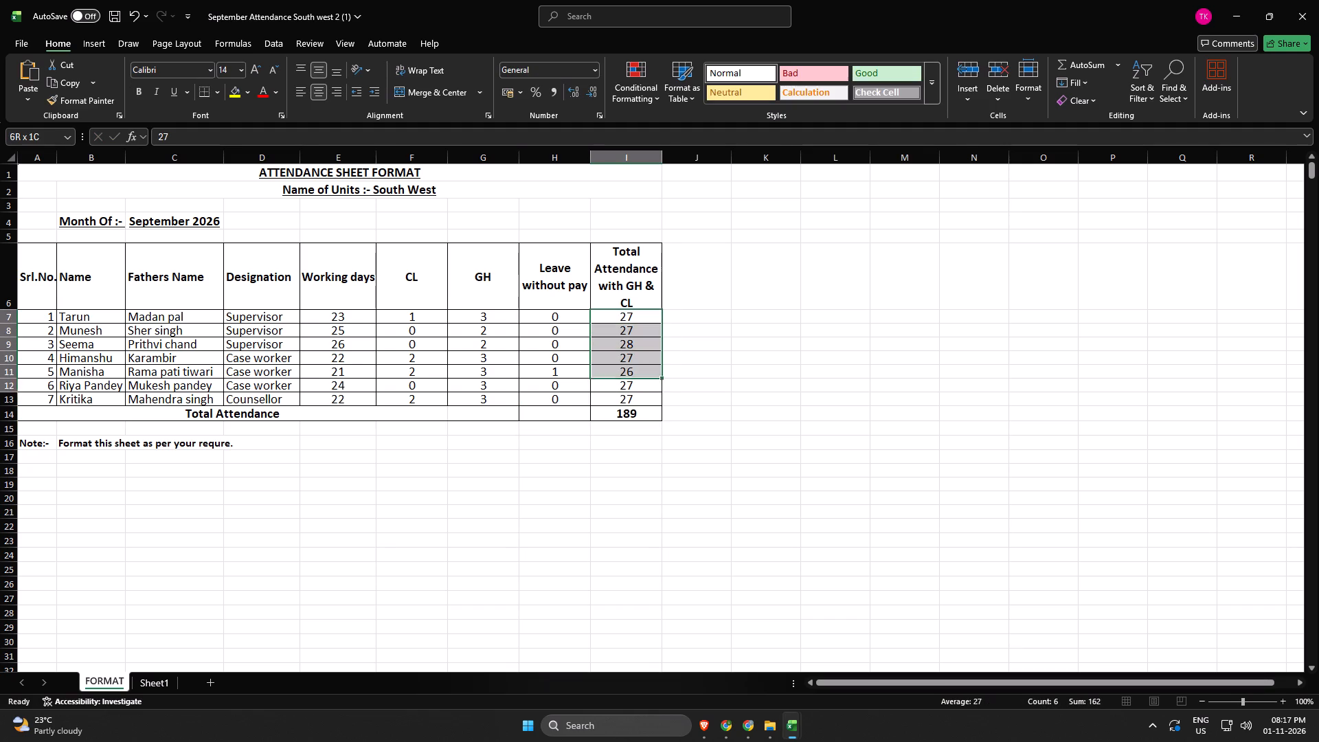
key(shift+Down)
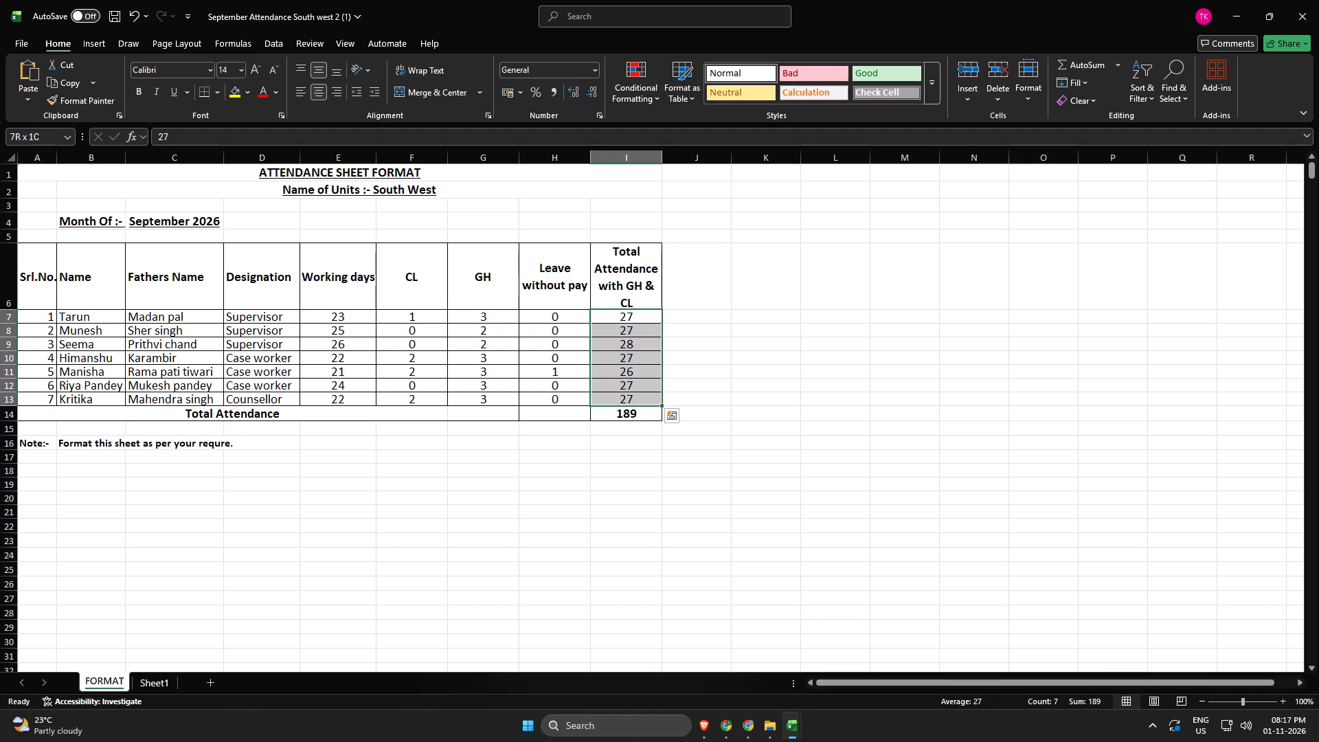
key(Down)
key(Down)
key(Down)
Save the attendance workbook.
key(ctrl+s)
Change the attendance sheet's month to October 2026 by setting its date to 01-10-2026.
key(Left)
key(Left)
key(Left)
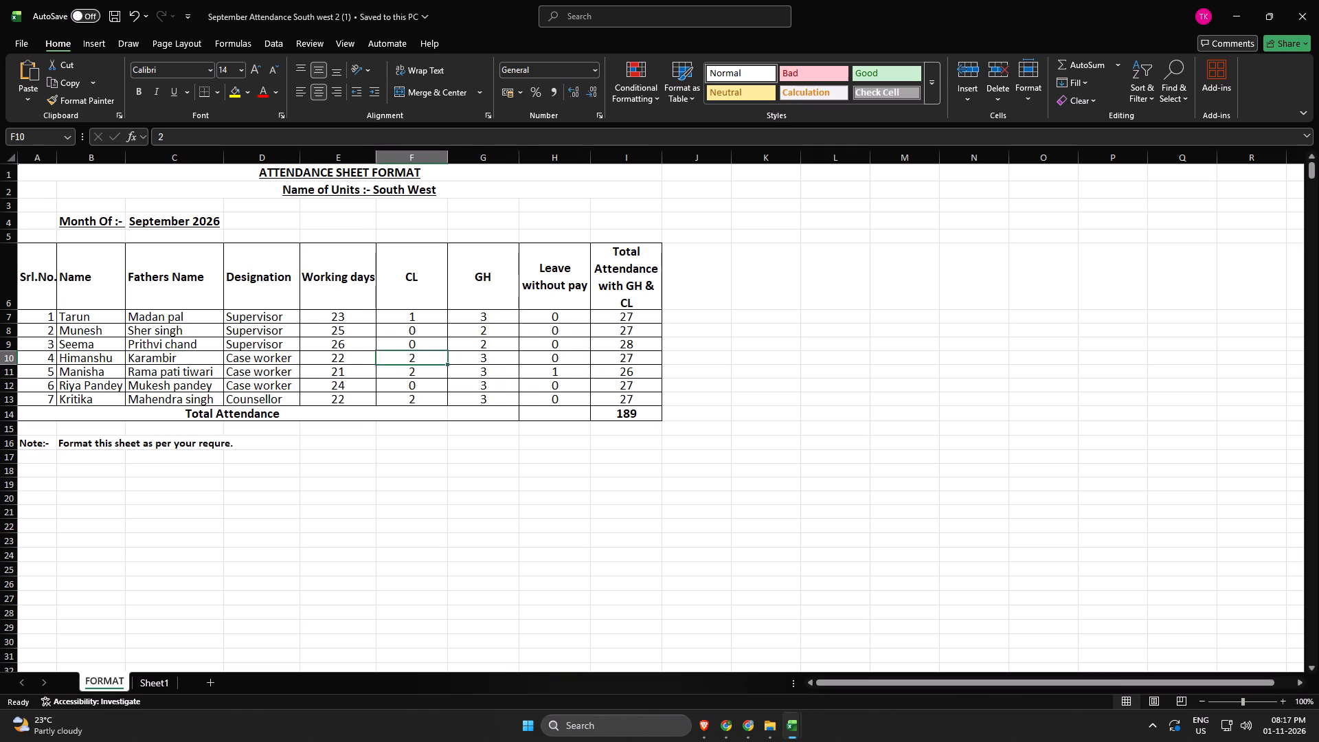
key(Left)
key(Up)
key(Left)
key(Up)
key(Up)
key(Up)
key(Left)
key(Up)
key(Up)
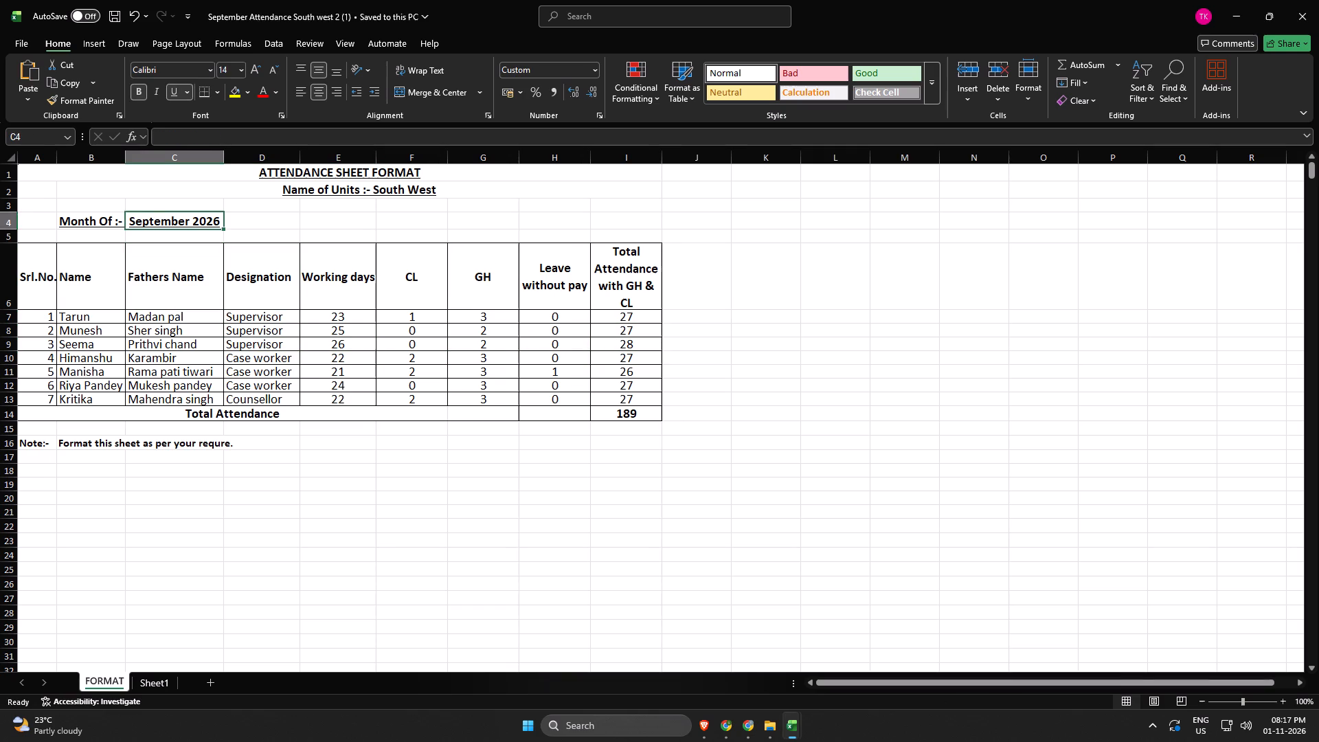
key(Return)
click(174, 218)
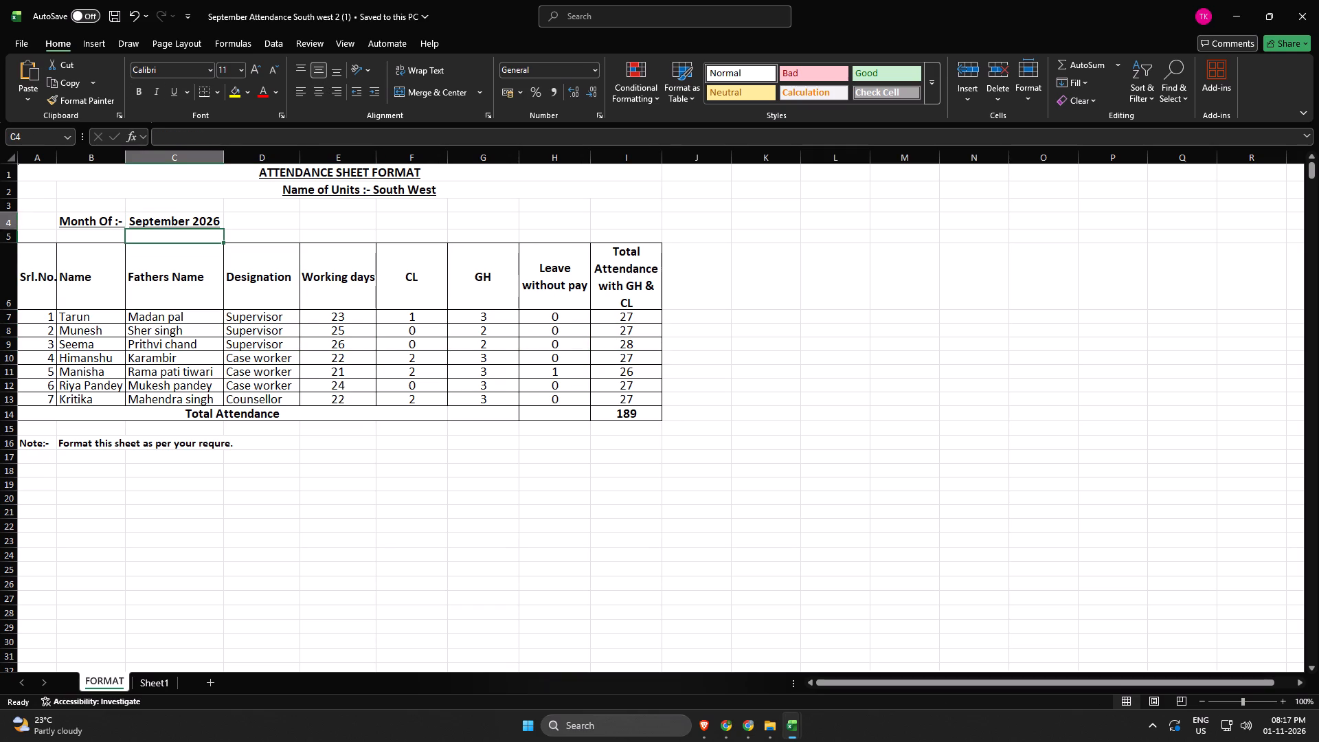
click(182, 218)
double_click(189, 225)
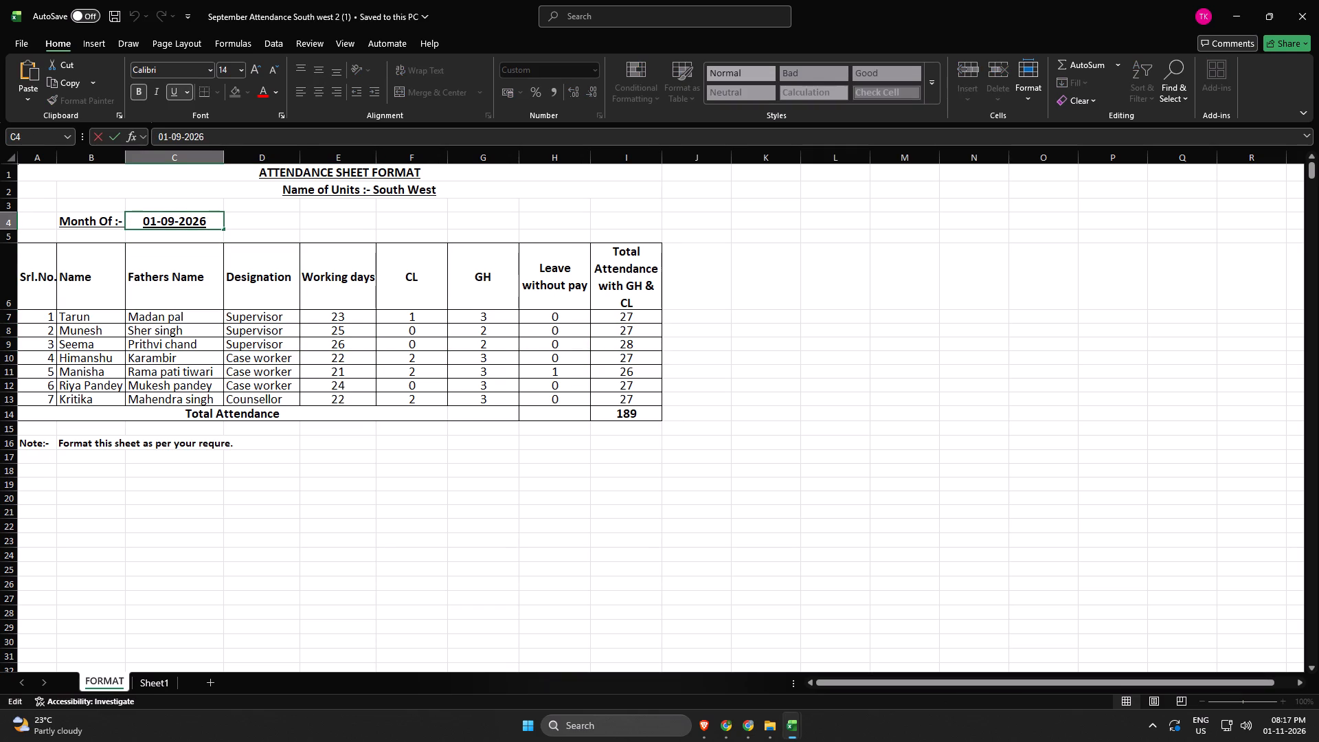
click(174, 221)
key(BackSpace)
text(10)
click(324, 570)
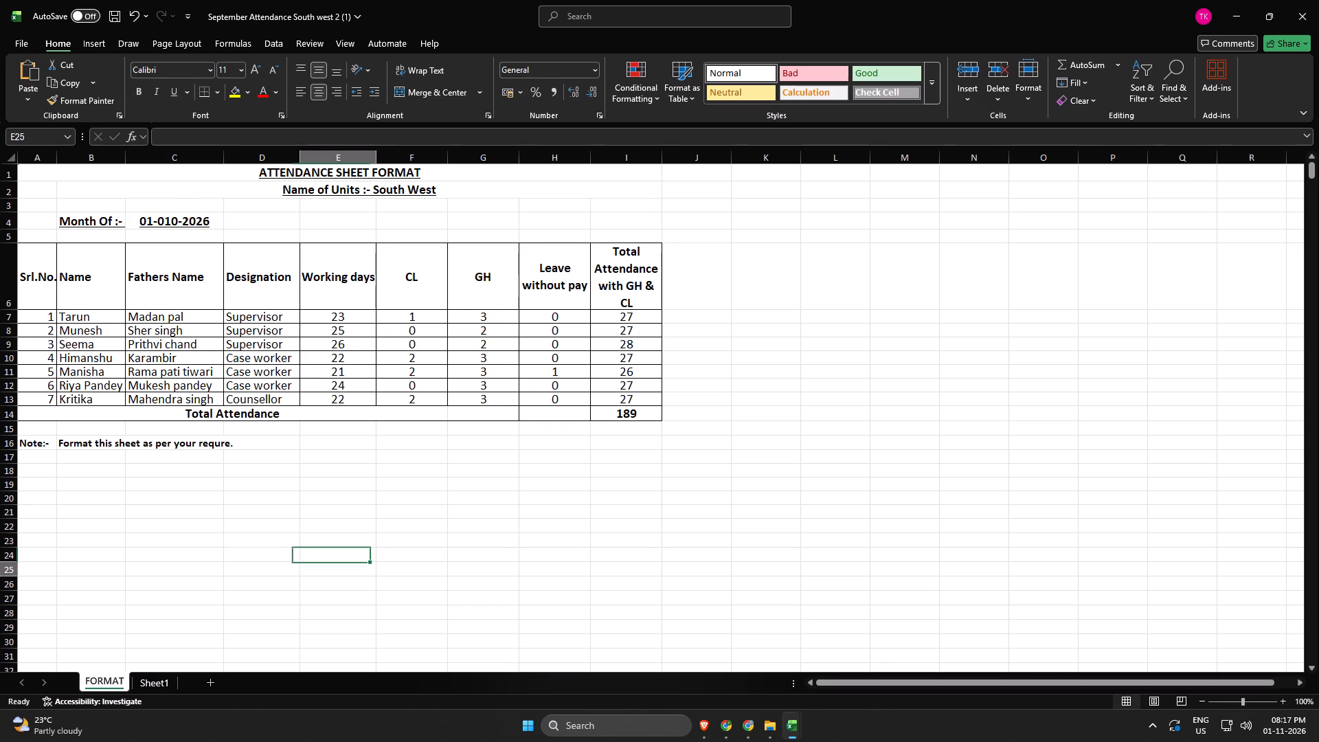
double_click(166, 216)
key(BackSpace)
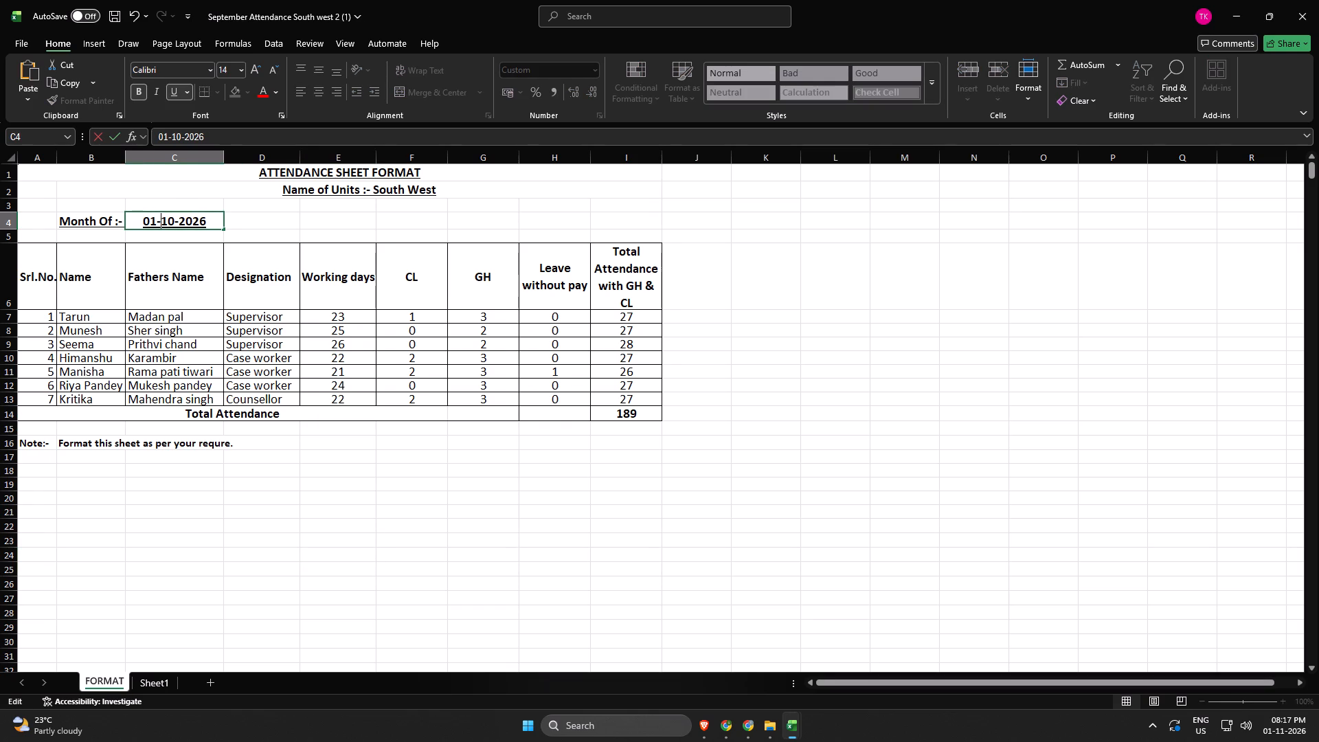
click(352, 504)
Save the attendance workbook with the new month.
key(ctrl+s)
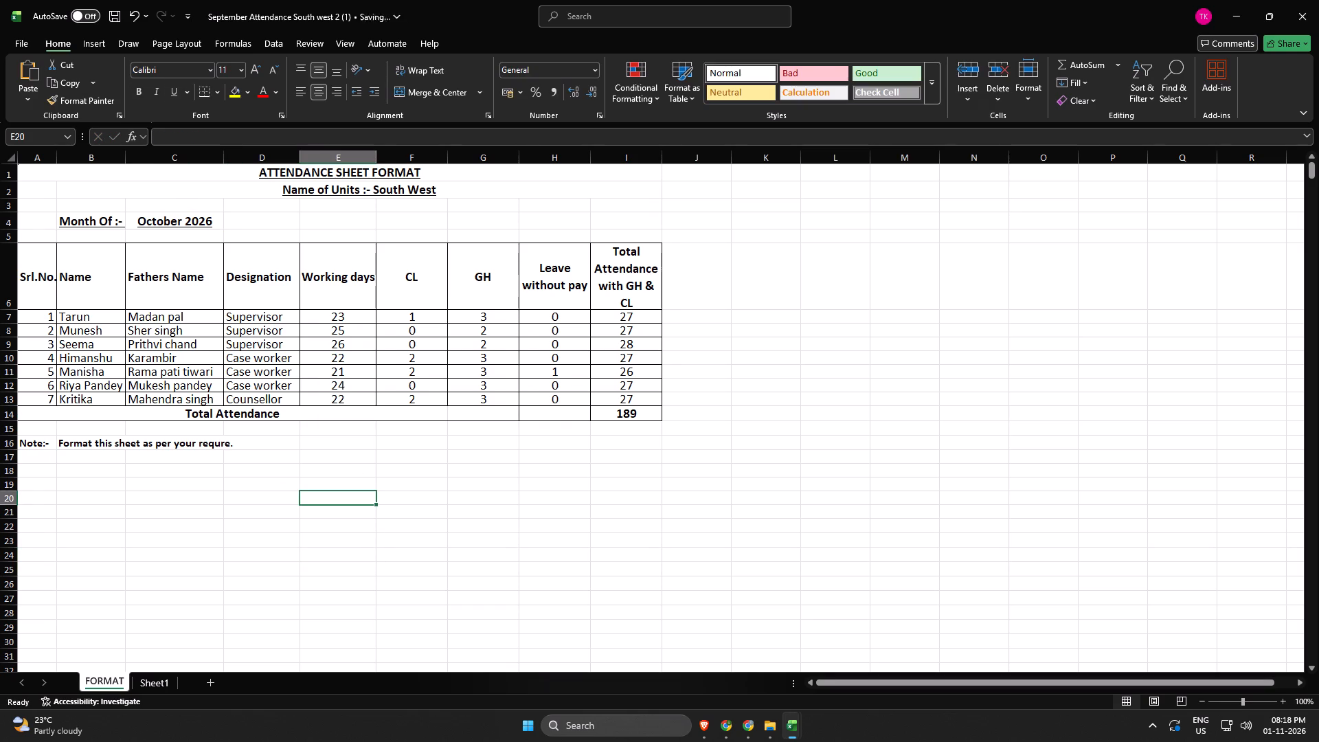
key(ctrl+s)
key(ctrl+s)
key(ctrl+s)
key(ctrl+s)
key(ctrl+s)
key(ctrl+s)
key(ctrl+s)
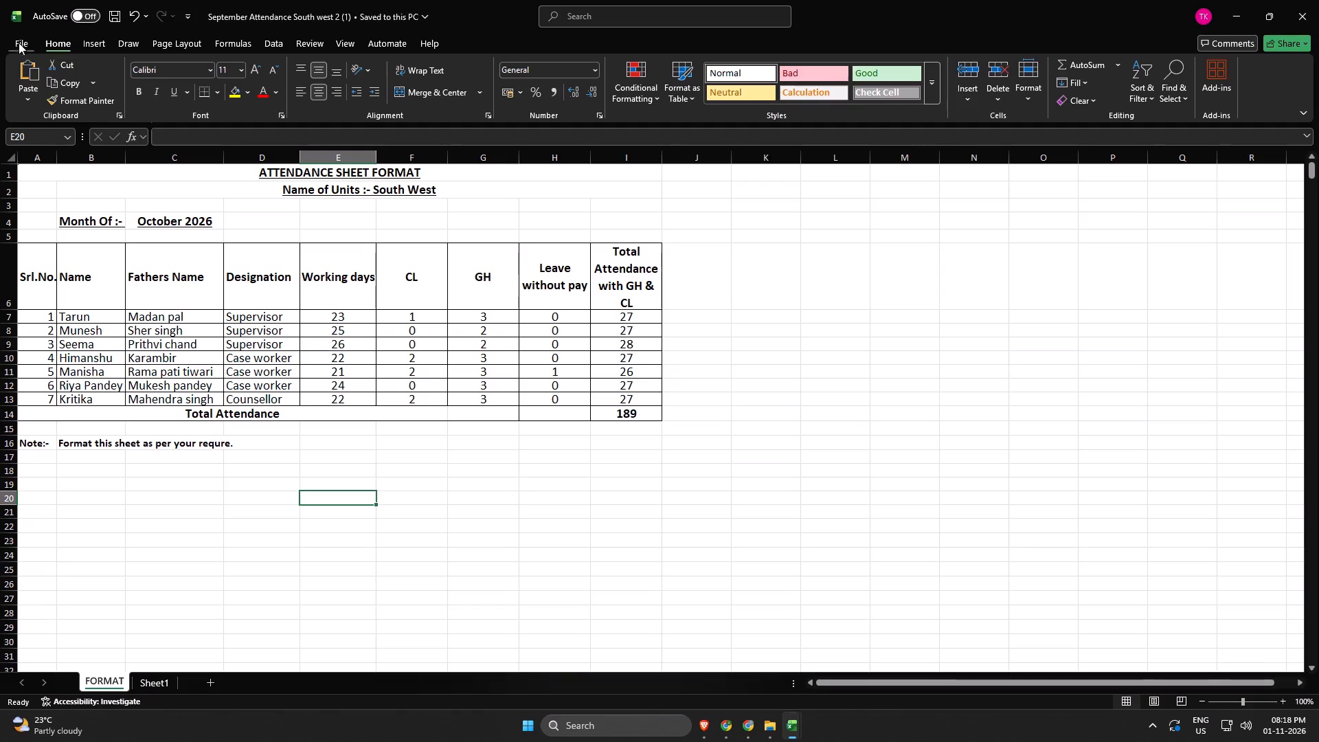
Start saving a copy of the attendance workbook in Downloads under the name "October Attendance South west 2 (1)".
click(19, 42)
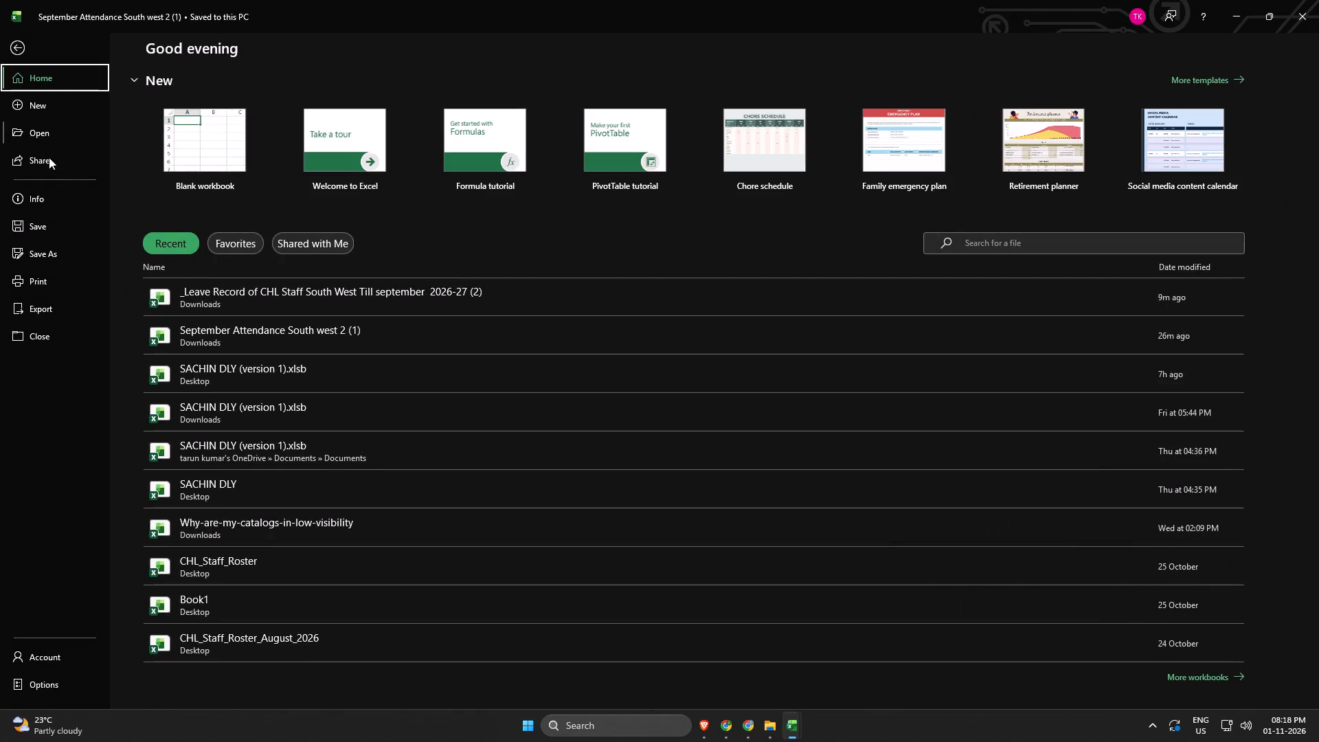
click(54, 253)
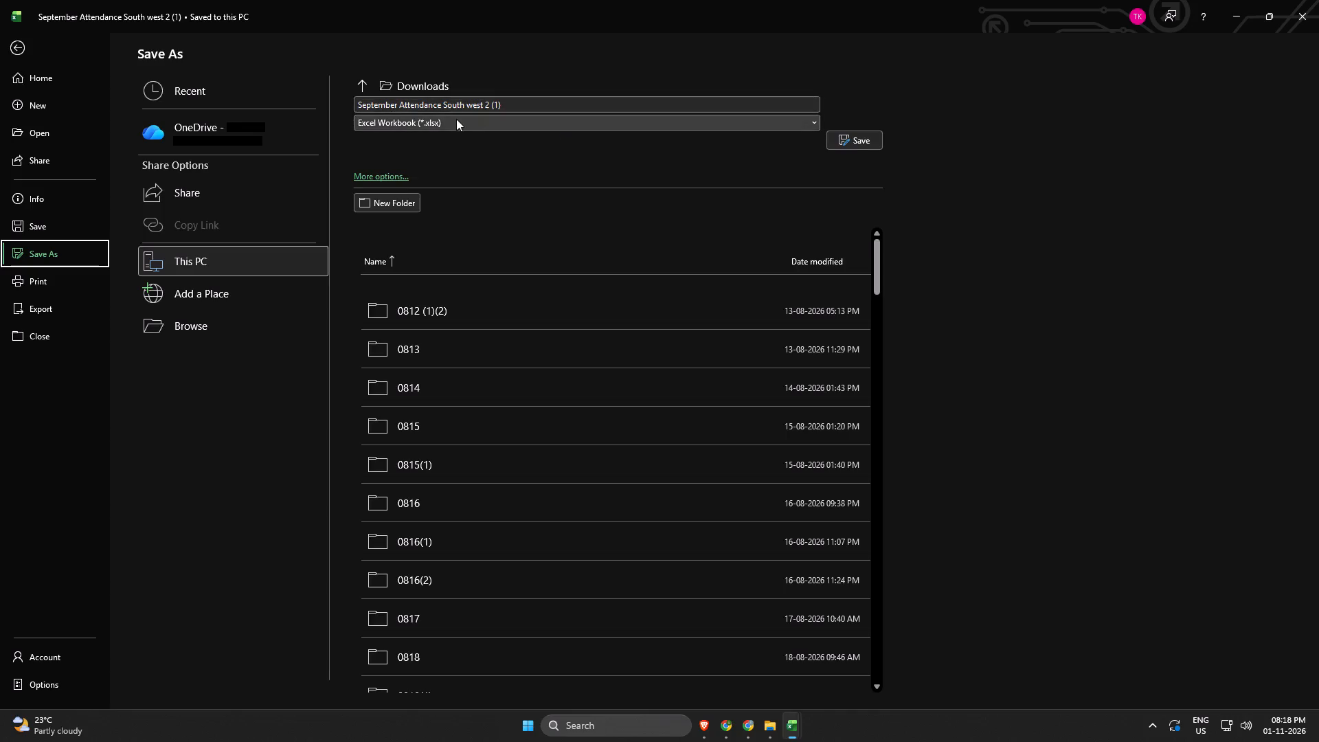
click(395, 101)
click(391, 102)
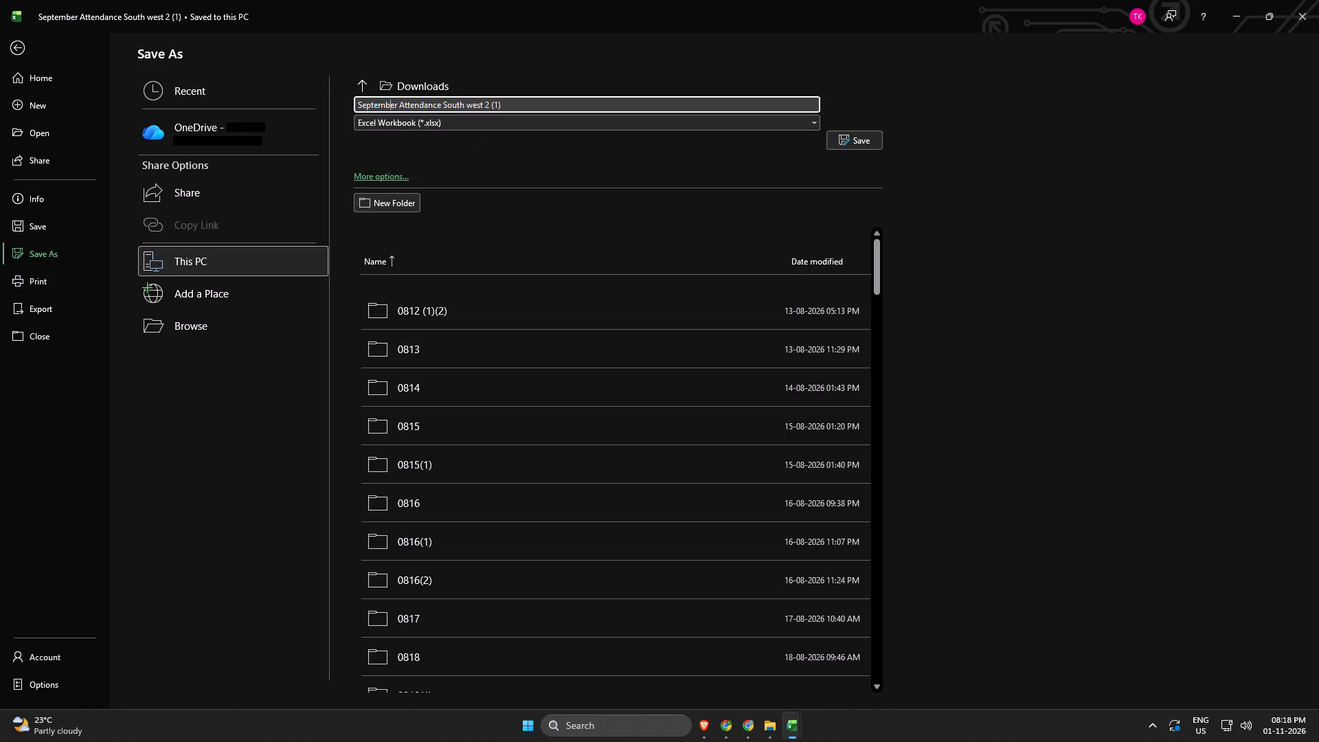
click(398, 103)
key(Left)
key(BackSpace)
key(BackSpace)
key(BackSpace)
key(BackSpace)
key(BackSpace)
key(BackSpace)
key(BackSpace)
key(BackSpace)
key(BackSpace)
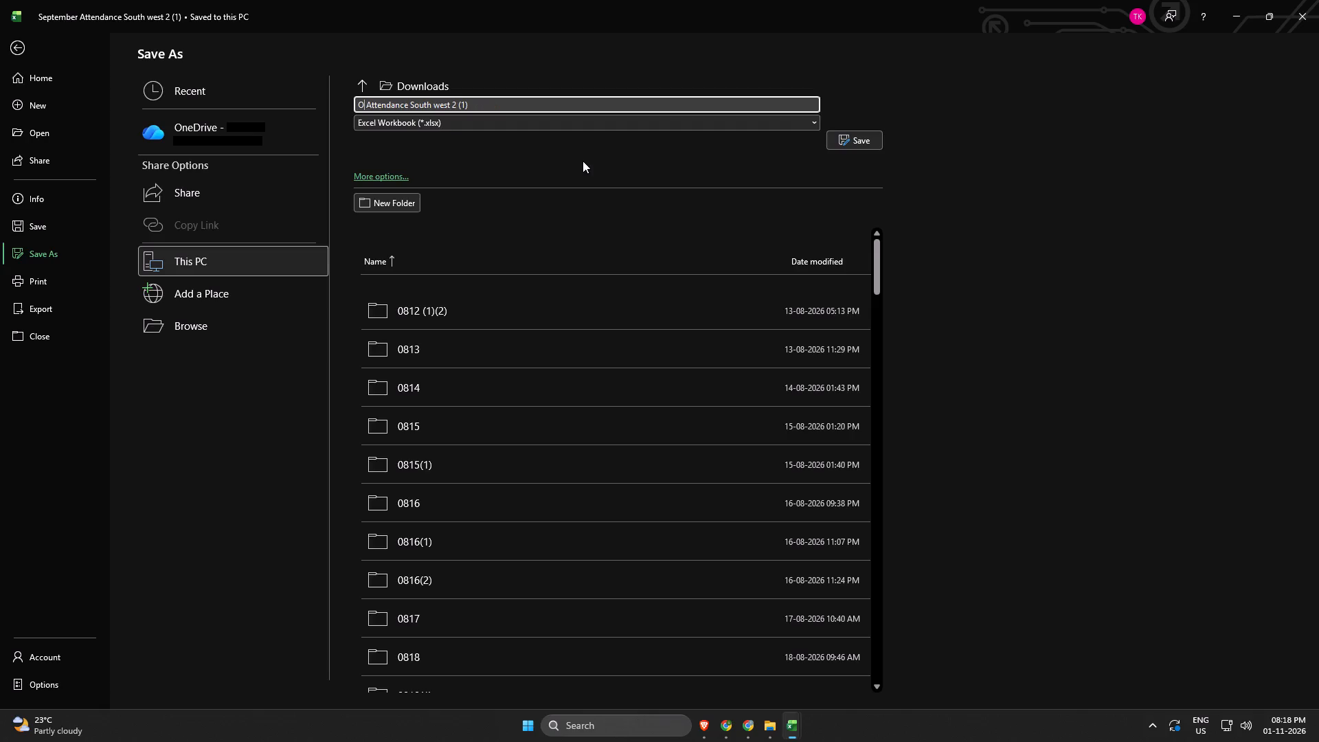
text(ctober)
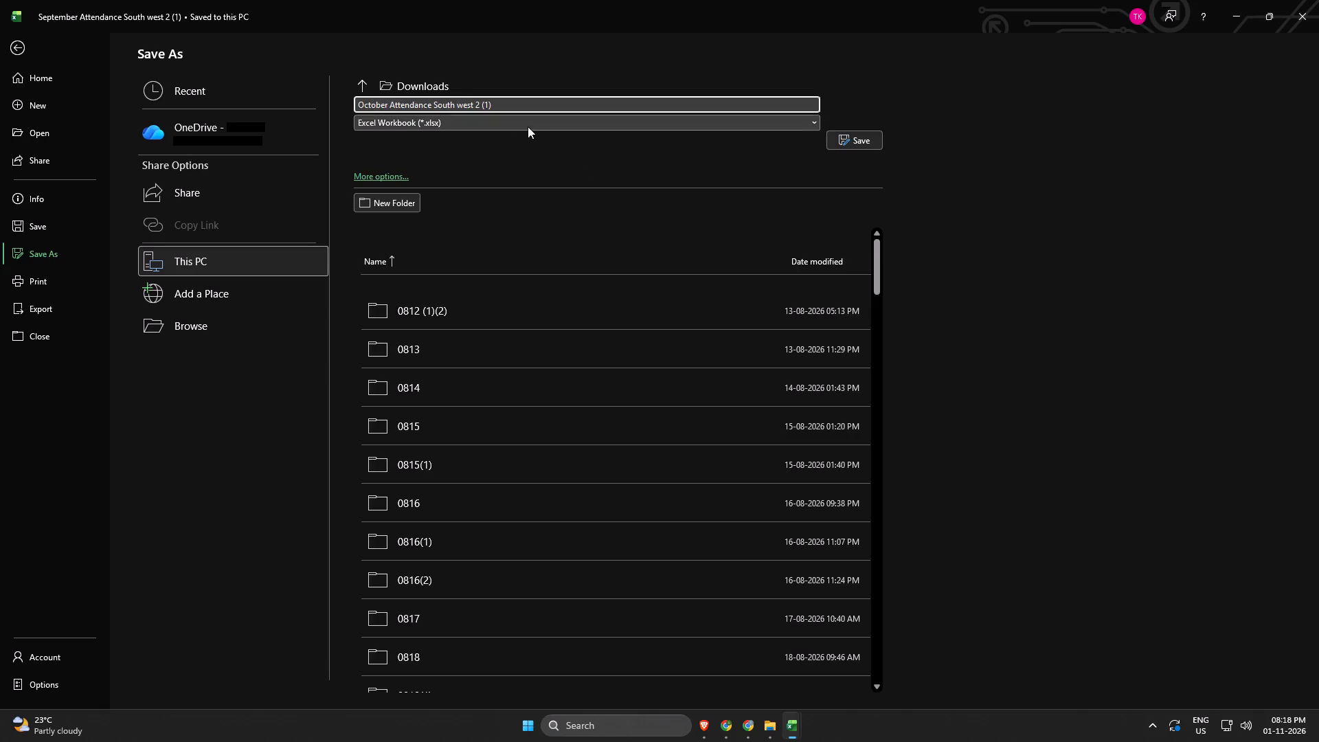
Change the copy's file name to "October Attendance South west 2027" and save the workbook in Downloads.
click(478, 103)
key(BackSpace)
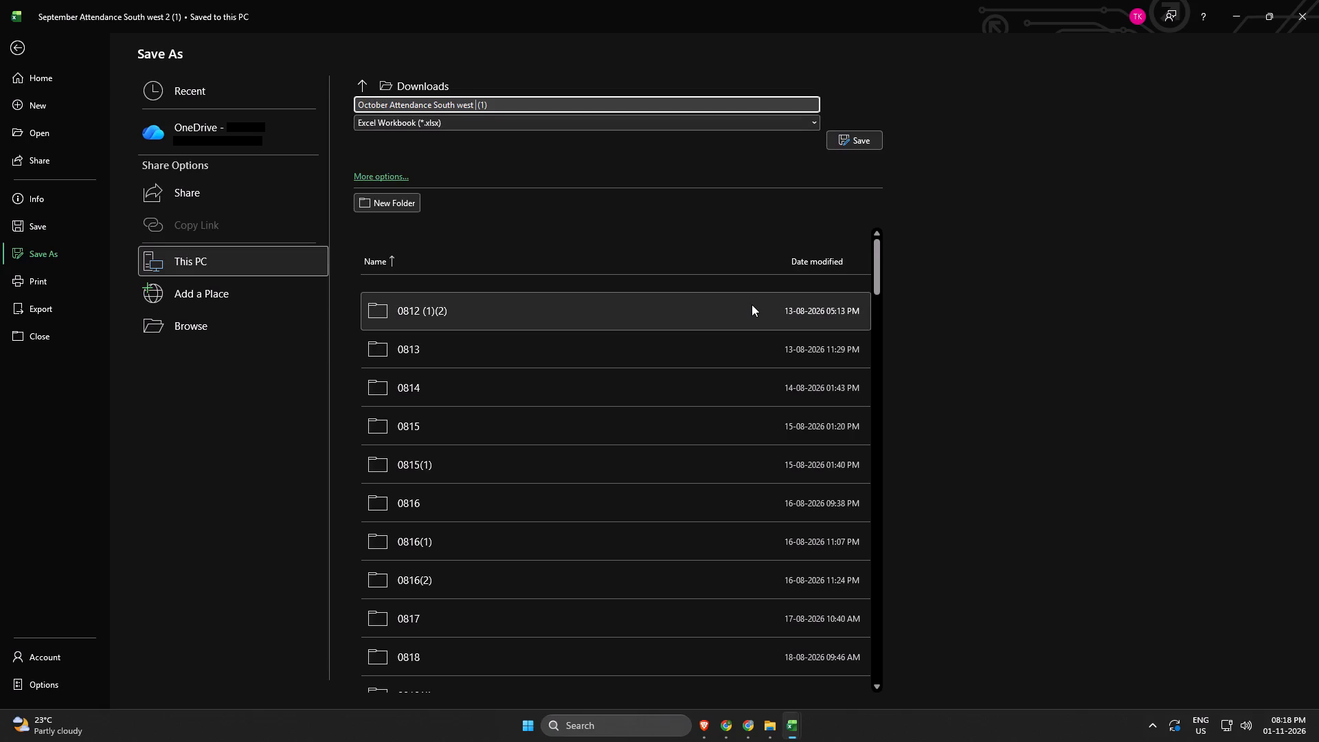
key(Right)
key(Right)
key(Right)
key(Right)
key(Right)
key(BackSpace)
key(BackSpace)
key(BackSpace)
key(Left)
key(Left)
key(Left)
key(Right)
key(Right)
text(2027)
scroll(752, 304, up, 1)
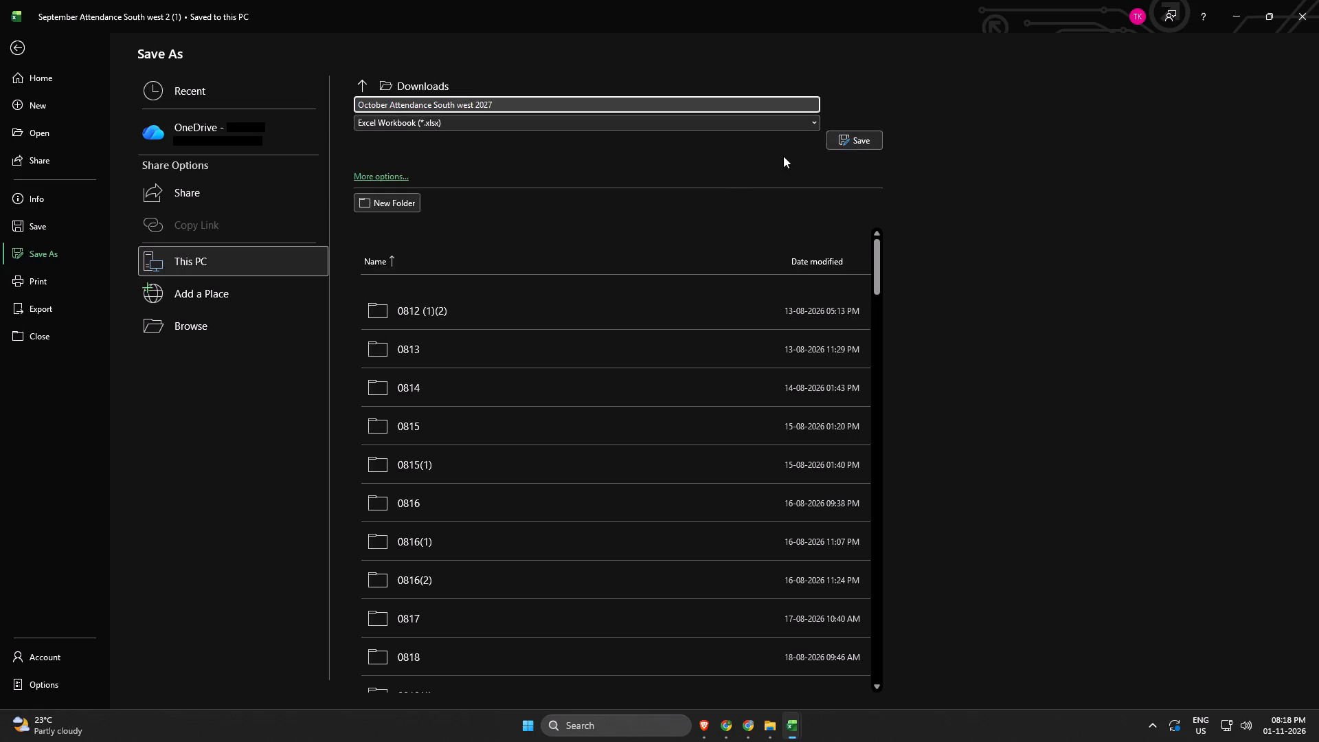
key(Return)
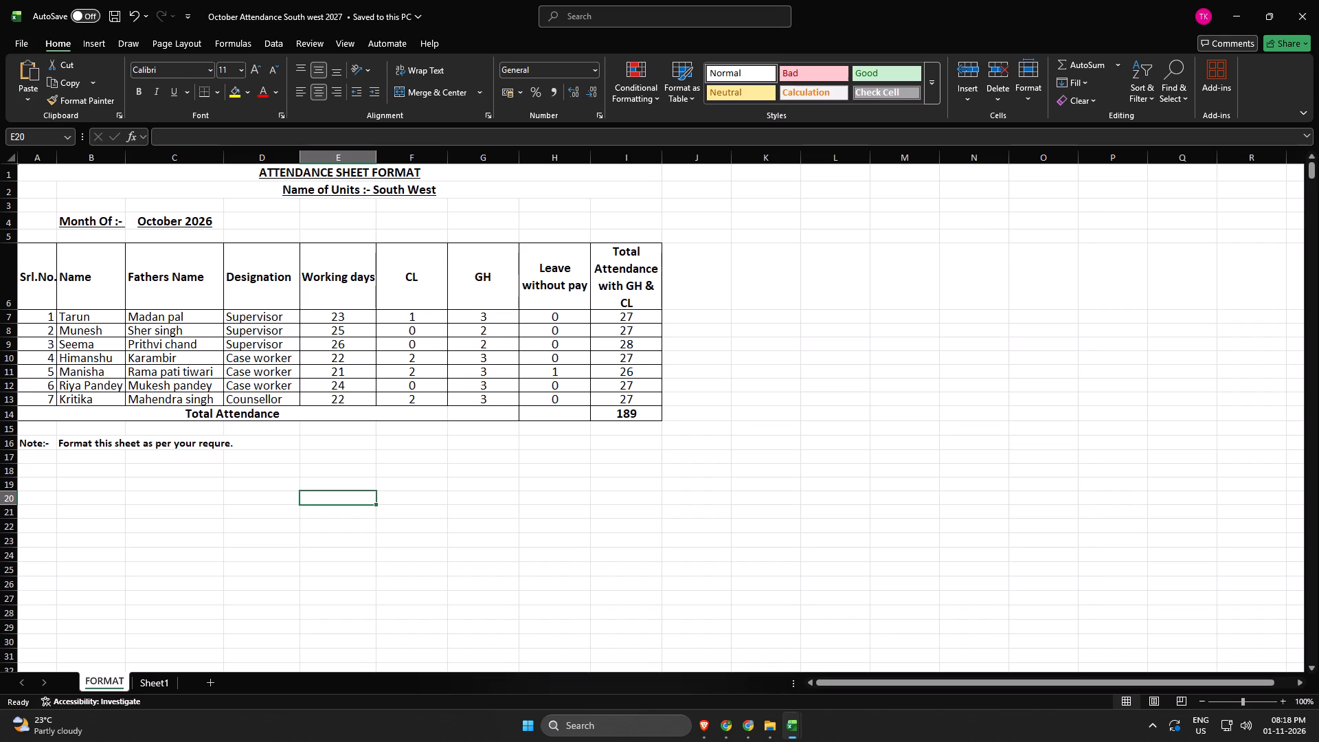
Switch from the saved October attendance workbook to another open window.
key(alt+Tab)
key(alt+Tab)
key(alt+Tab)
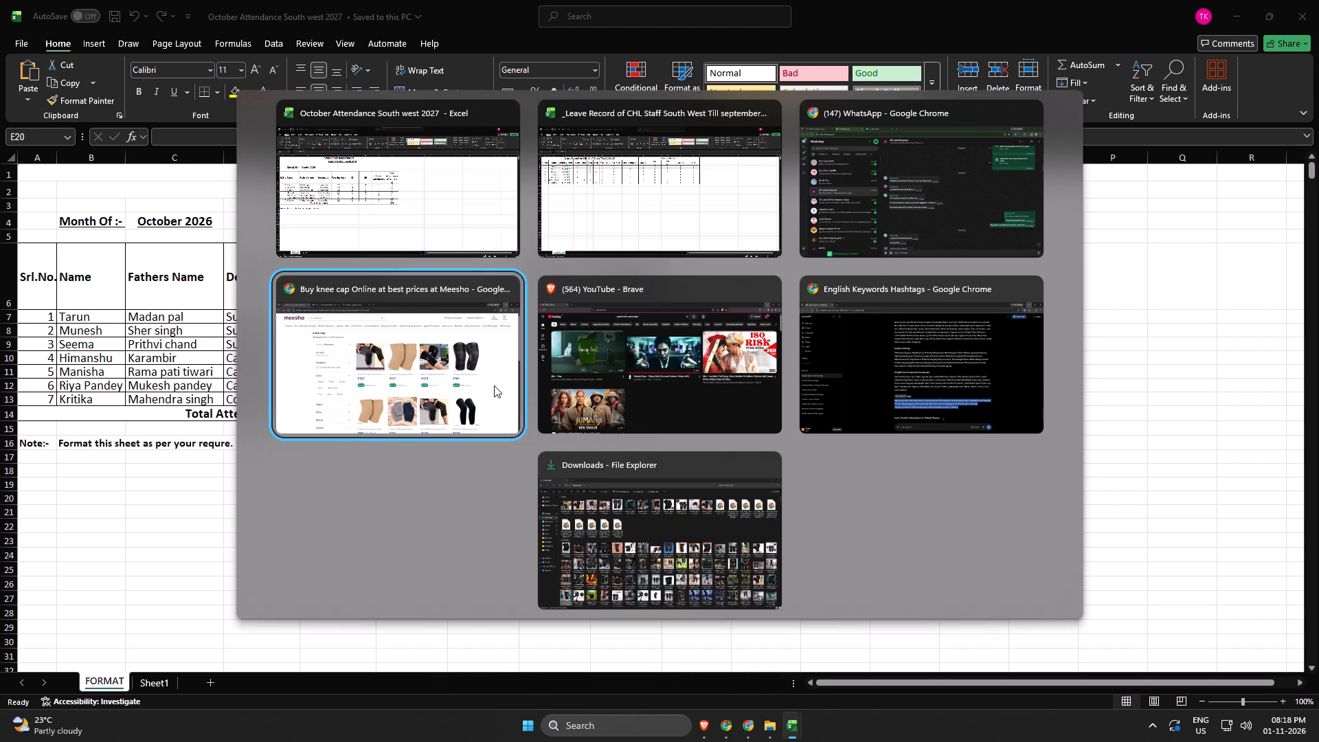
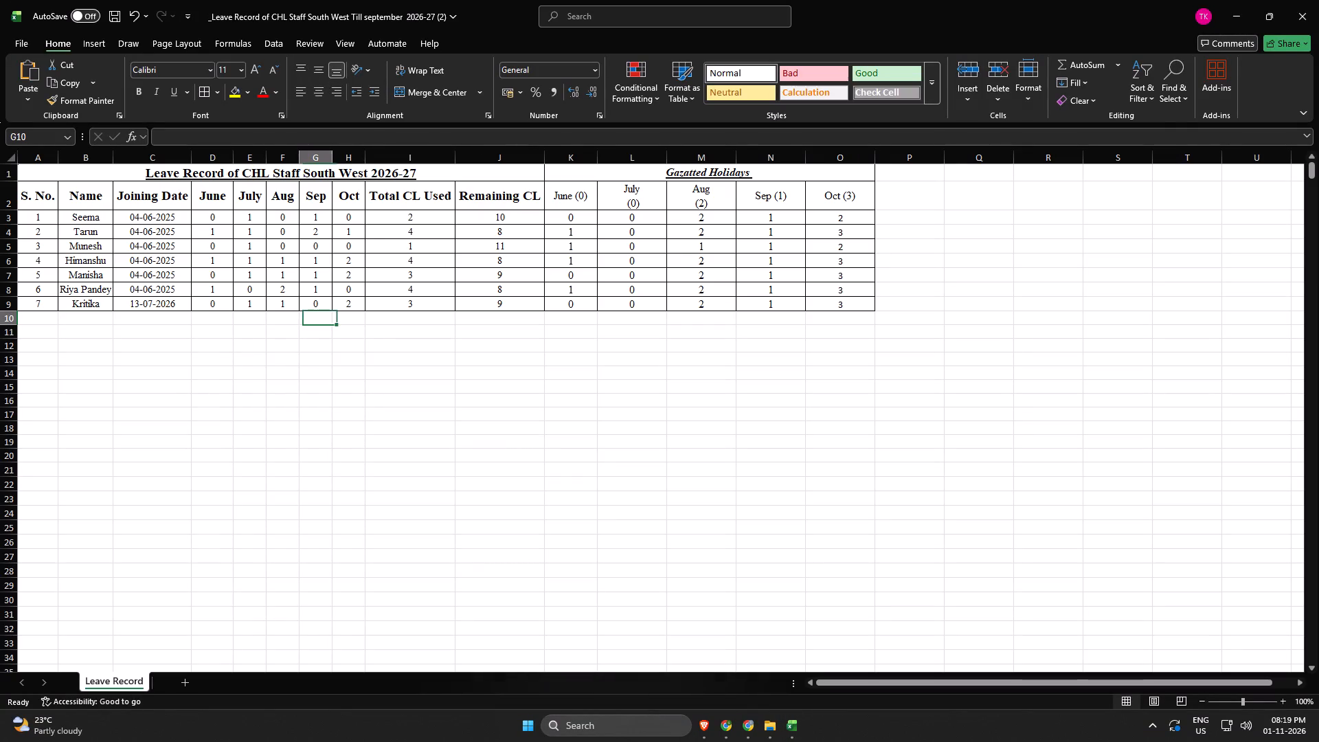
Check the Total CL Used and Remaining CL entries for the first staff rows in the South West leave record.
click(403, 216)
key(Right)
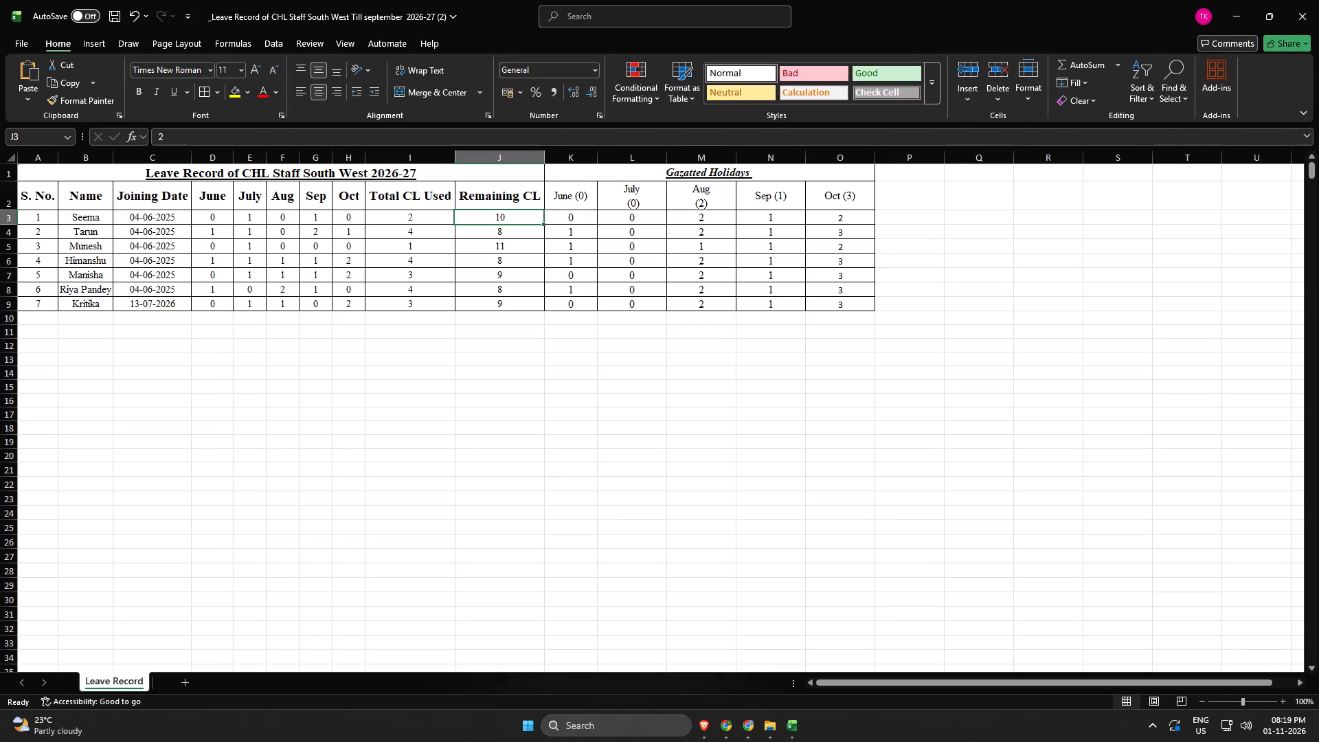
key(Right)
key(Left)
key(Left)
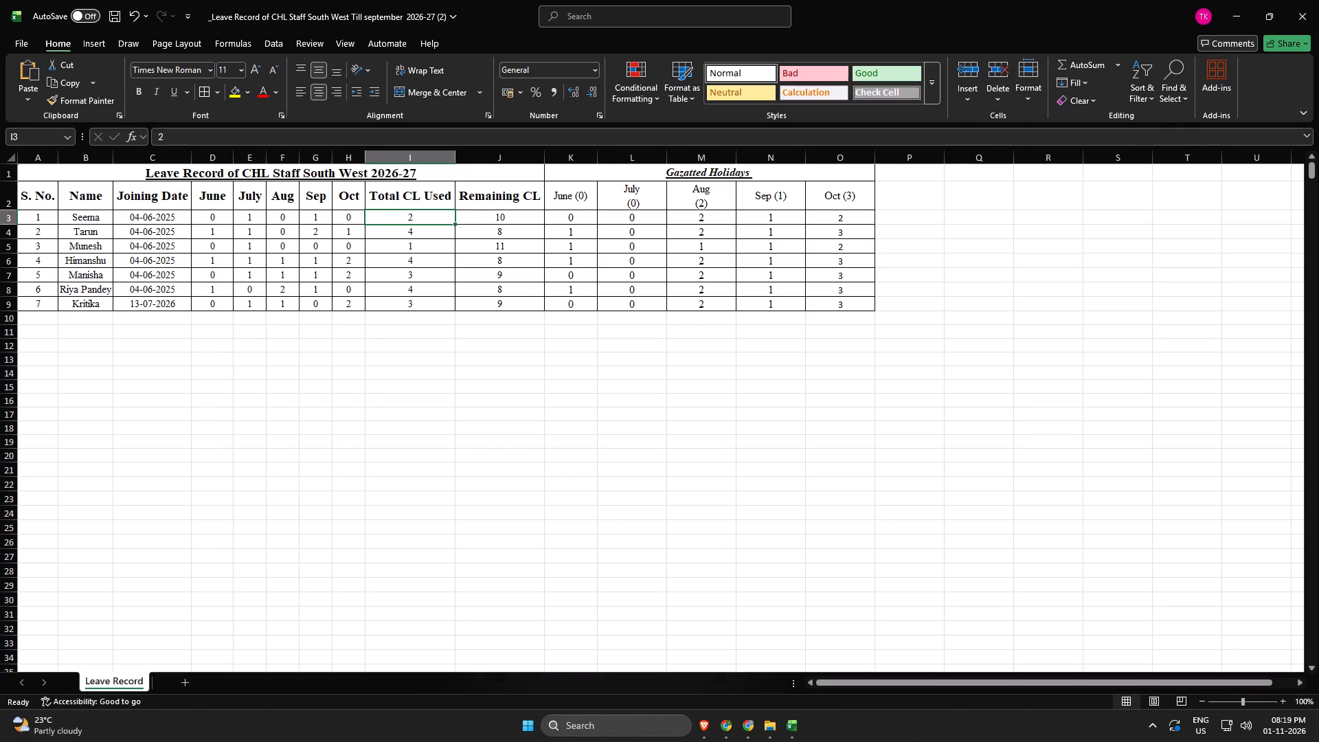
key(Down)
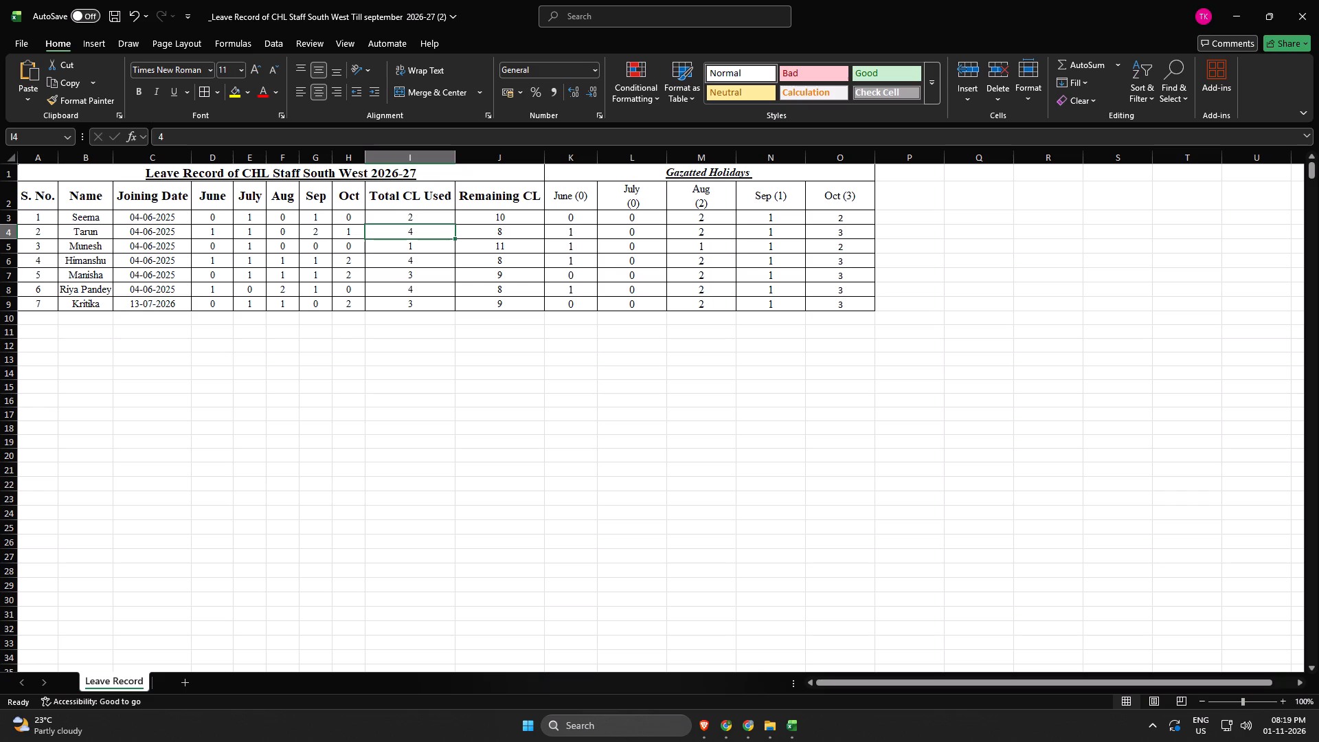
Set Tarun's Total CL Used to 5 and Remaining CL to 7.
key(5)
key(Right)
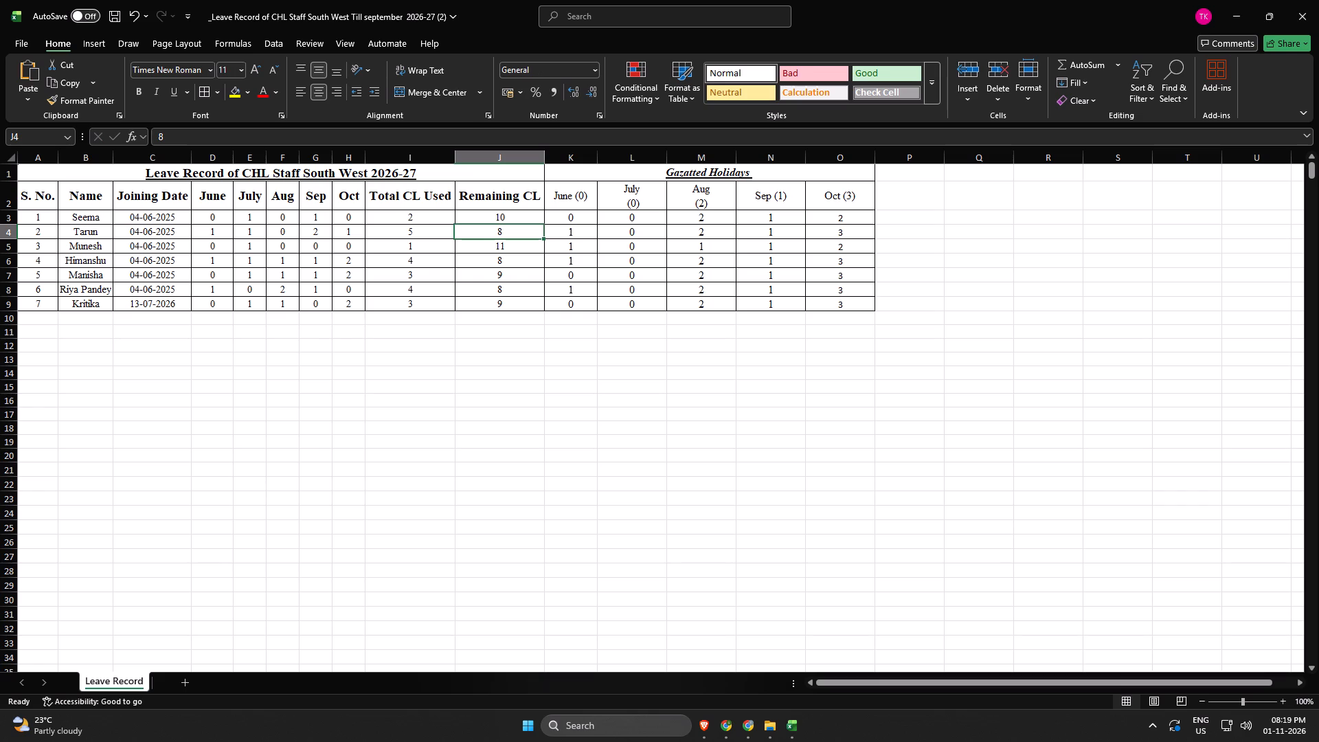
key(7)
key(Down)
Check Munesh's monthly CL entries against the Total CL Used figure in the same row.
key(Left)
key(Left)
key(Left)
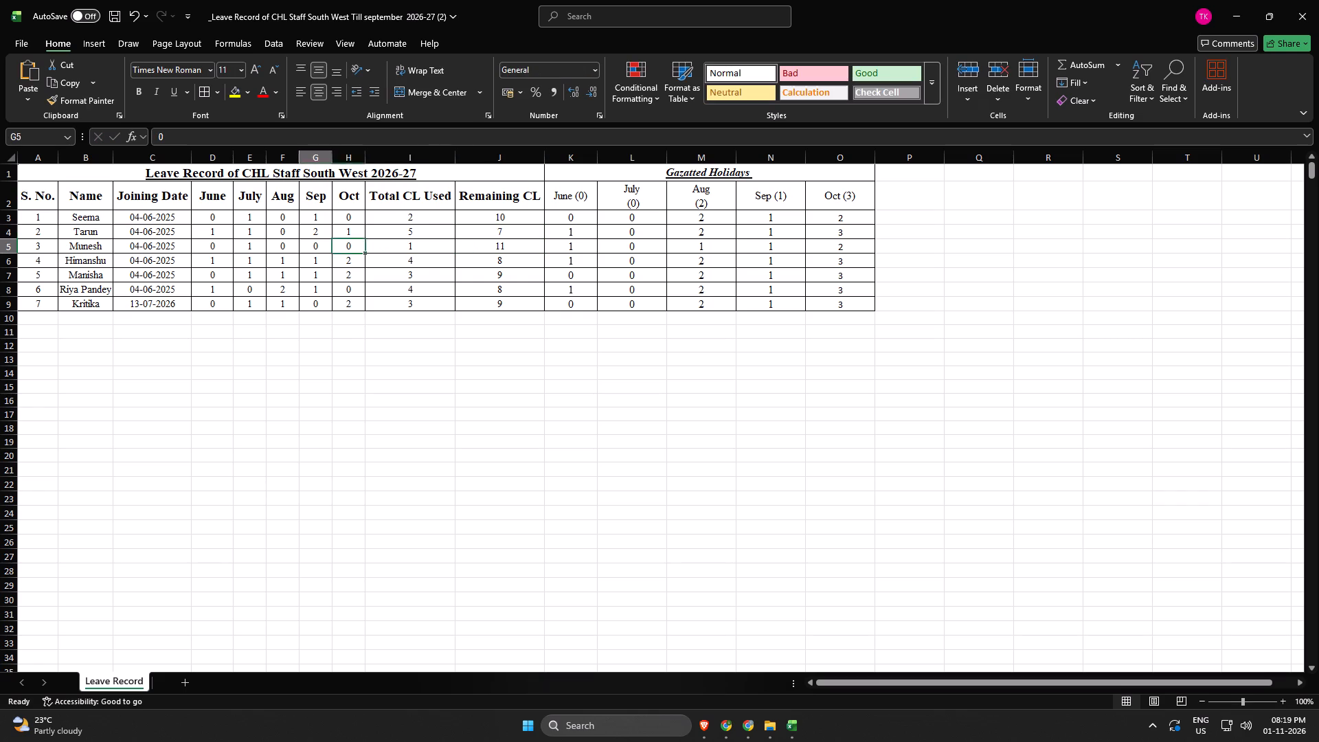
key(Left)
key(Left)
key(Left)
key(Right)
key(Right)
key(Right)
key(Right)
key(Right)
key(Right)
Set Himanshu's Total CL Used to 6 and Remaining CL to 6.
key(Down)
key(Left)
key(Left)
key(Left)
key(Left)
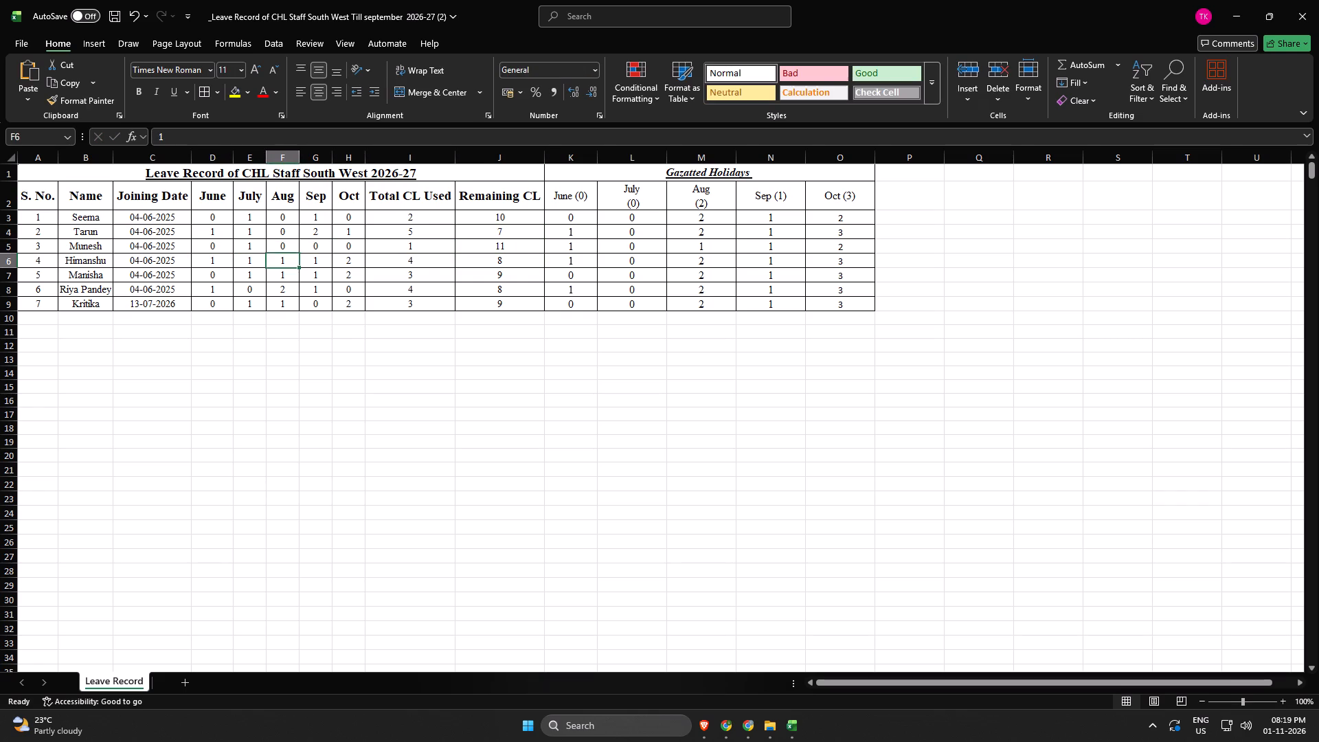
key(Right)
key(Right)
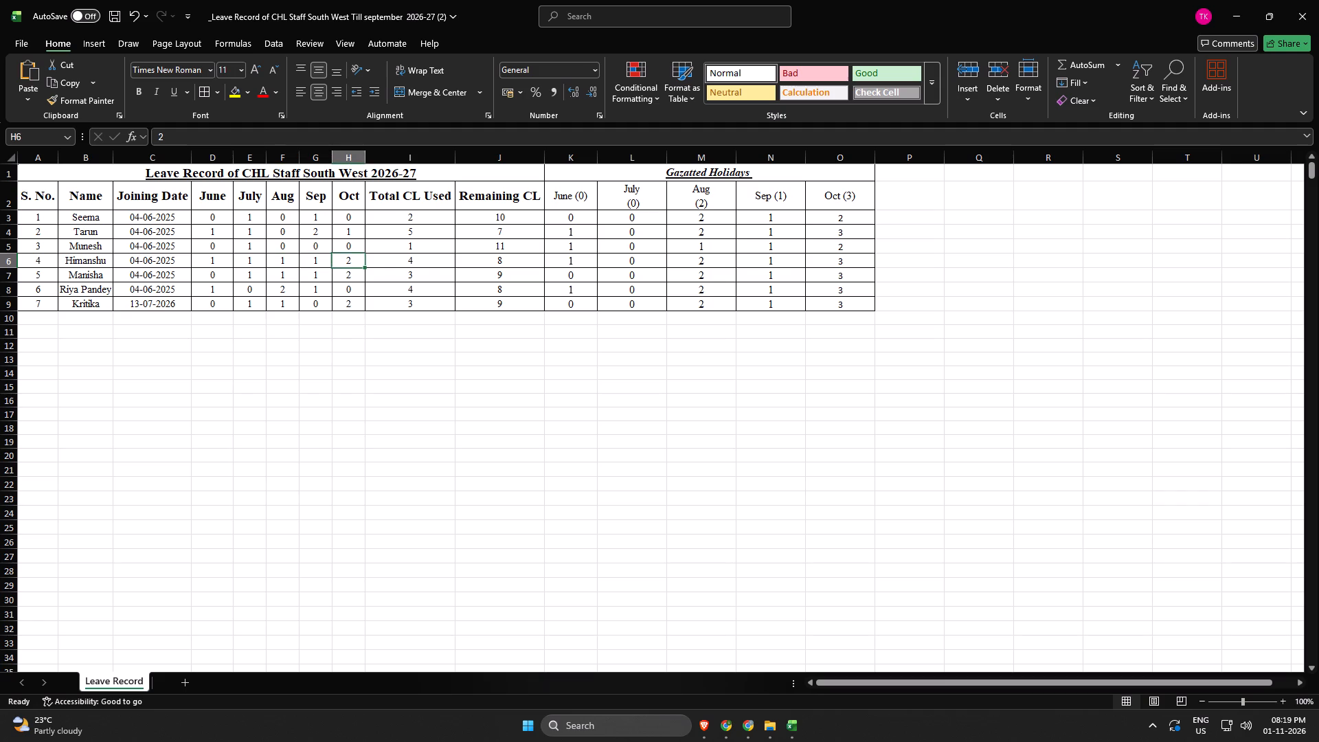
key(Right)
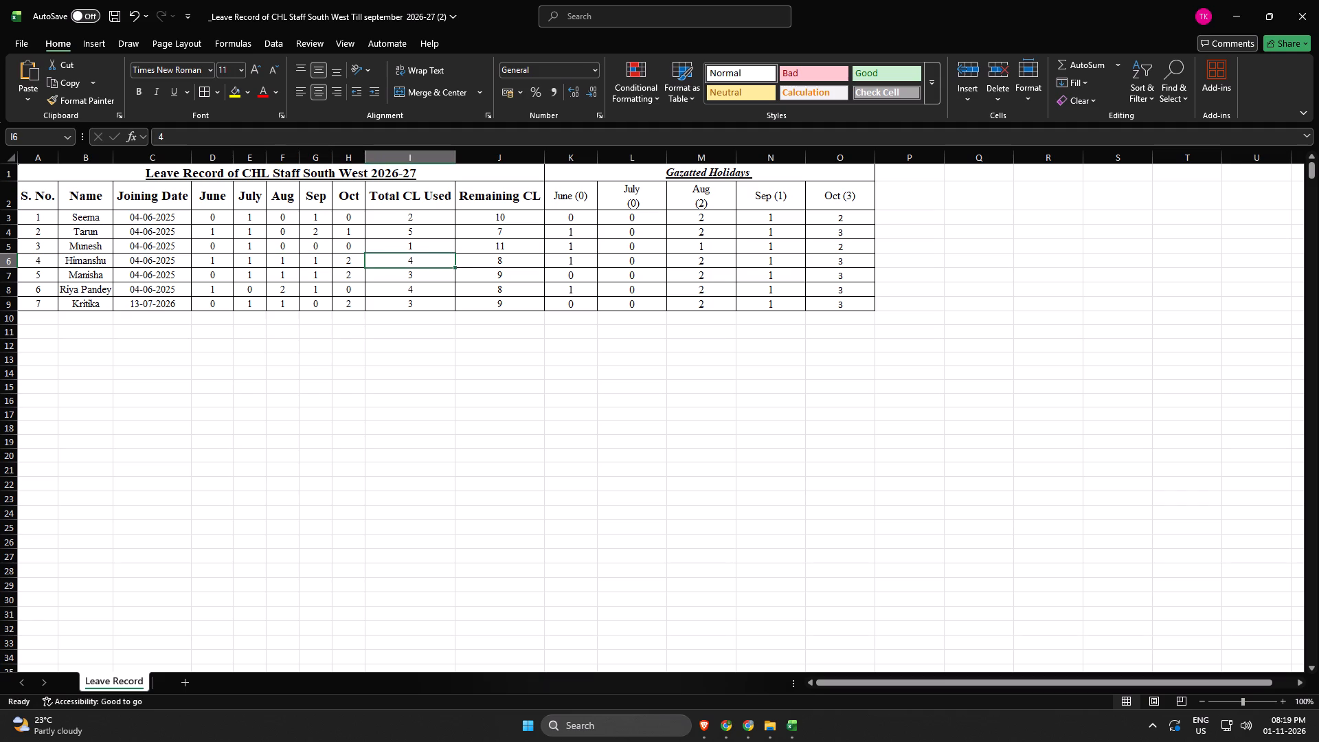
key(6)
key(Right)
key(6)
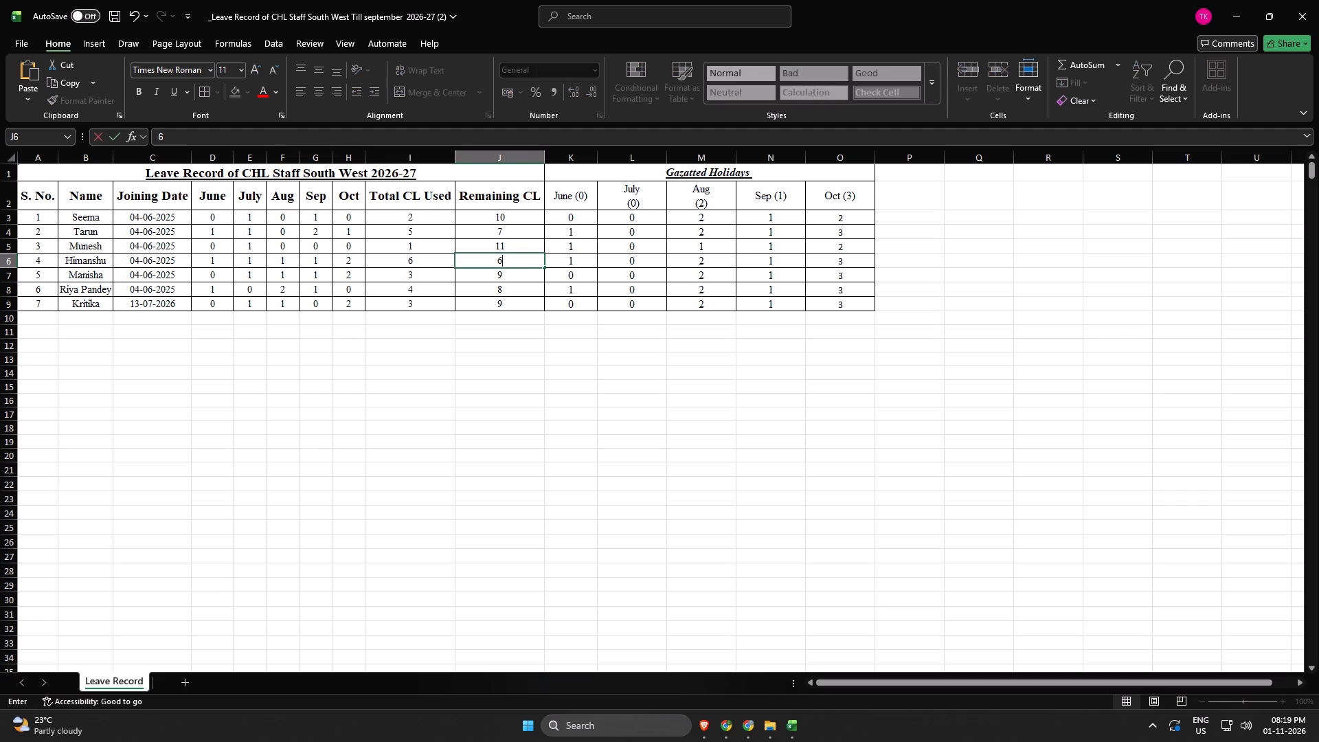
key(Down)
Set Manisha's Total CL Used to 5 and Remaining CL to 7.
key(Left)
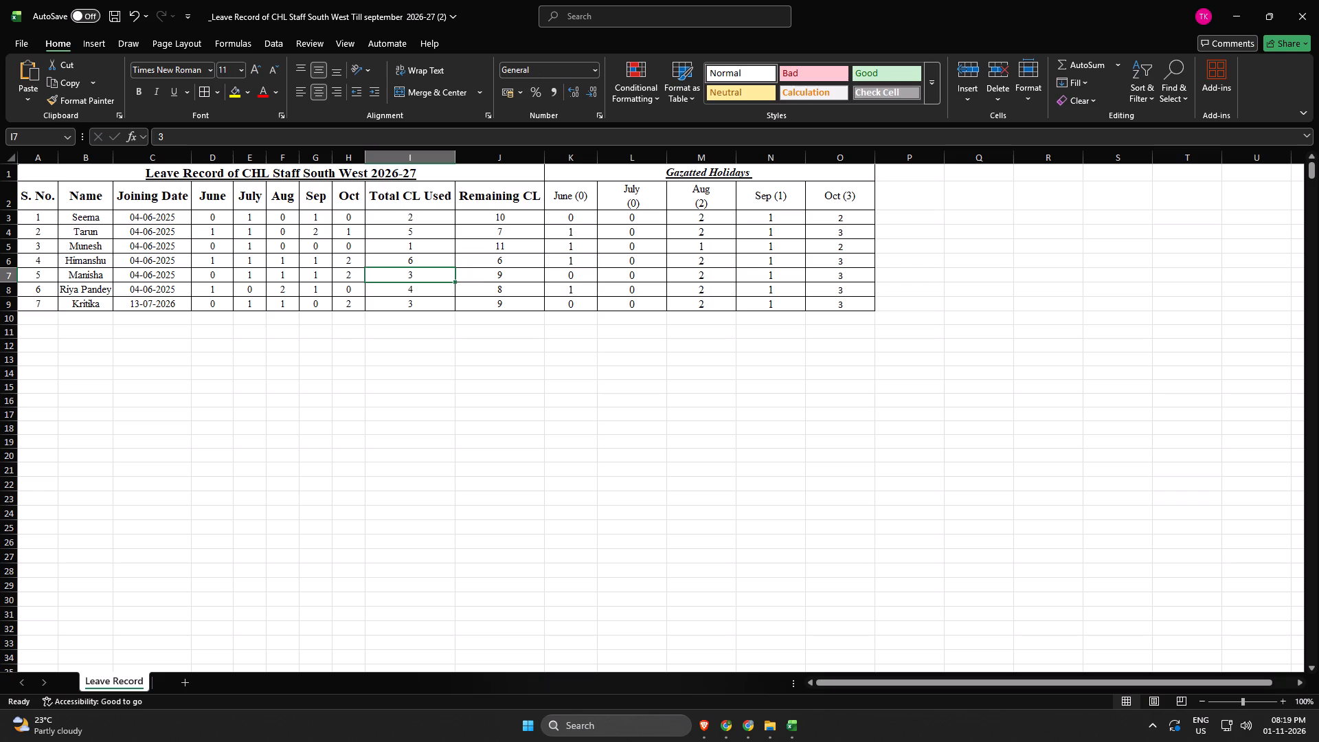
key(5)
key(Right)
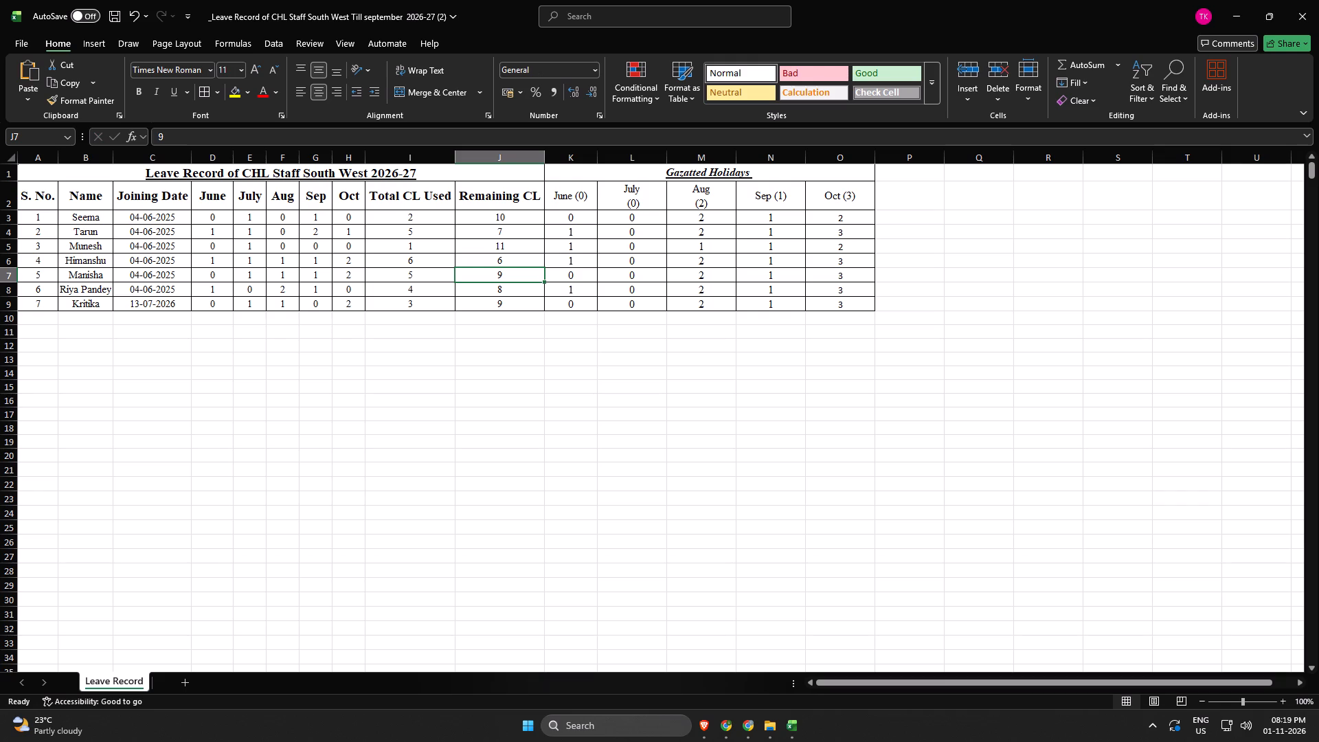
key(8)
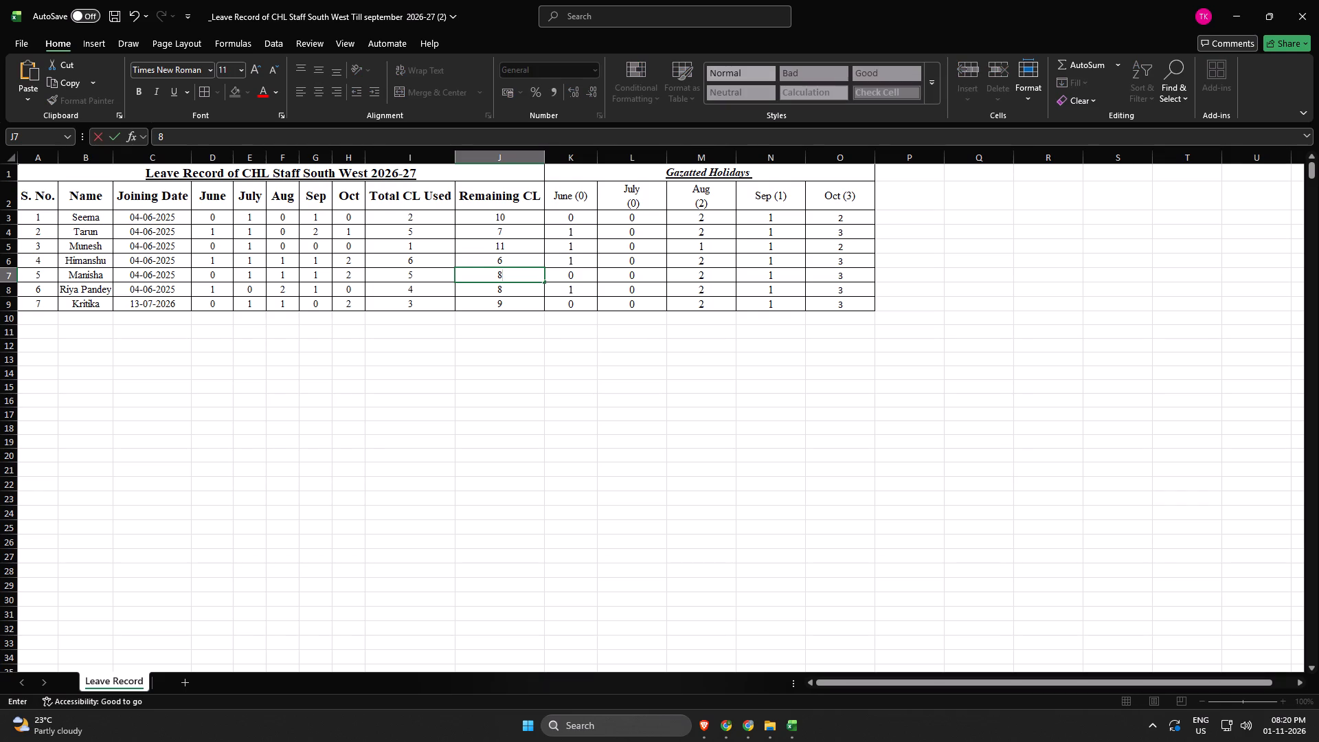
key(BackSpace)
key(7)
key(Down)
Check the monthly CL entries of the staff member at S. No. 6 against the Total CL Used figure.
key(Left)
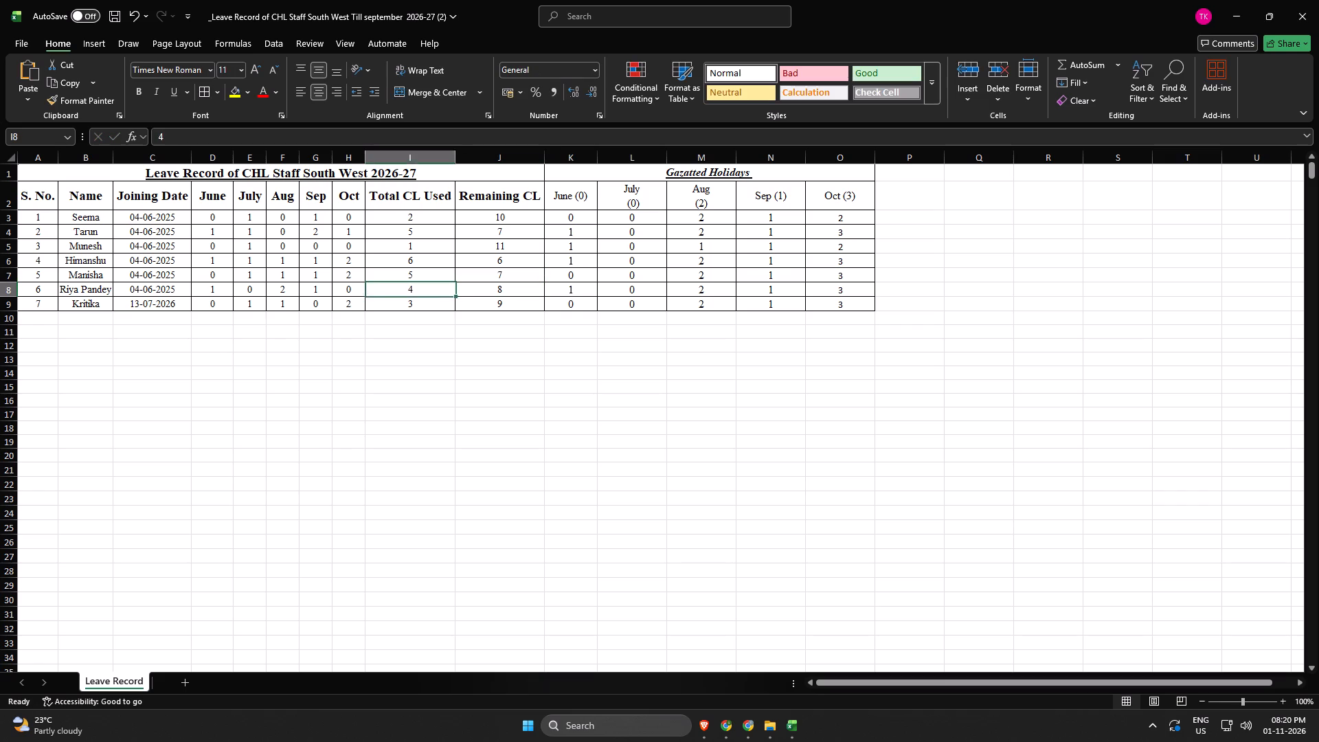
key(Left)
key(Left)
key(Left)
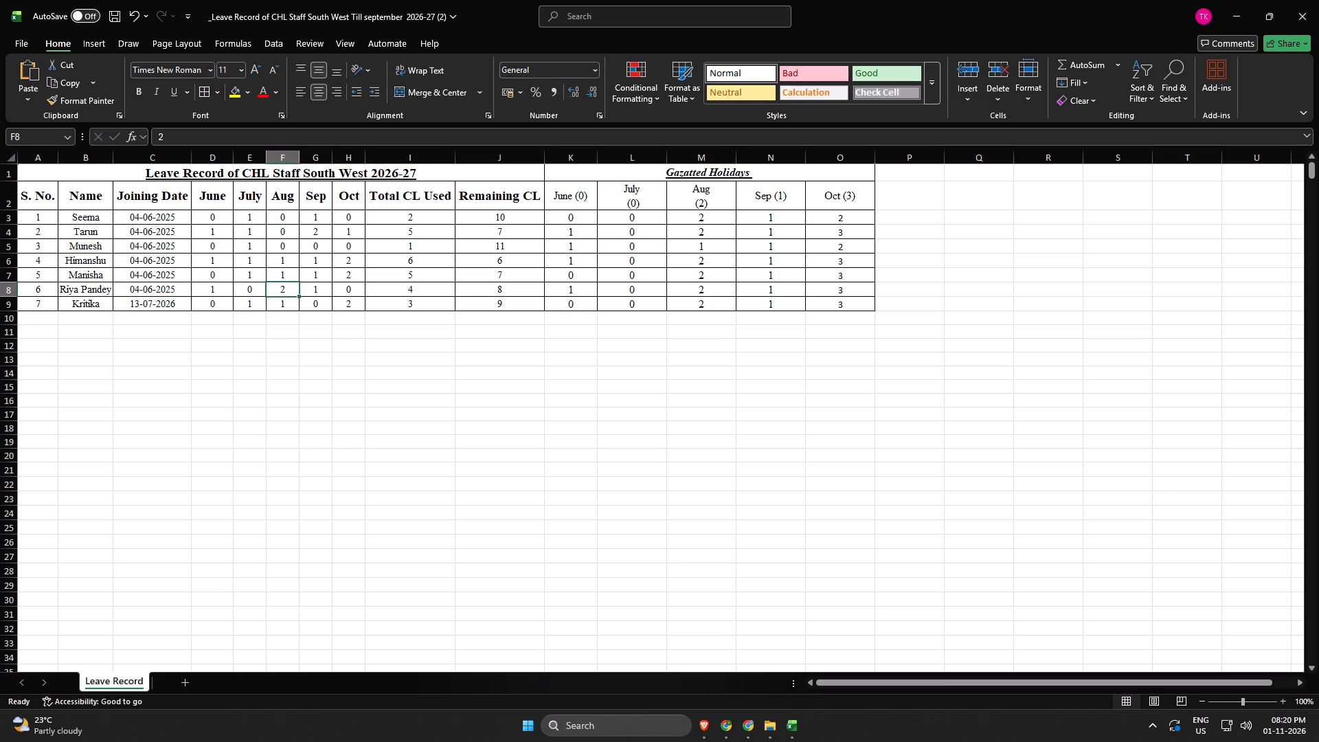
key(Right)
key(Right)
key(Right)
Set Kritika's Total CL Used to 4 and Remaining CL to 8.
key(Down)
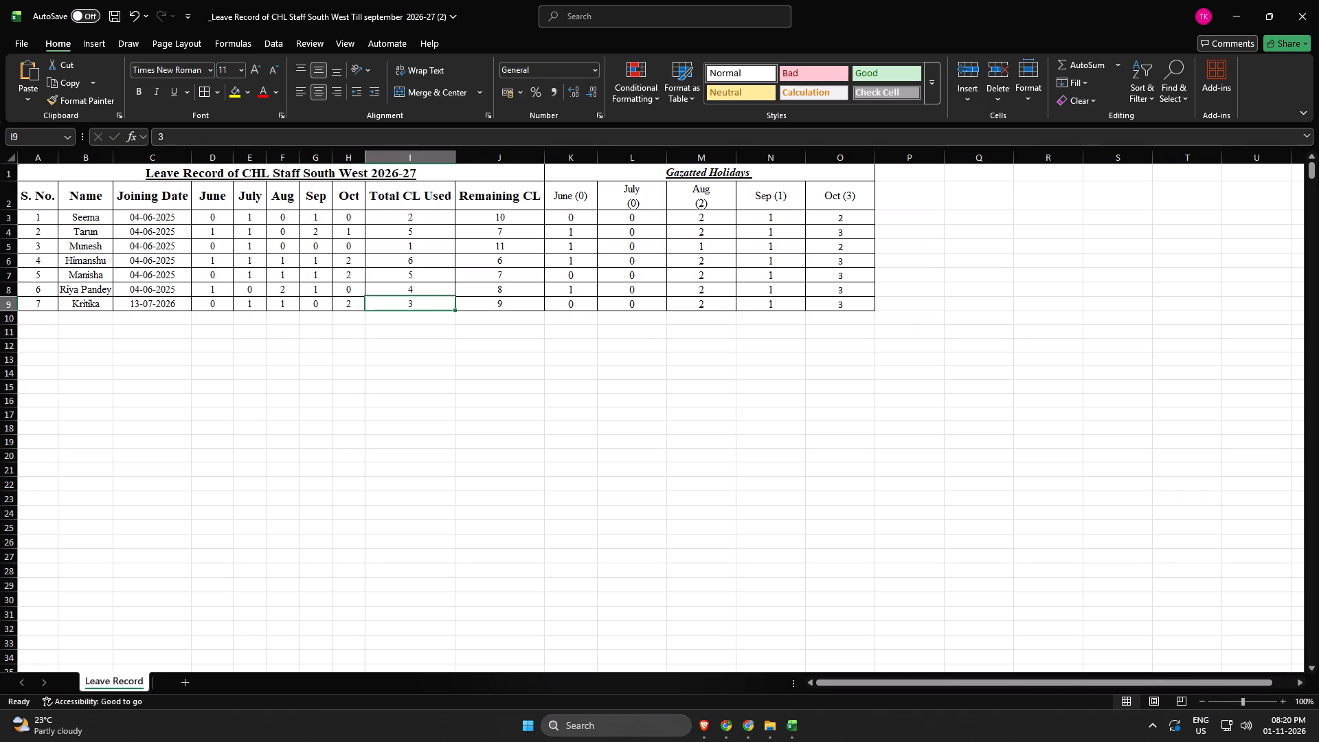
key(Left)
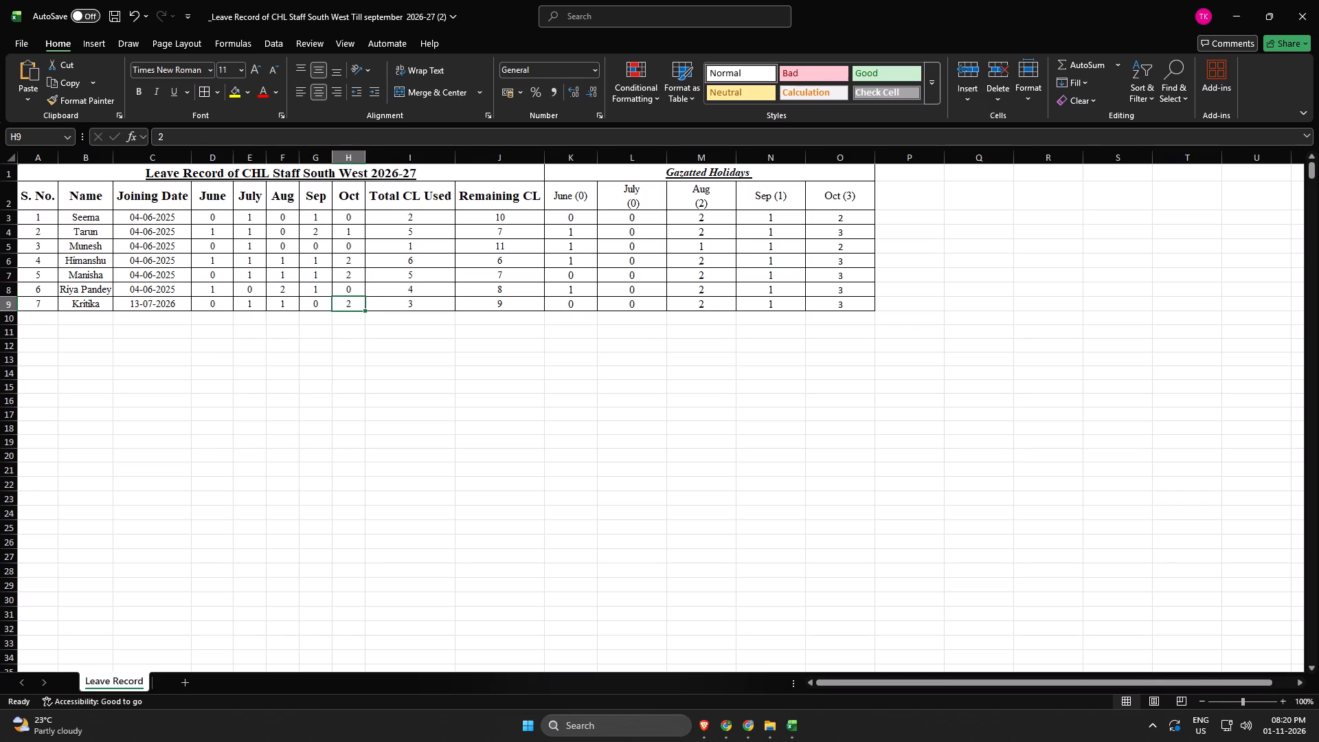
key(Left)
key(Left)
key(Left)
key(Right)
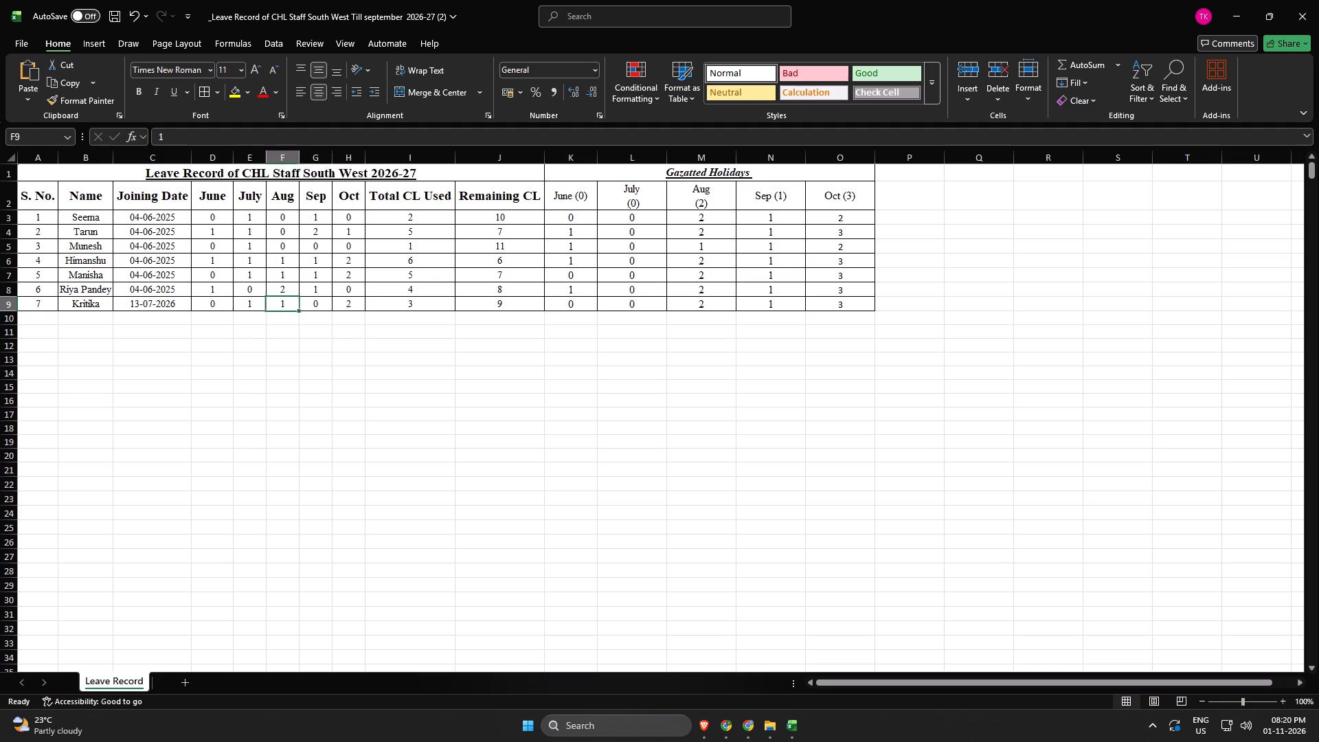
key(Right)
key(Right)
key(Right)
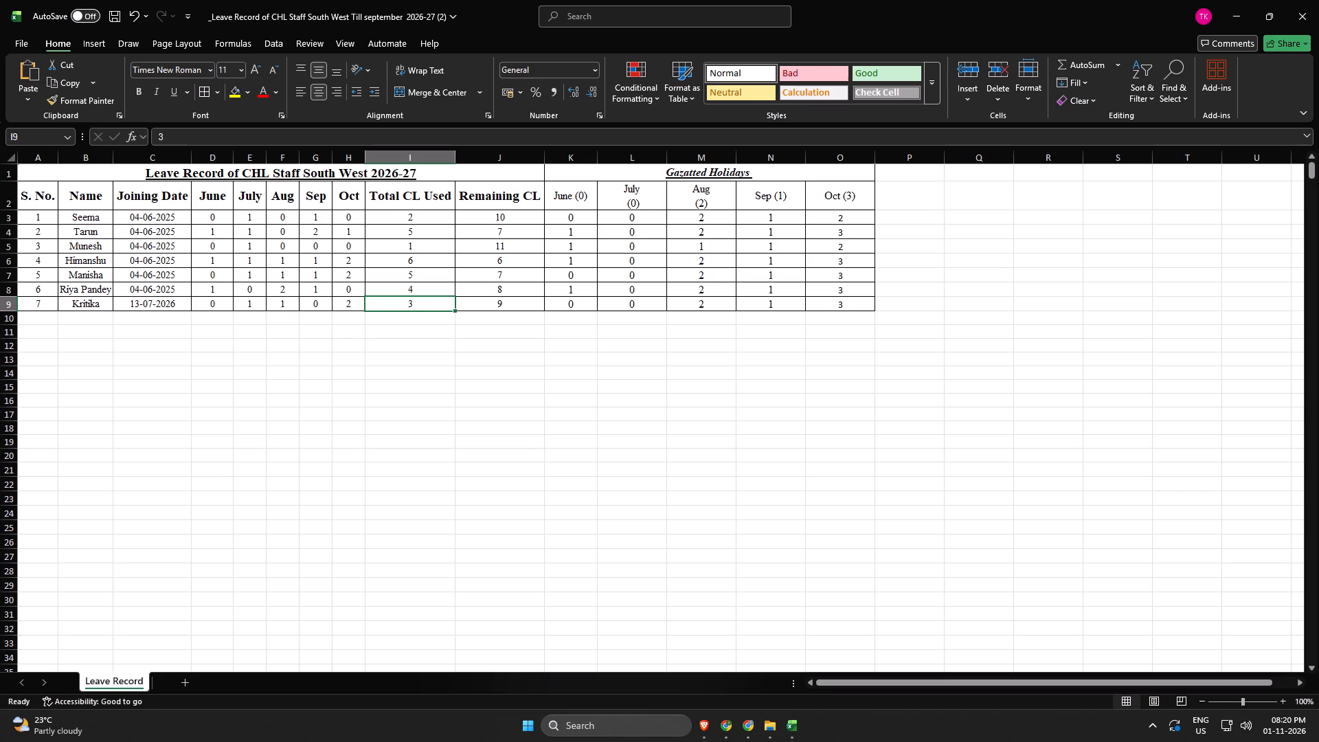
key(4)
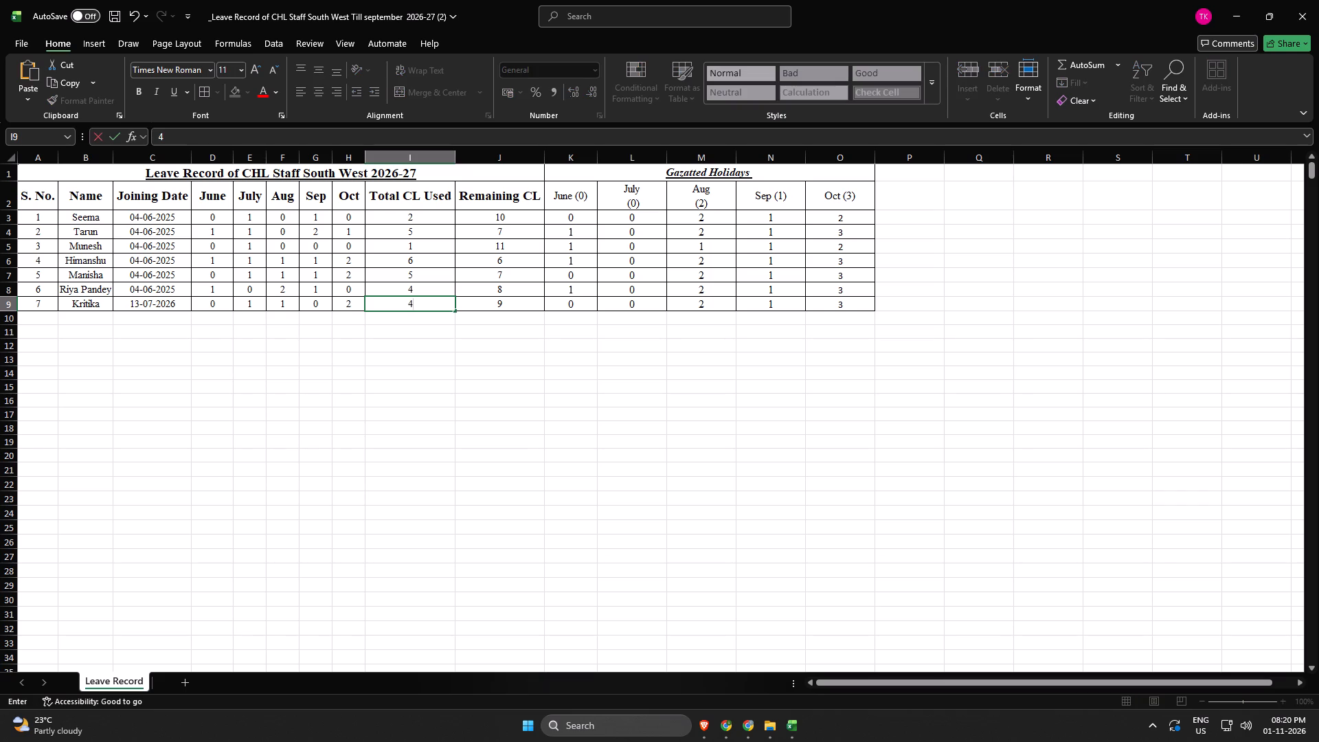
key(Right)
key(Right)
key(Left)
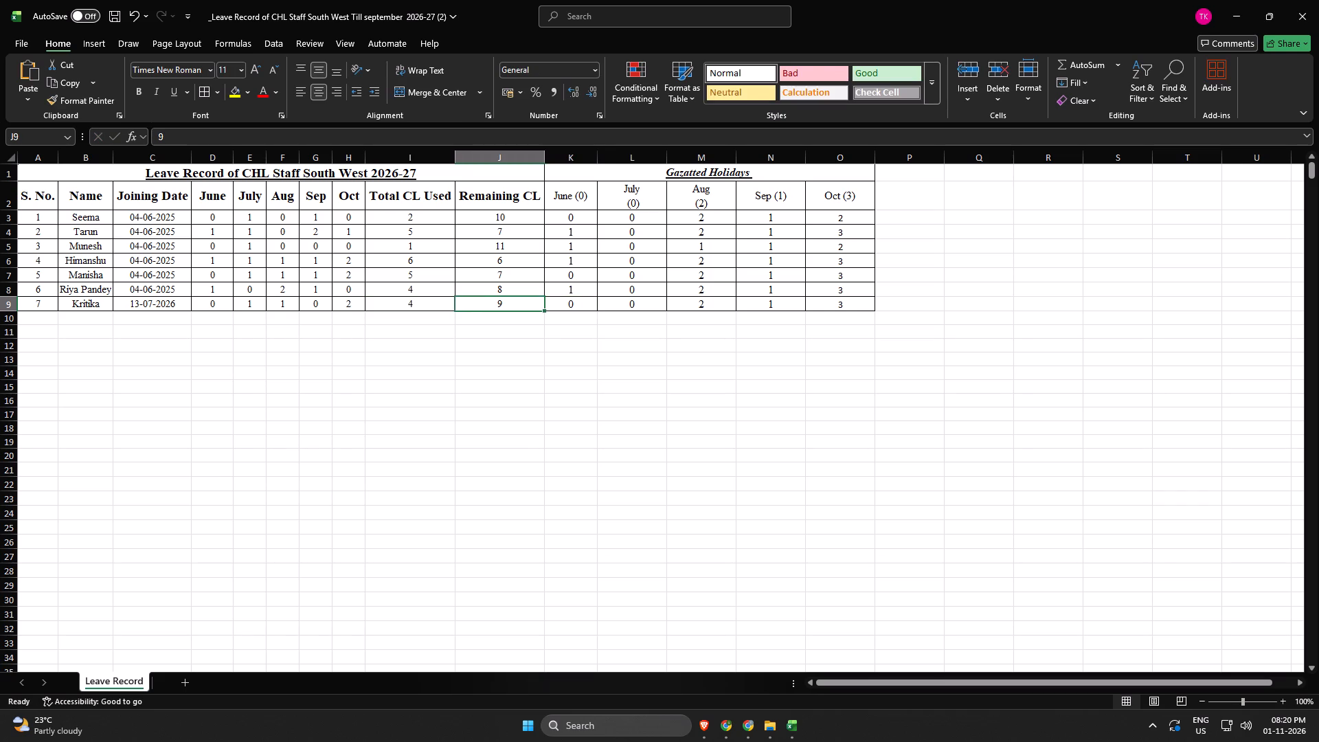
key(8)
key(Down)
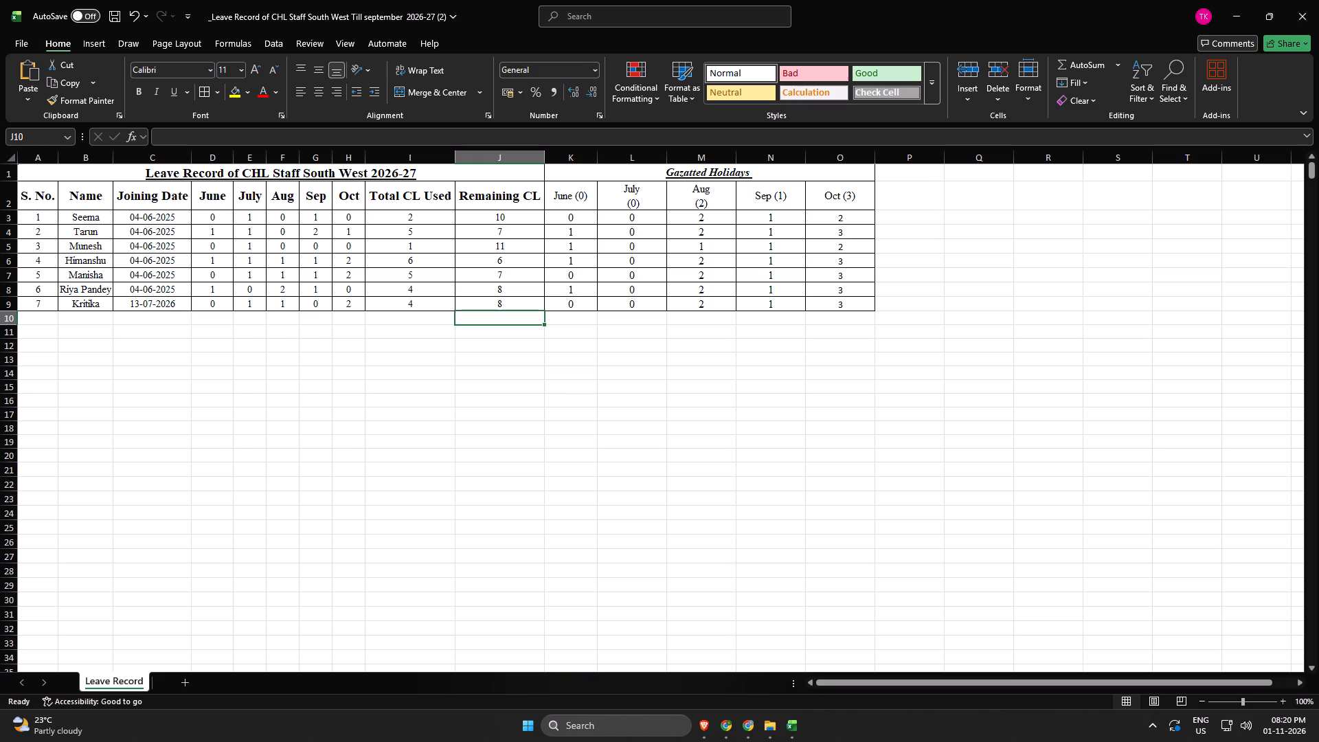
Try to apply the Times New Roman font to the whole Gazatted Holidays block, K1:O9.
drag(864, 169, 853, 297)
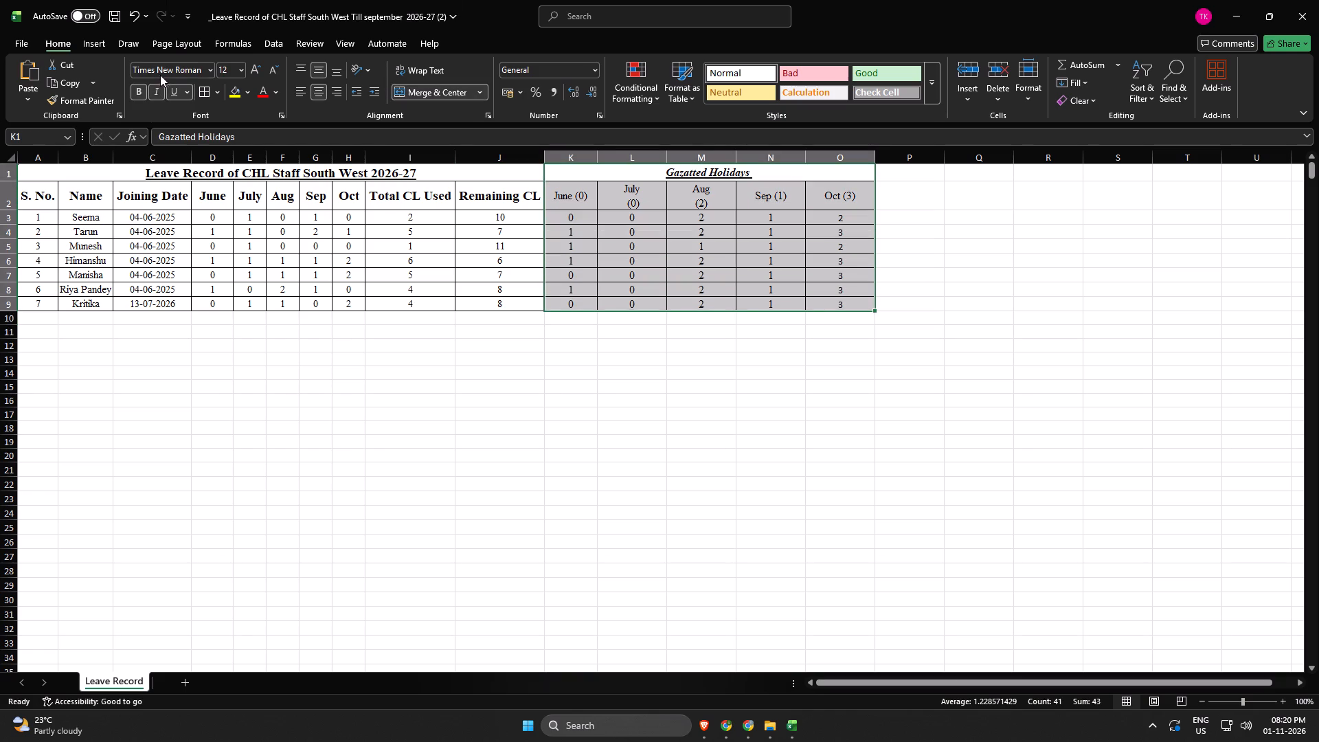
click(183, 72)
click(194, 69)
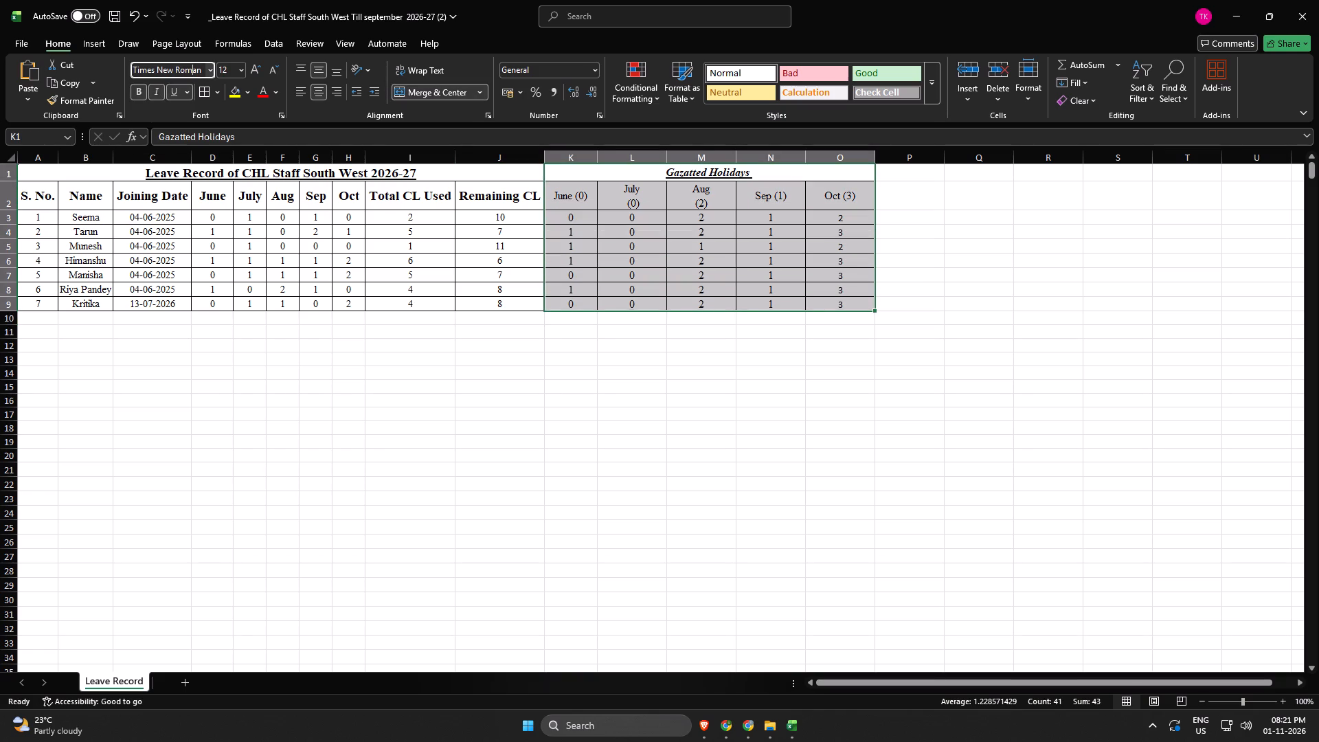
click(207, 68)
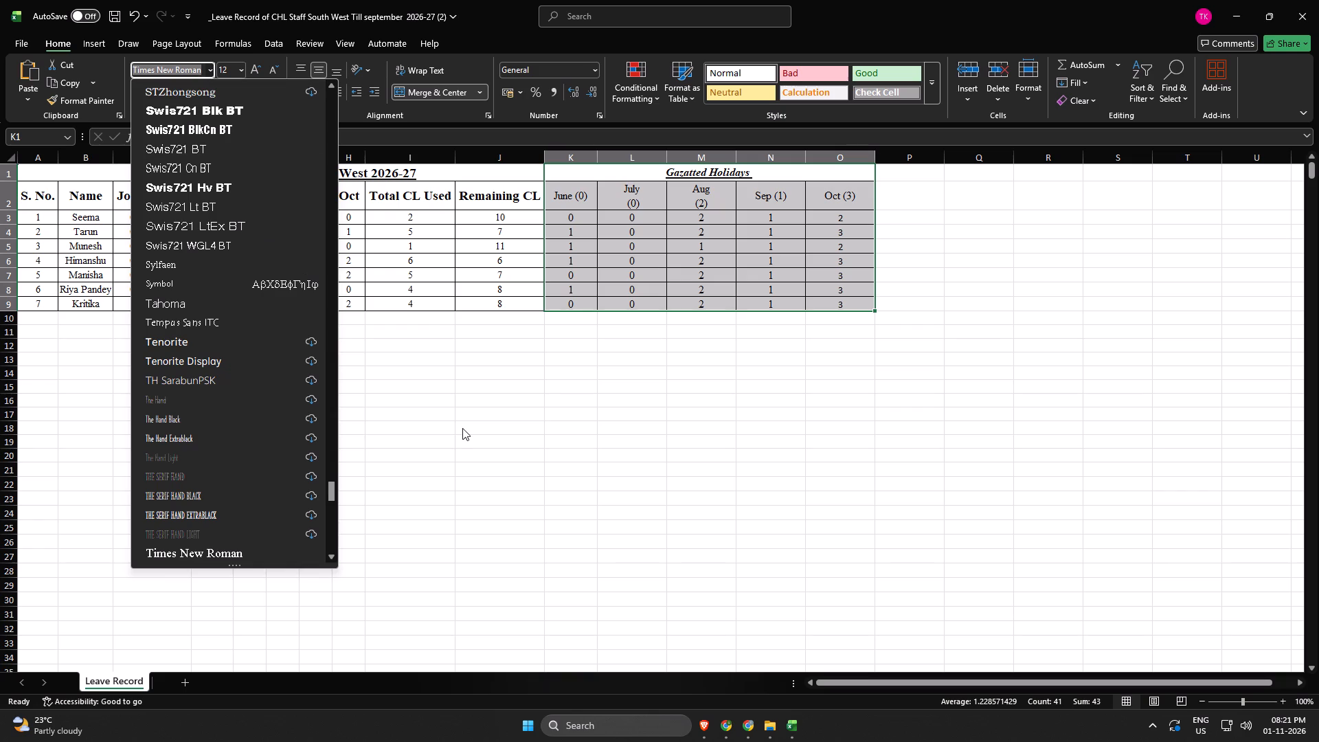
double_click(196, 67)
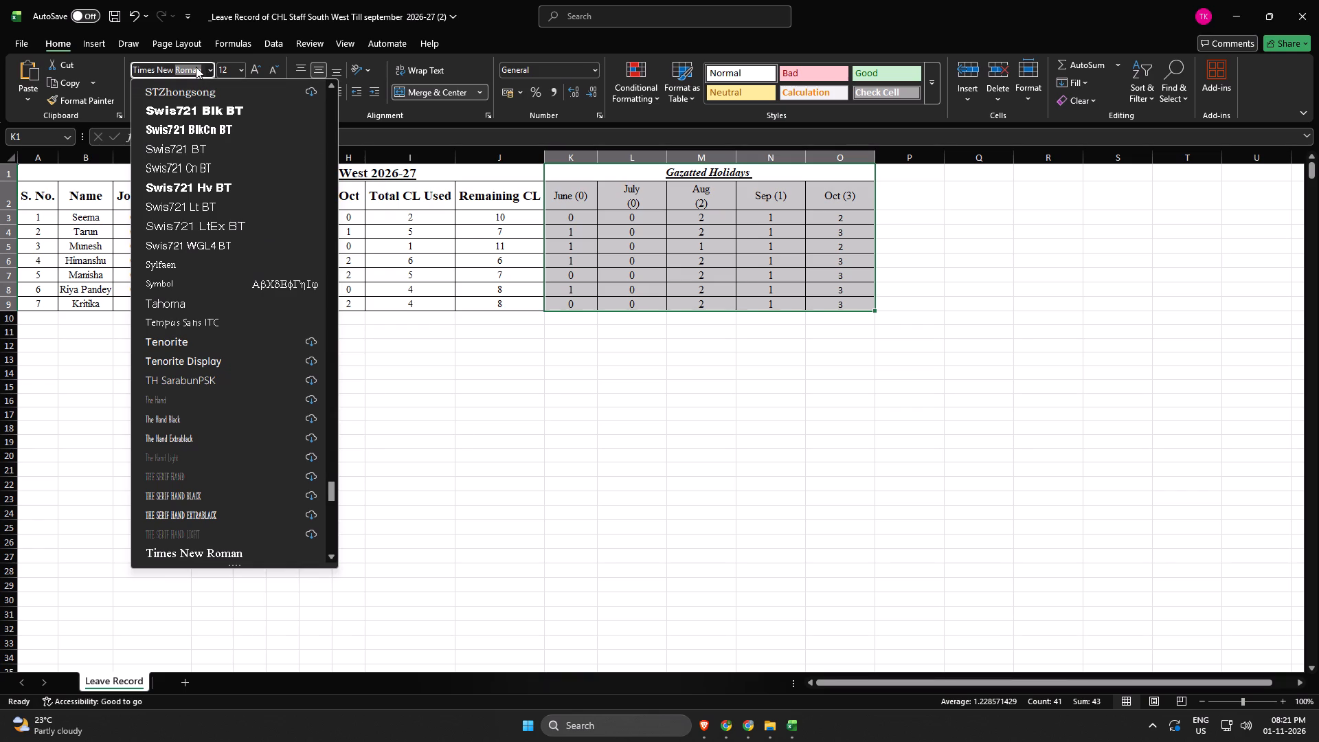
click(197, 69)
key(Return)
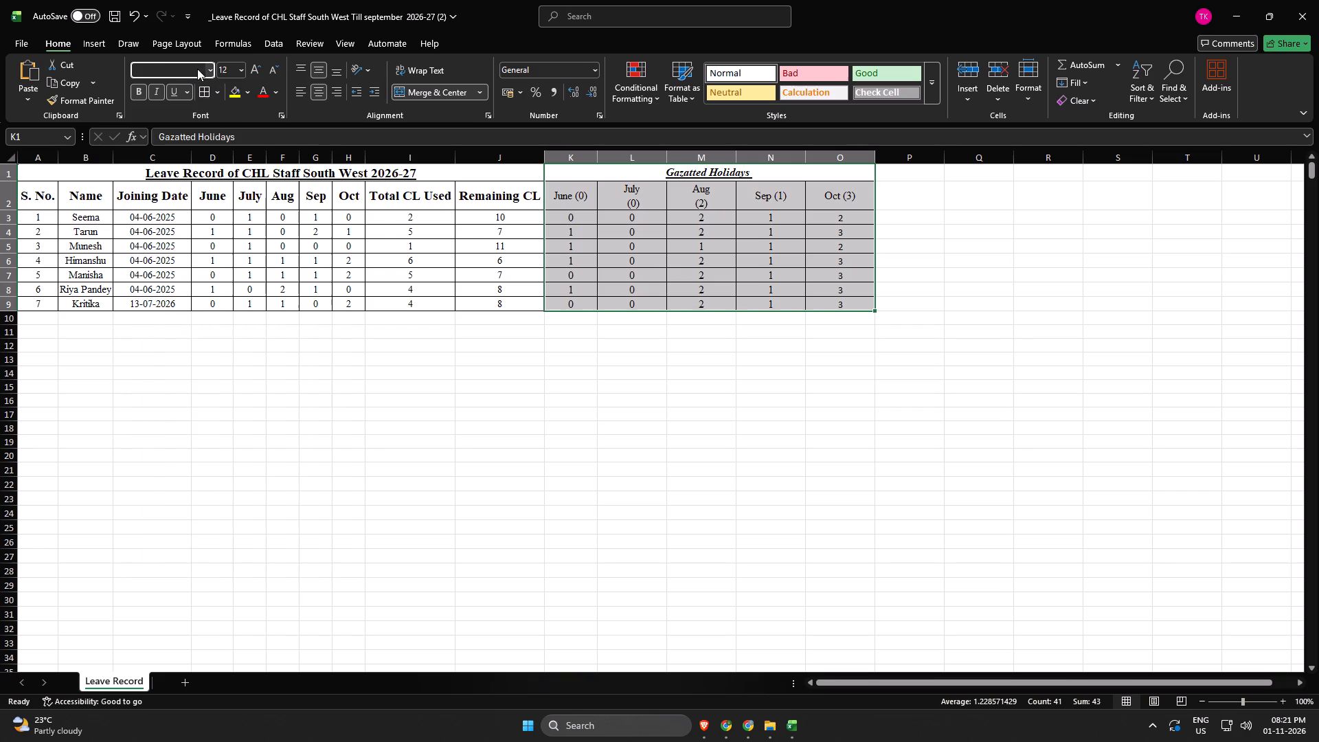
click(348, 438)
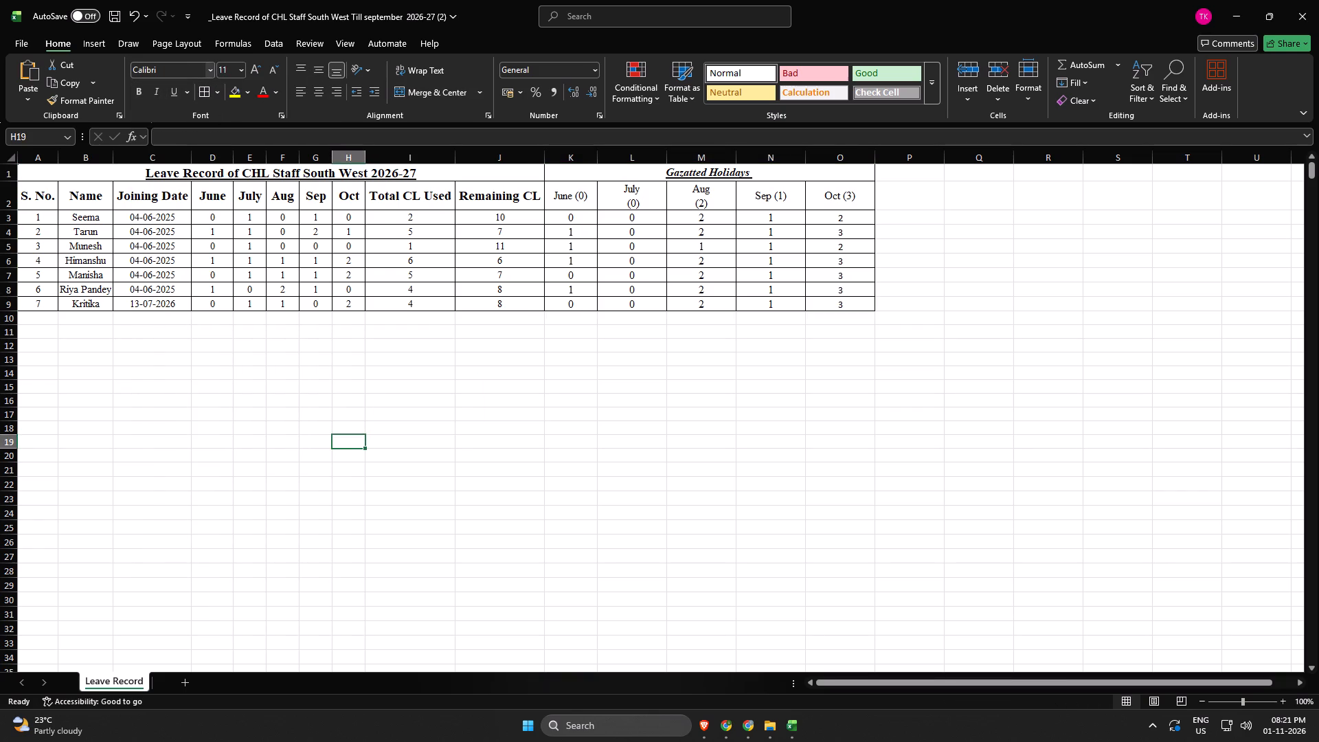
Change the font of the October gazetted holiday counts in O3:O9 to Times New Roman.
click(181, 65)
drag(845, 214, 848, 304)
click(209, 69)
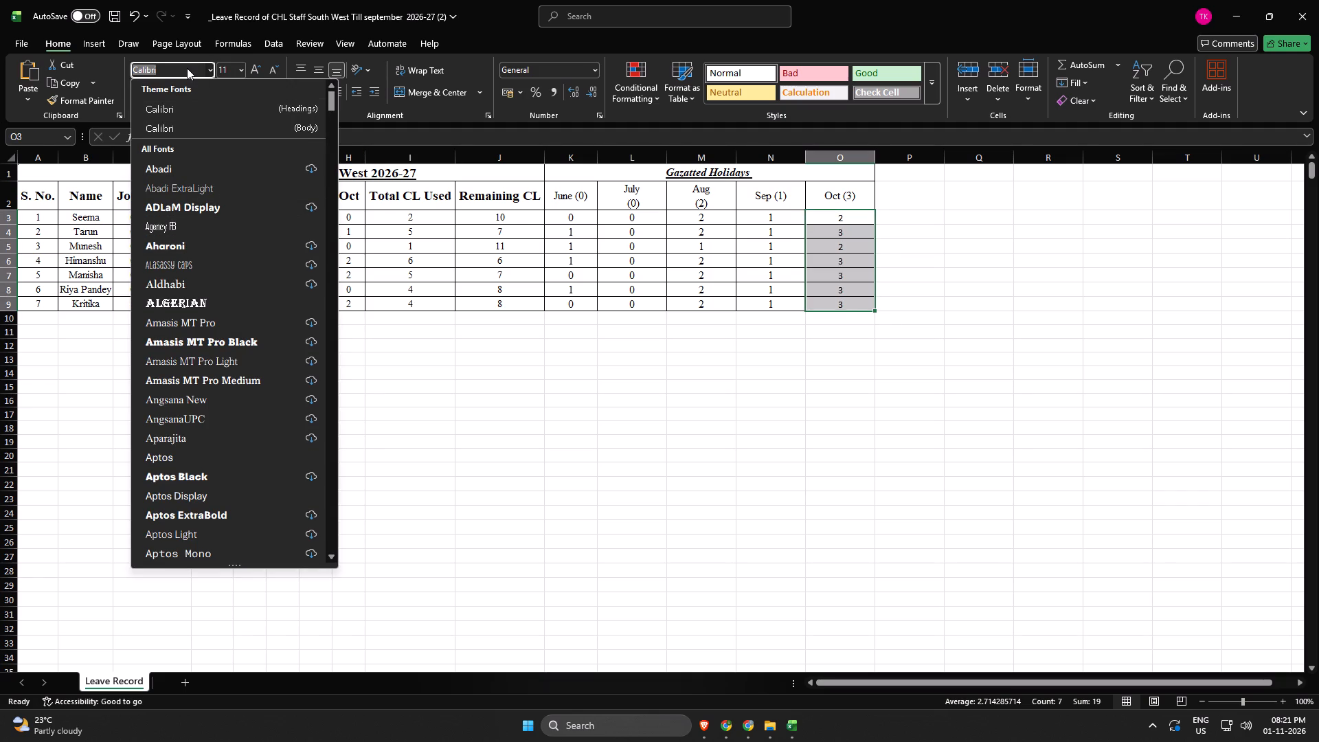
key(t)
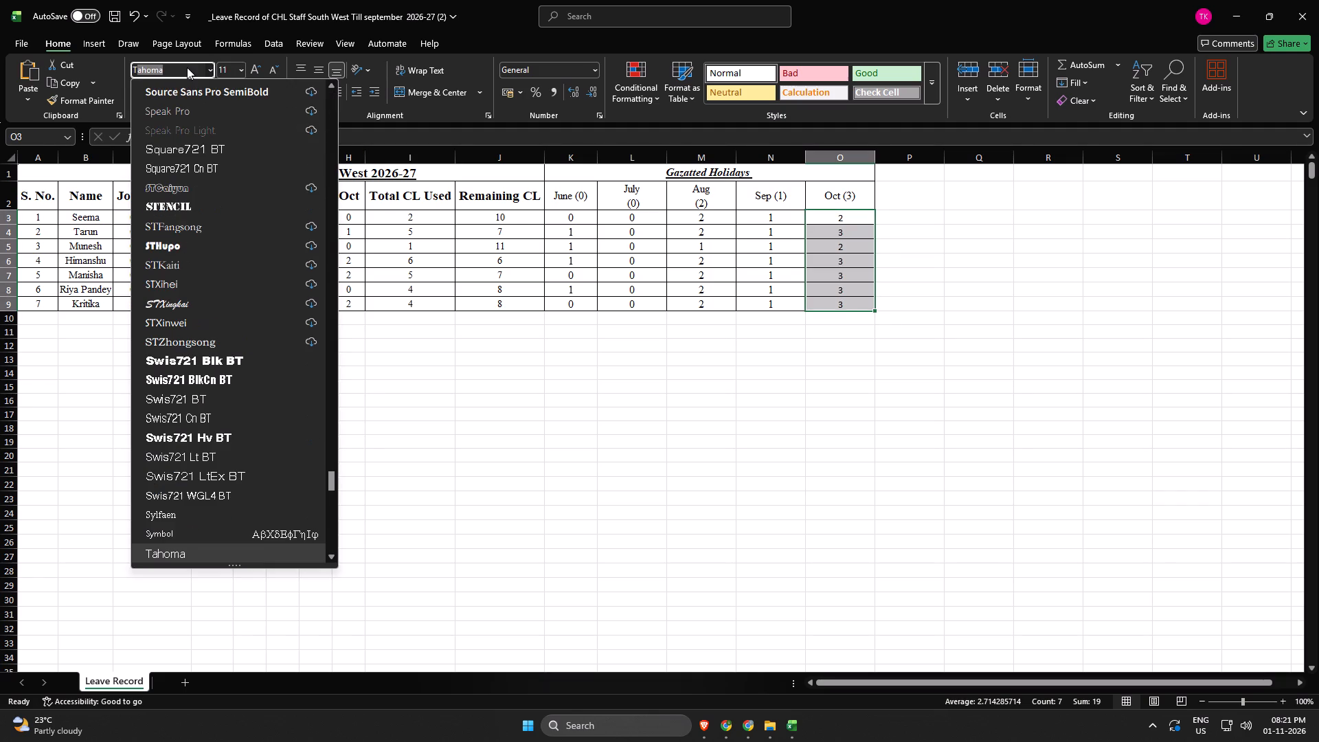
text(im)
key(Return)
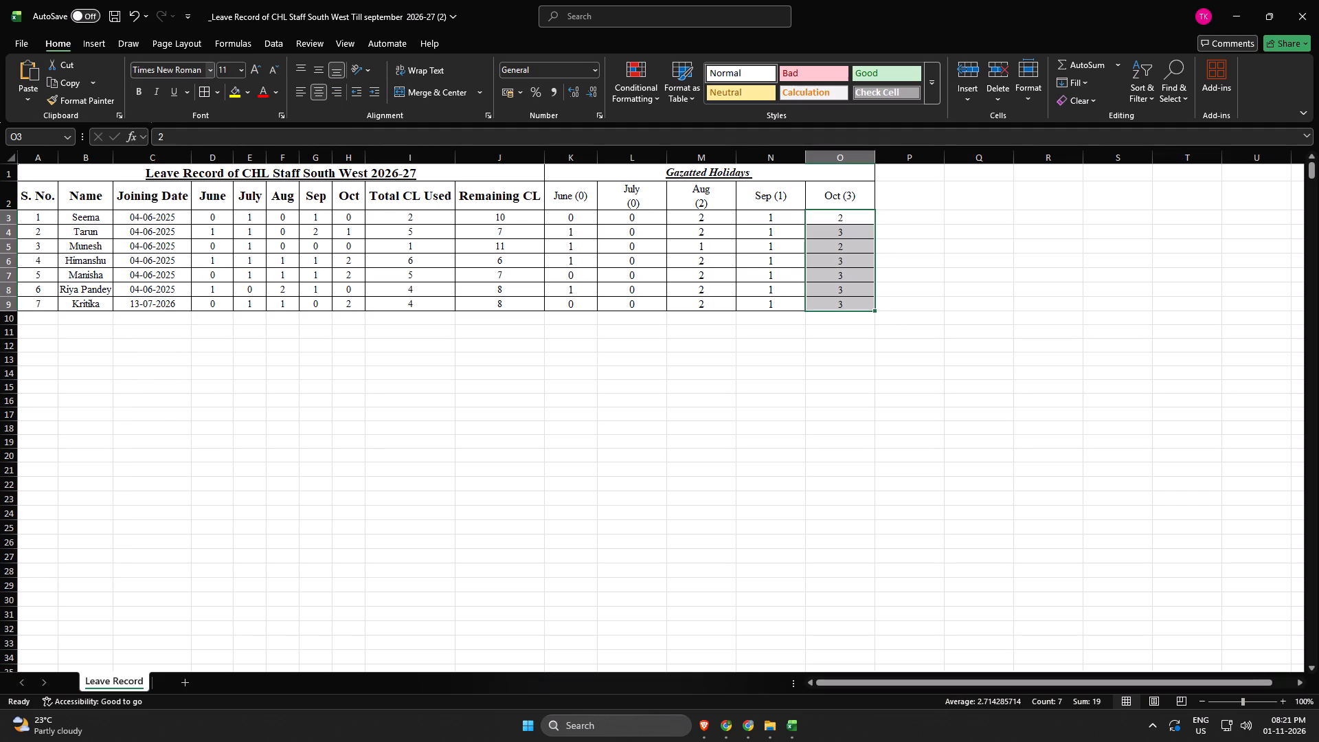
click(692, 415)
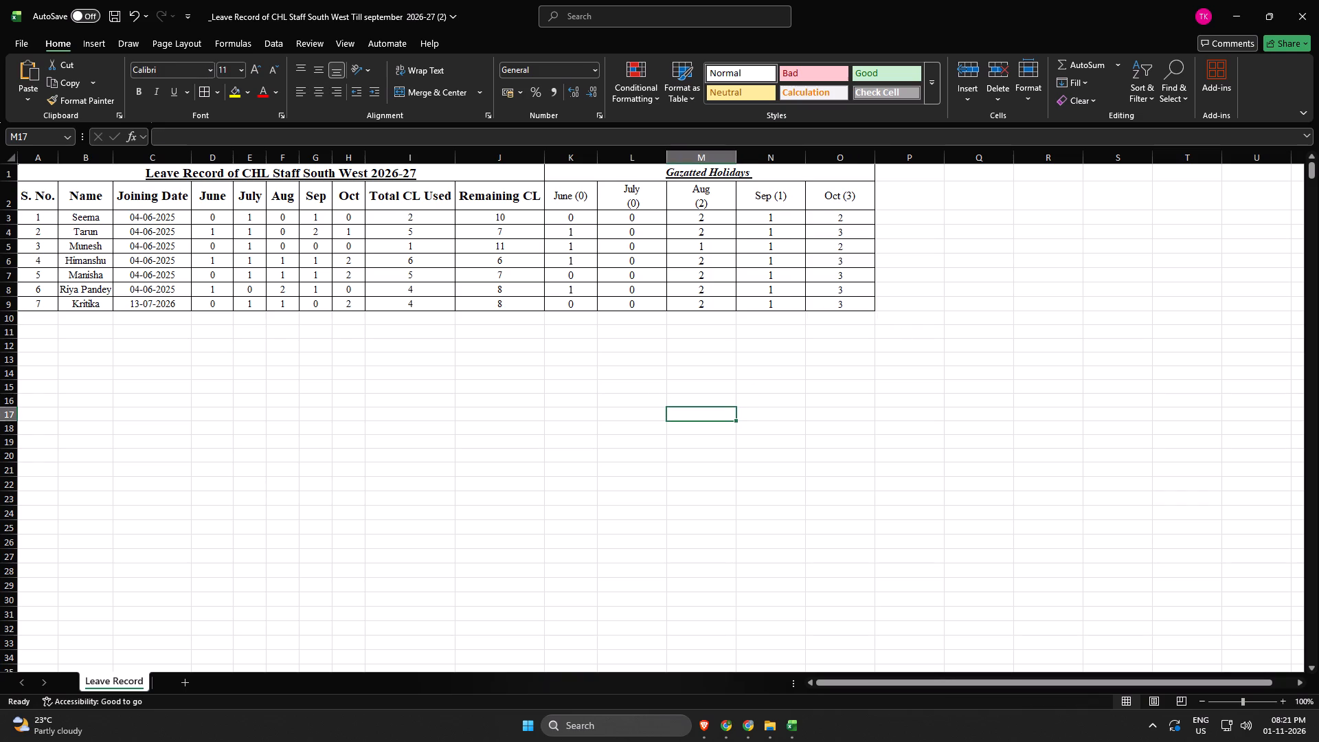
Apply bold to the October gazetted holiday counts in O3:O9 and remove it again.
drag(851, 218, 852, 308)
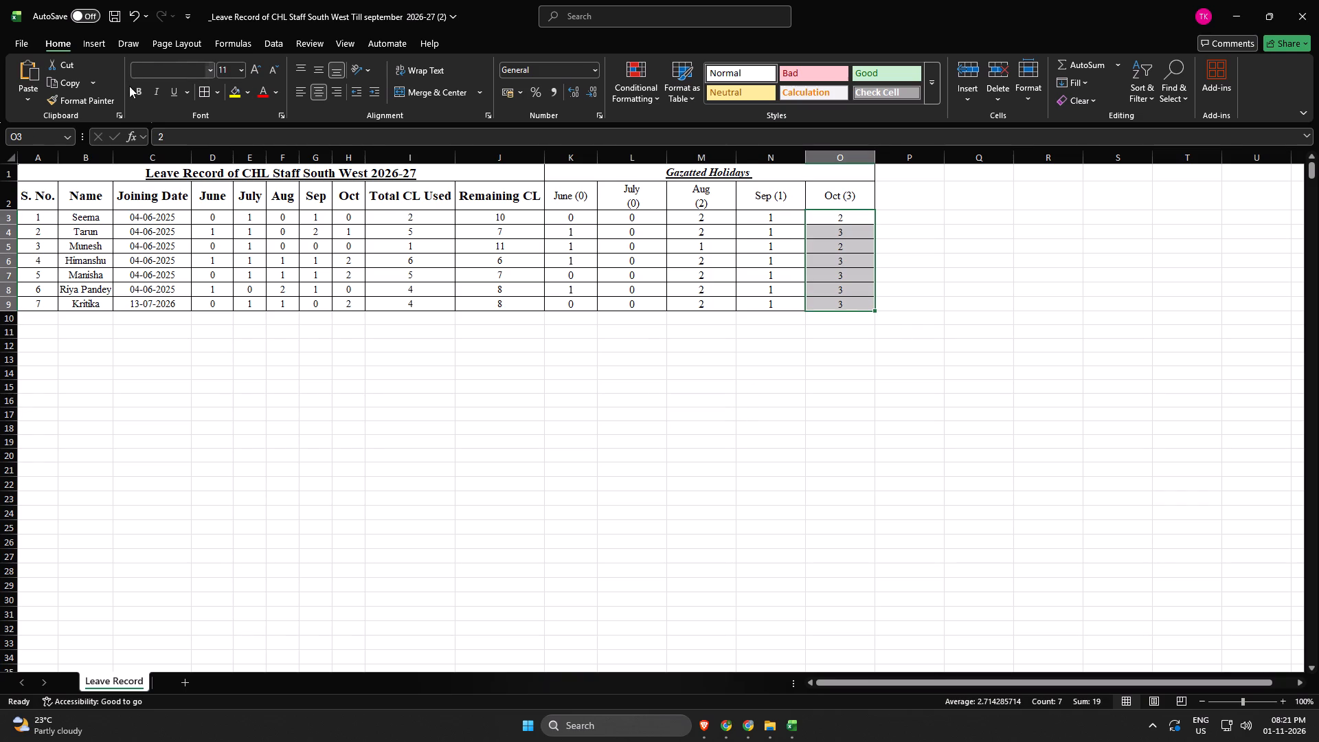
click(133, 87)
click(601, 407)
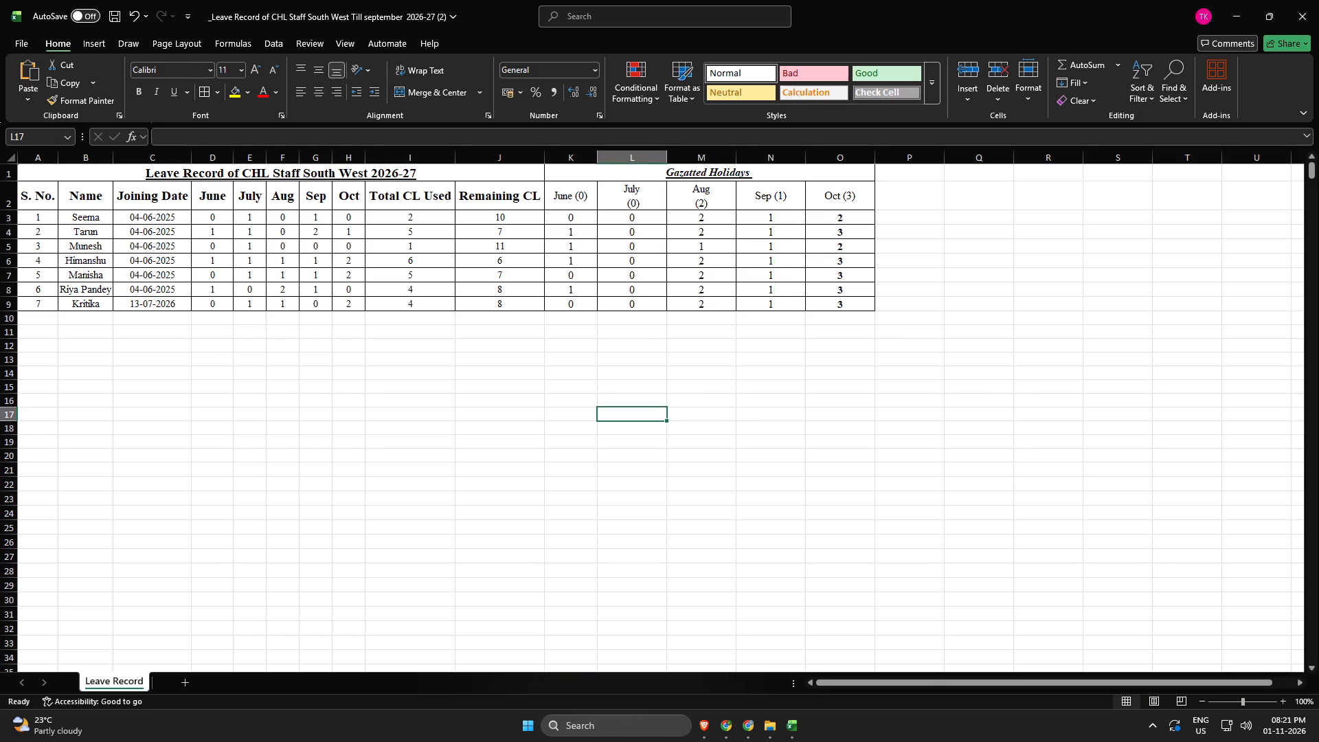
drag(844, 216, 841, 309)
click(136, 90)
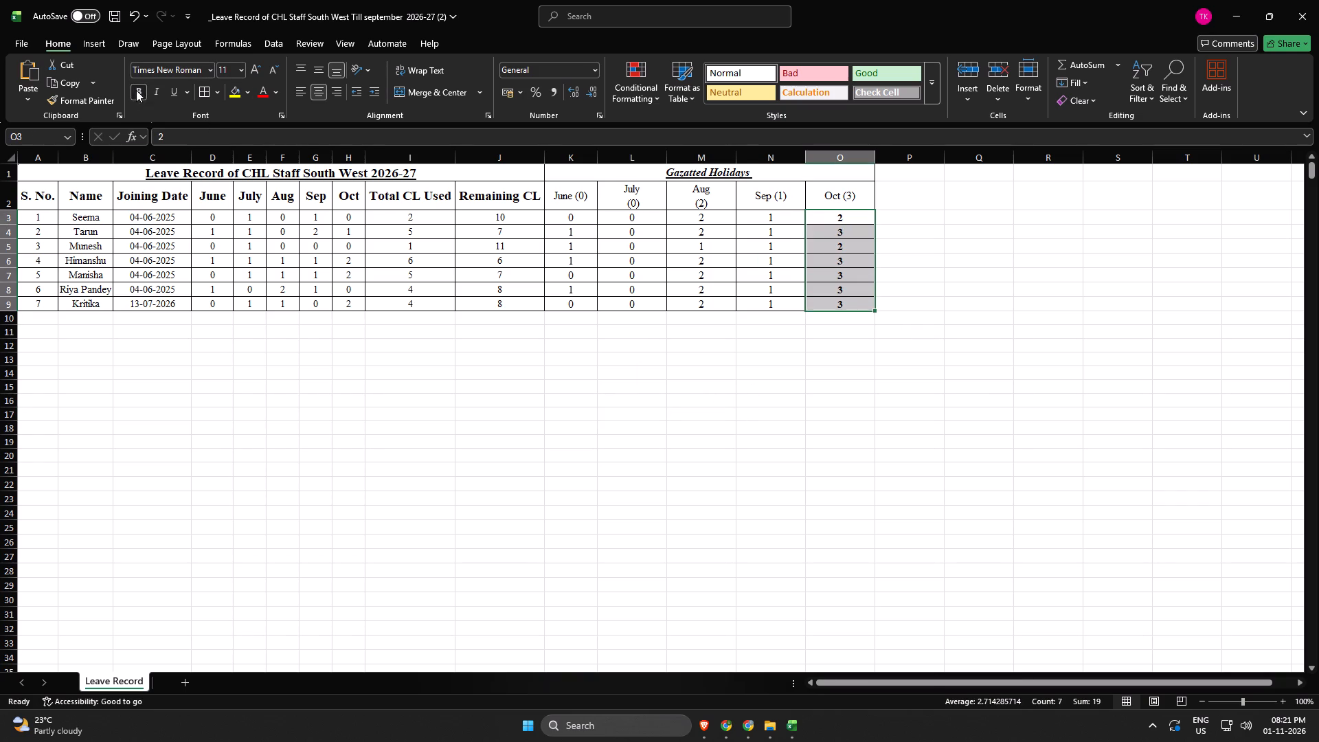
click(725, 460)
Set the font size of the October gazetted holiday counts in O3:O9 to 12.
click(778, 219)
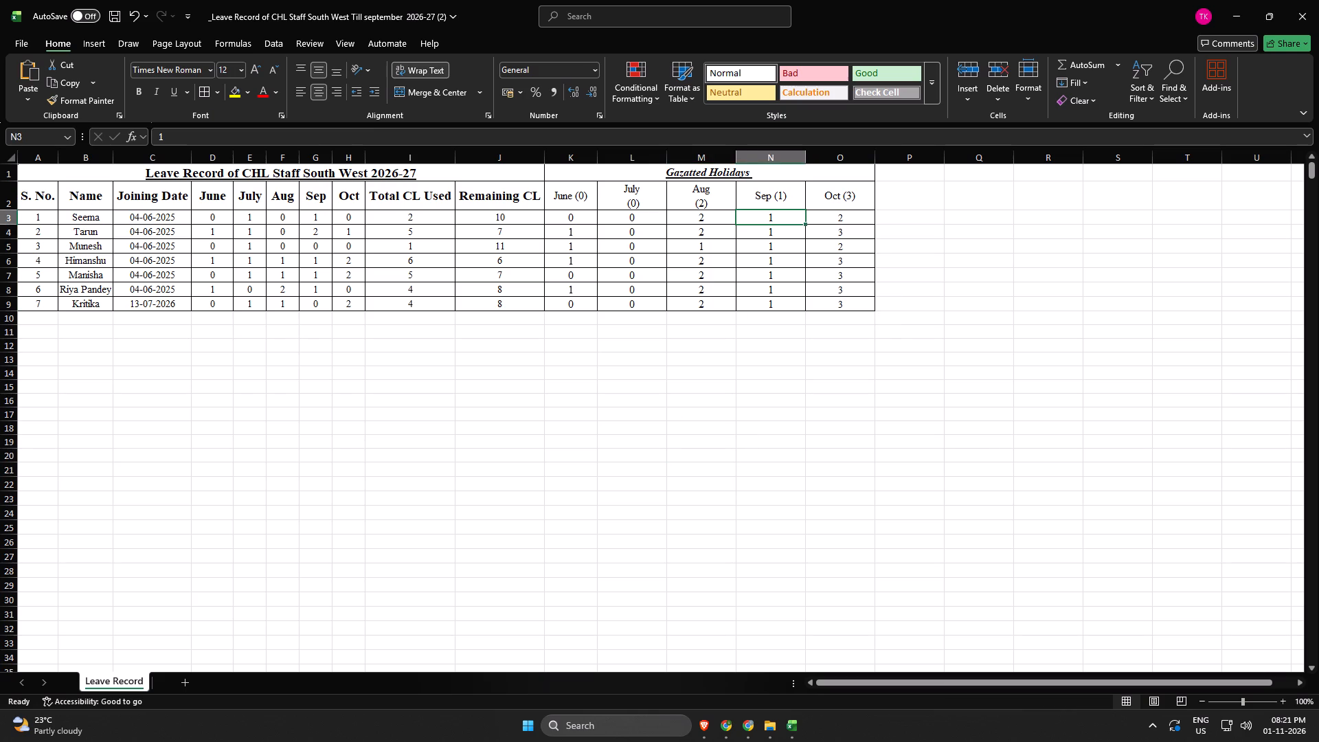
click(846, 220)
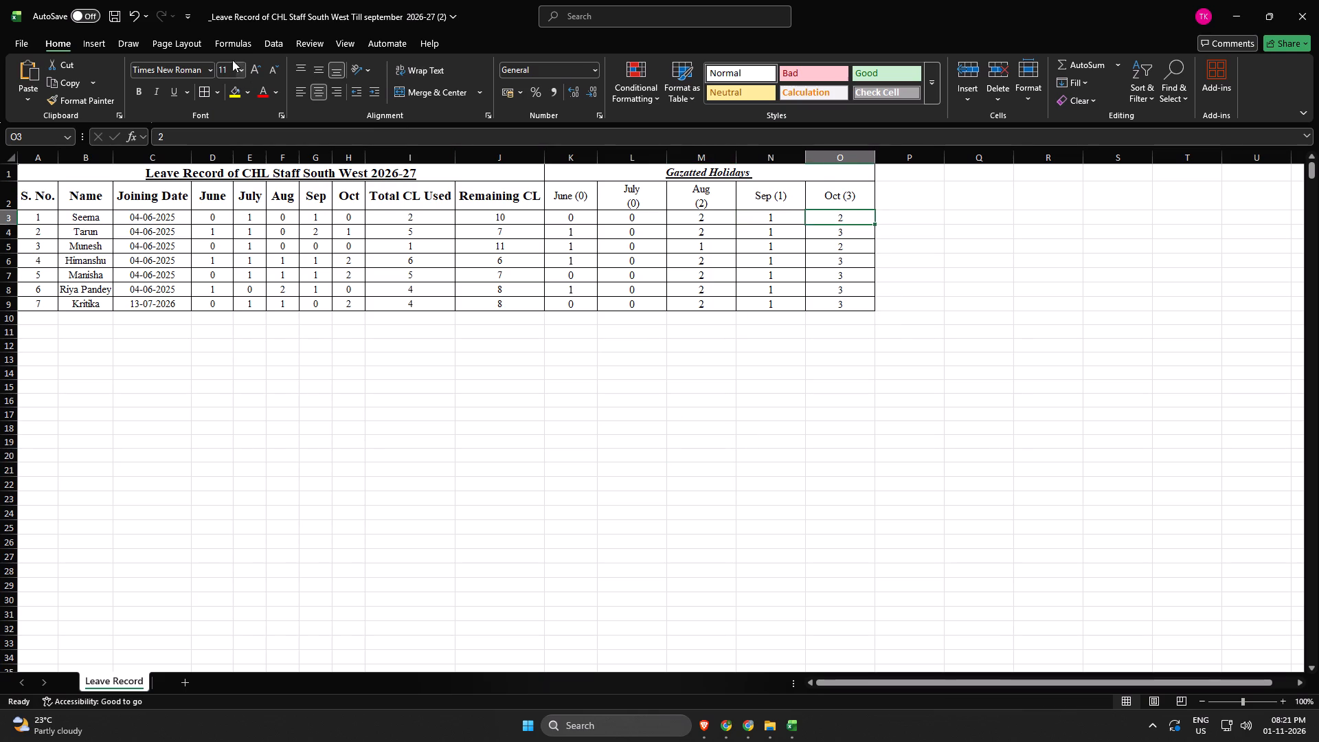
click(240, 67)
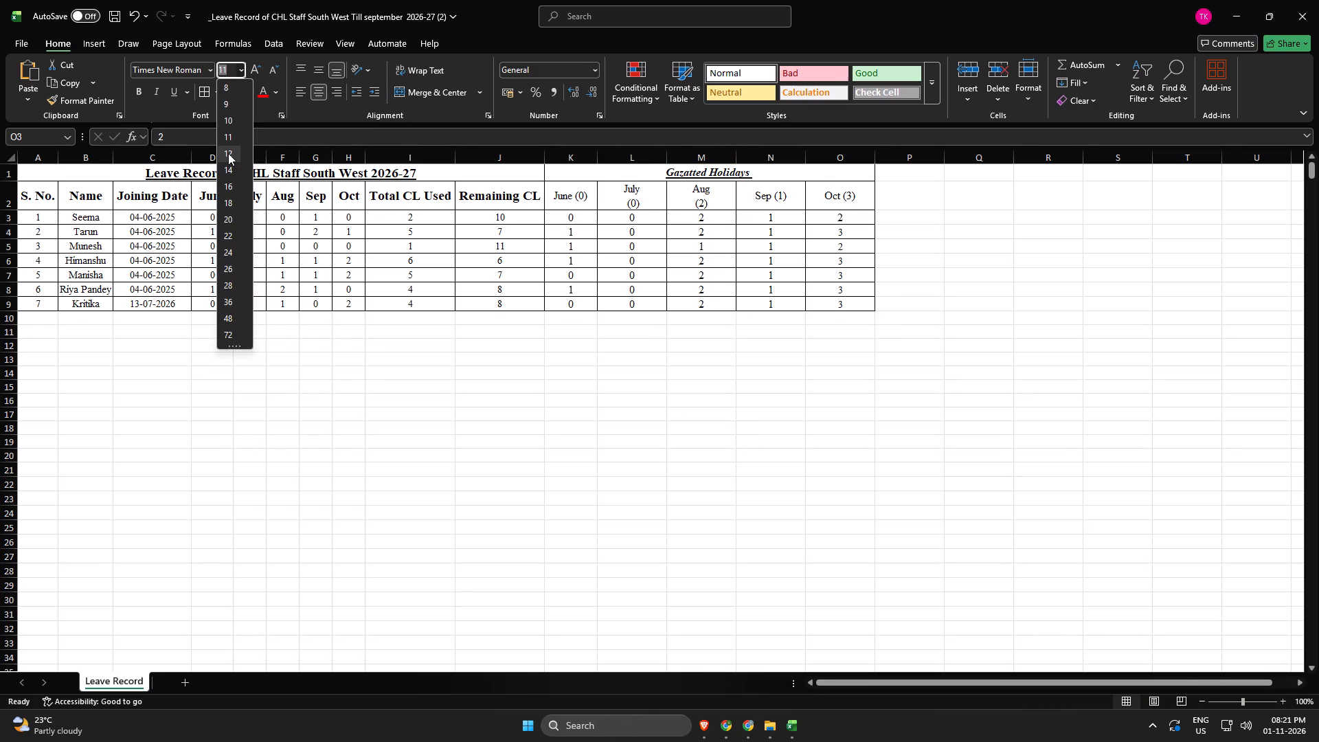
click(228, 153)
click(534, 388)
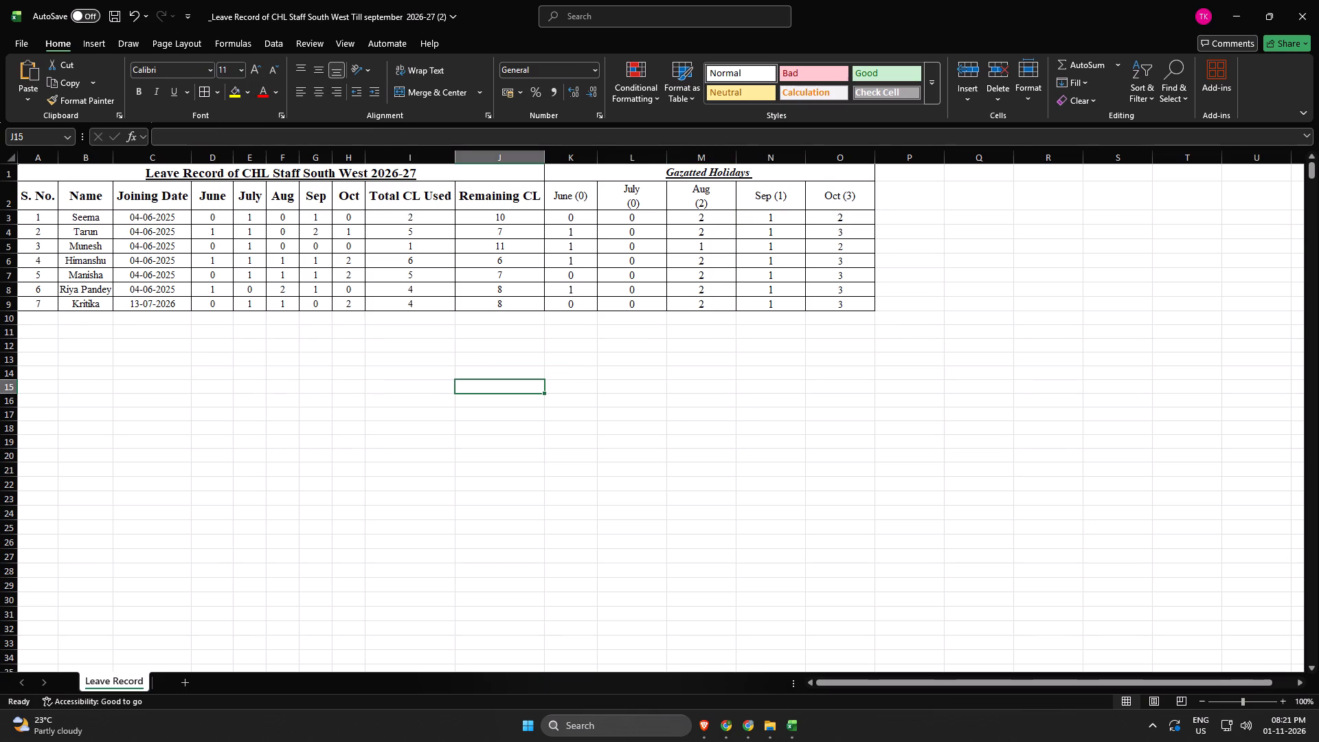
drag(846, 221, 843, 305)
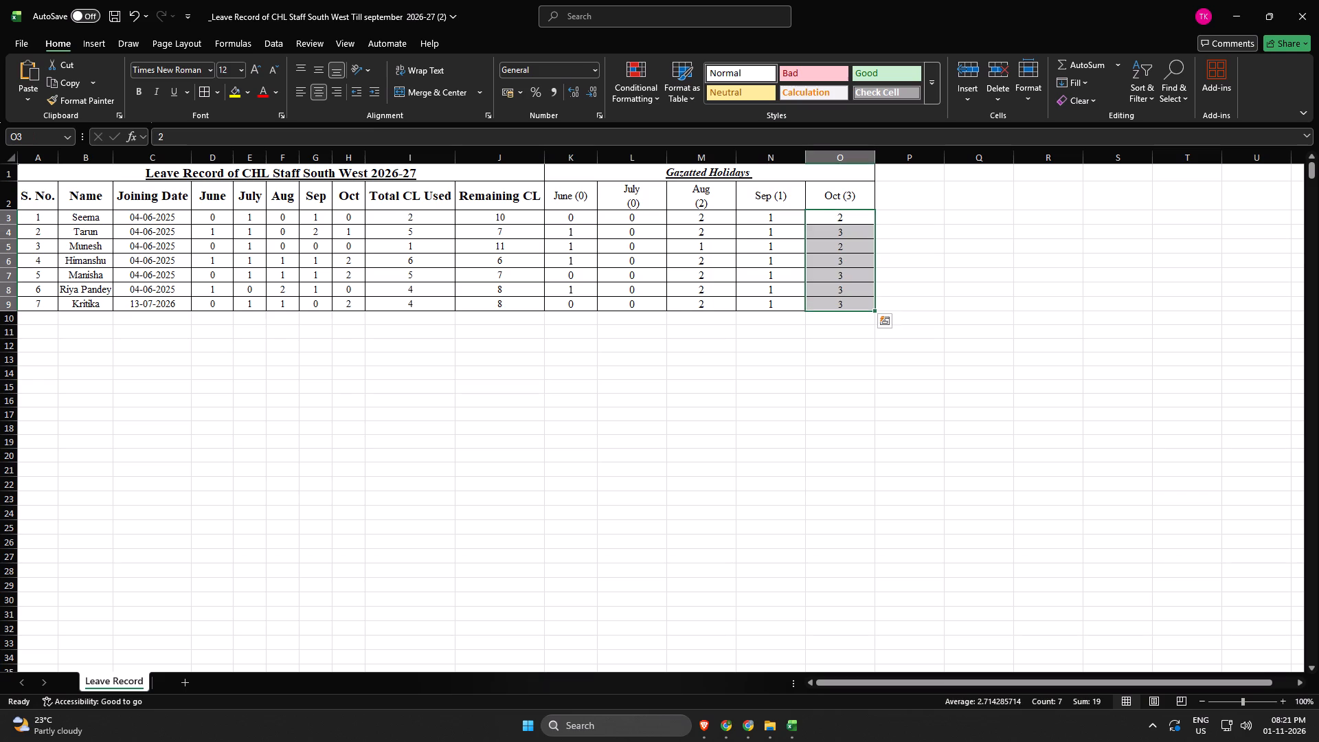
click(242, 67)
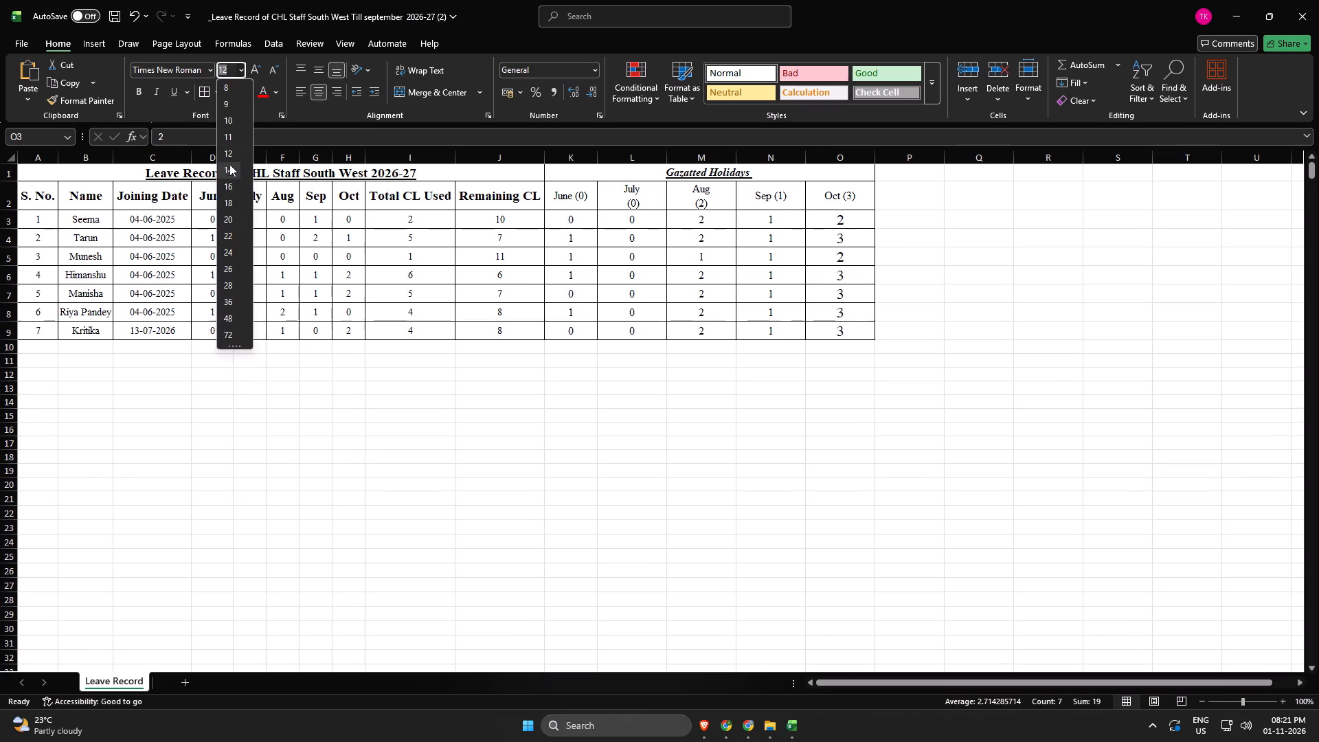
click(229, 155)
click(538, 380)
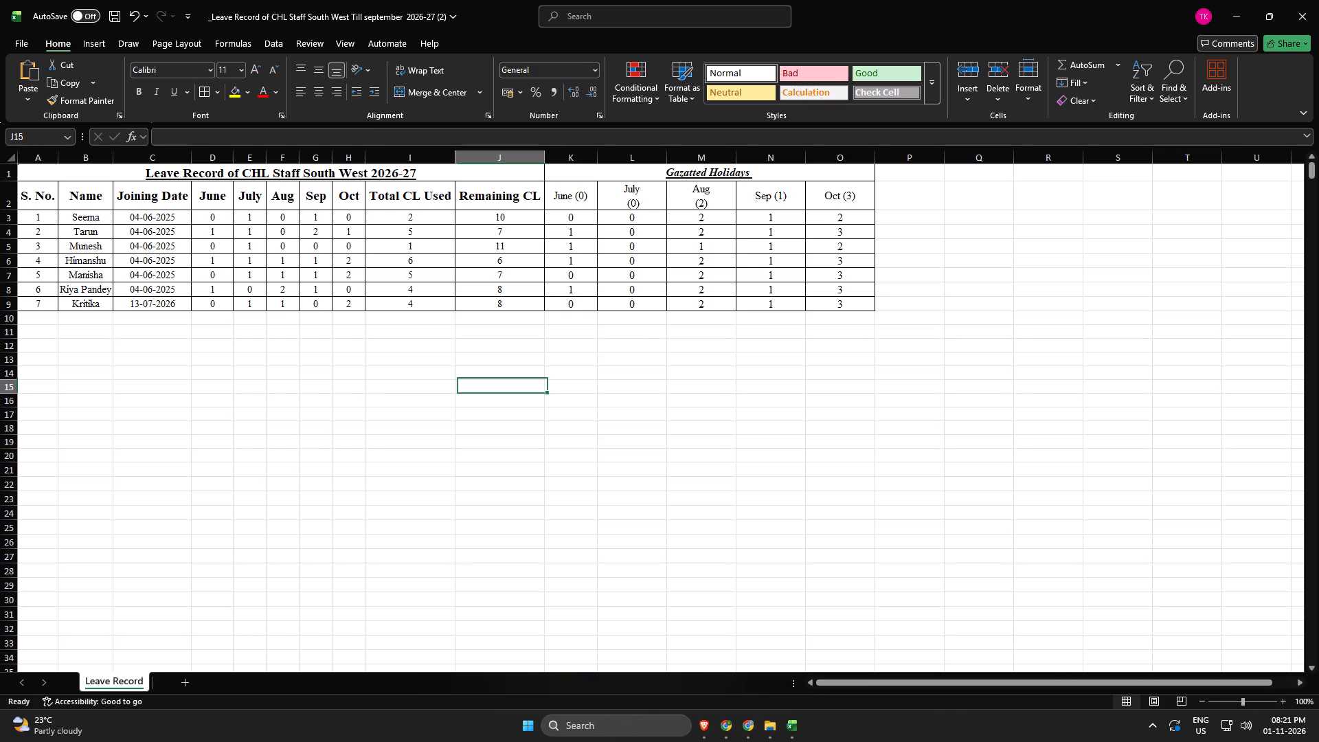
Save the leave record workbook under its existing file name.
key(ctrl+s)
key(ctrl+s)
key(ctrl+s)
key(ctrl+s)
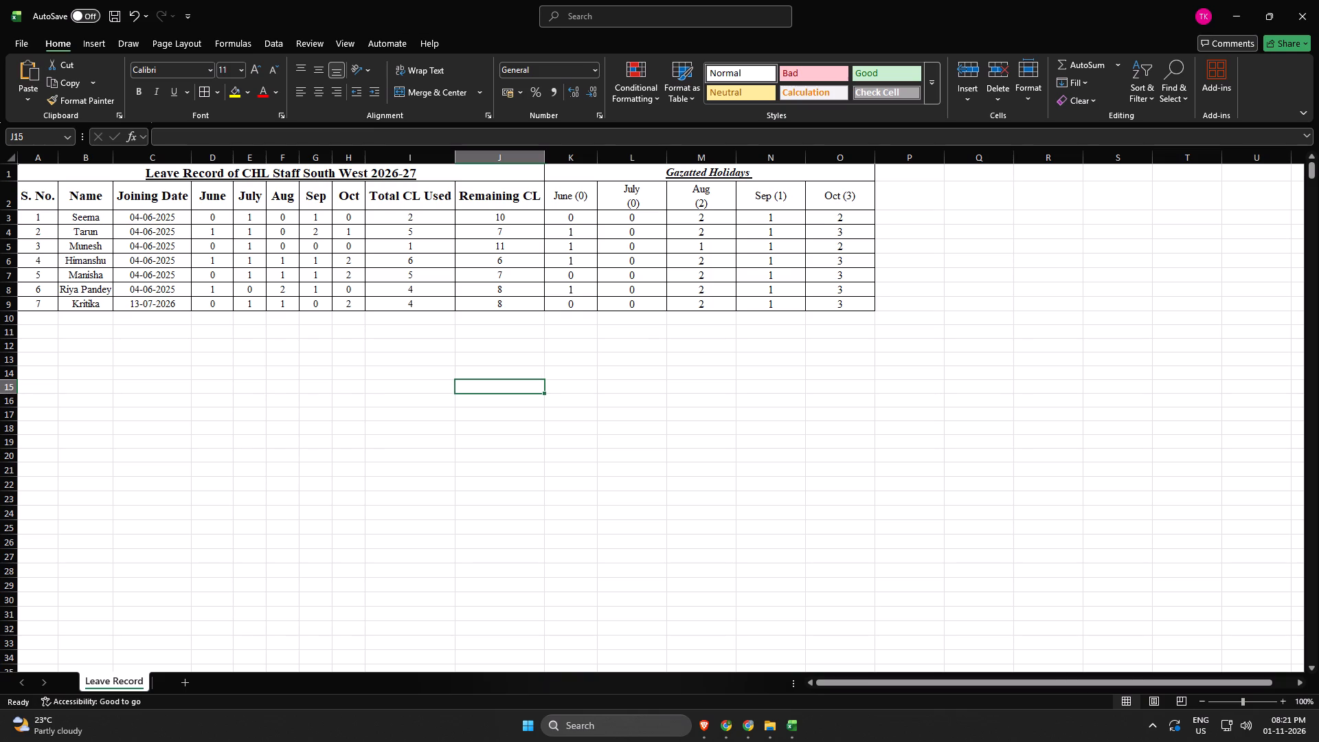
key(ctrl+s)
key(ctrl+s)
key(ctrl+s)
key(ctrl+s)
key(ctrl+s)
key(ctrl+s)
key(ctrl+s)
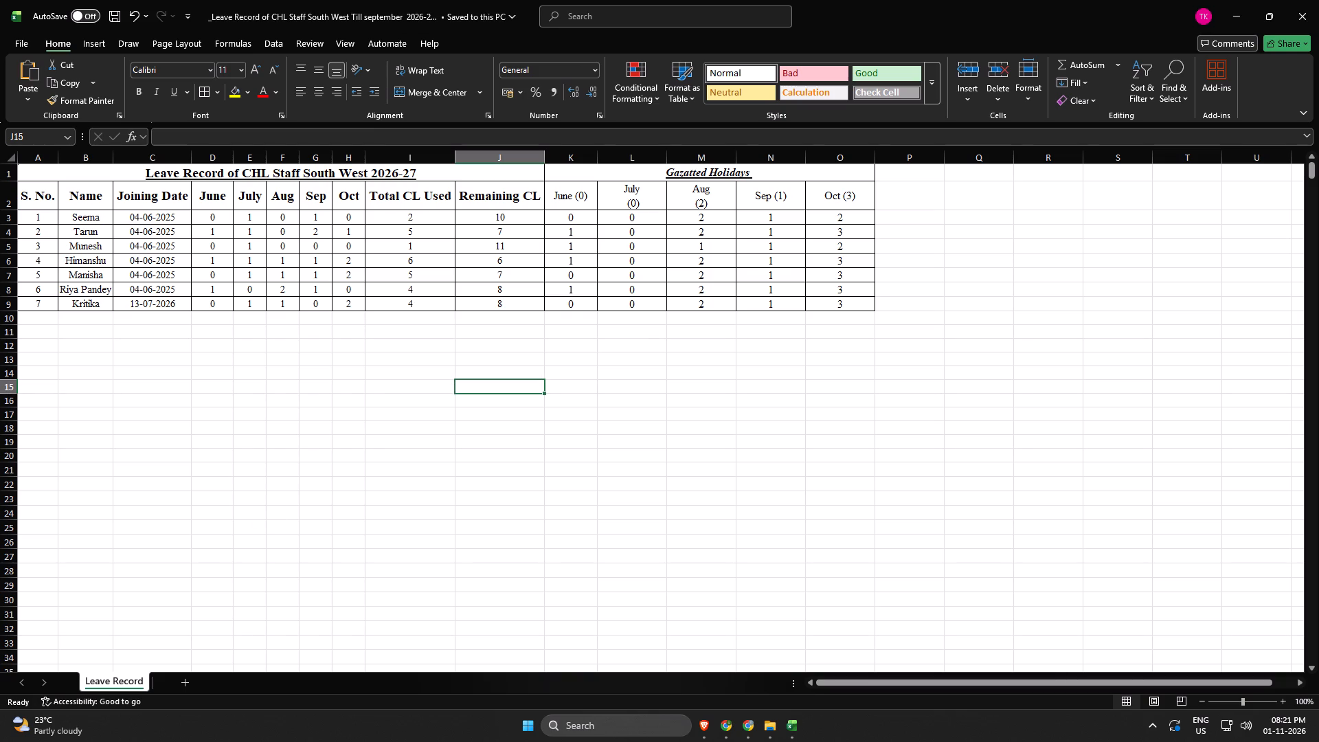
Save the workbook in Downloads as a new Excel file named "_Leave Record of CHL Staff South West Till october 2026-27".
click(16, 40)
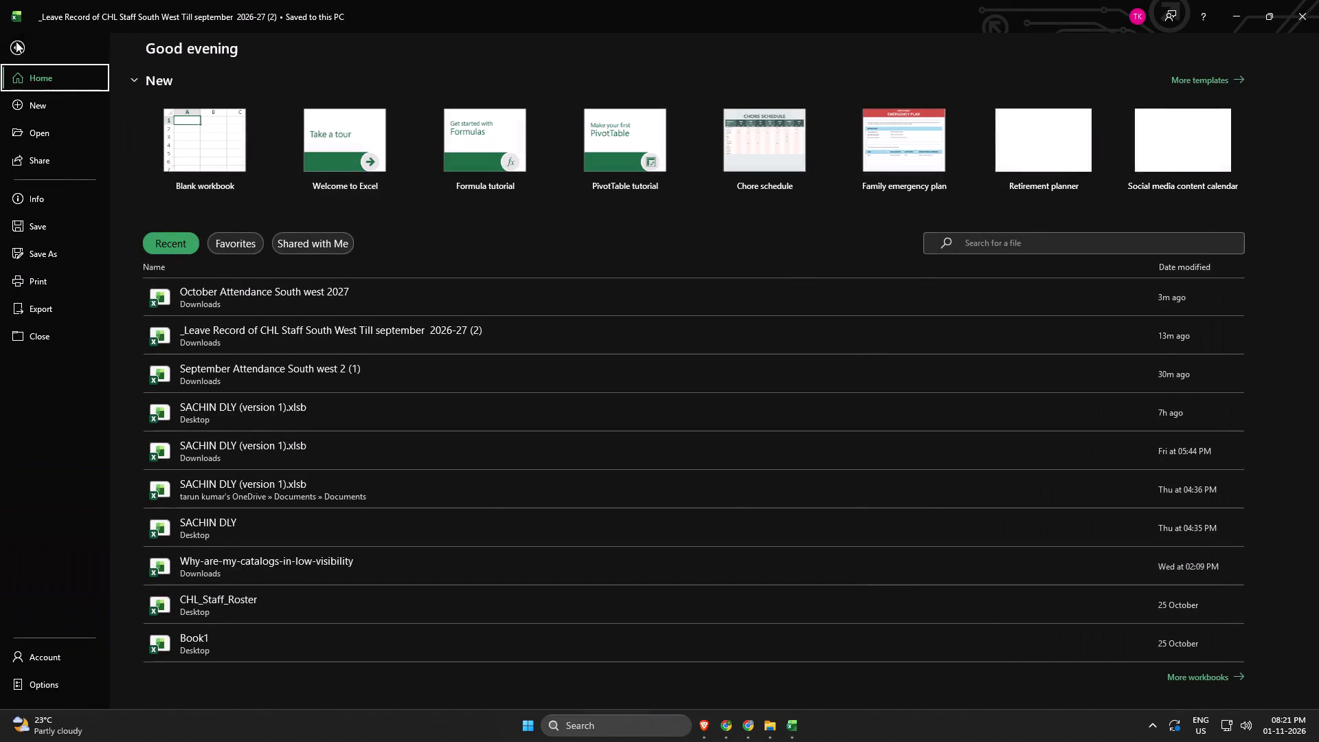
click(41, 258)
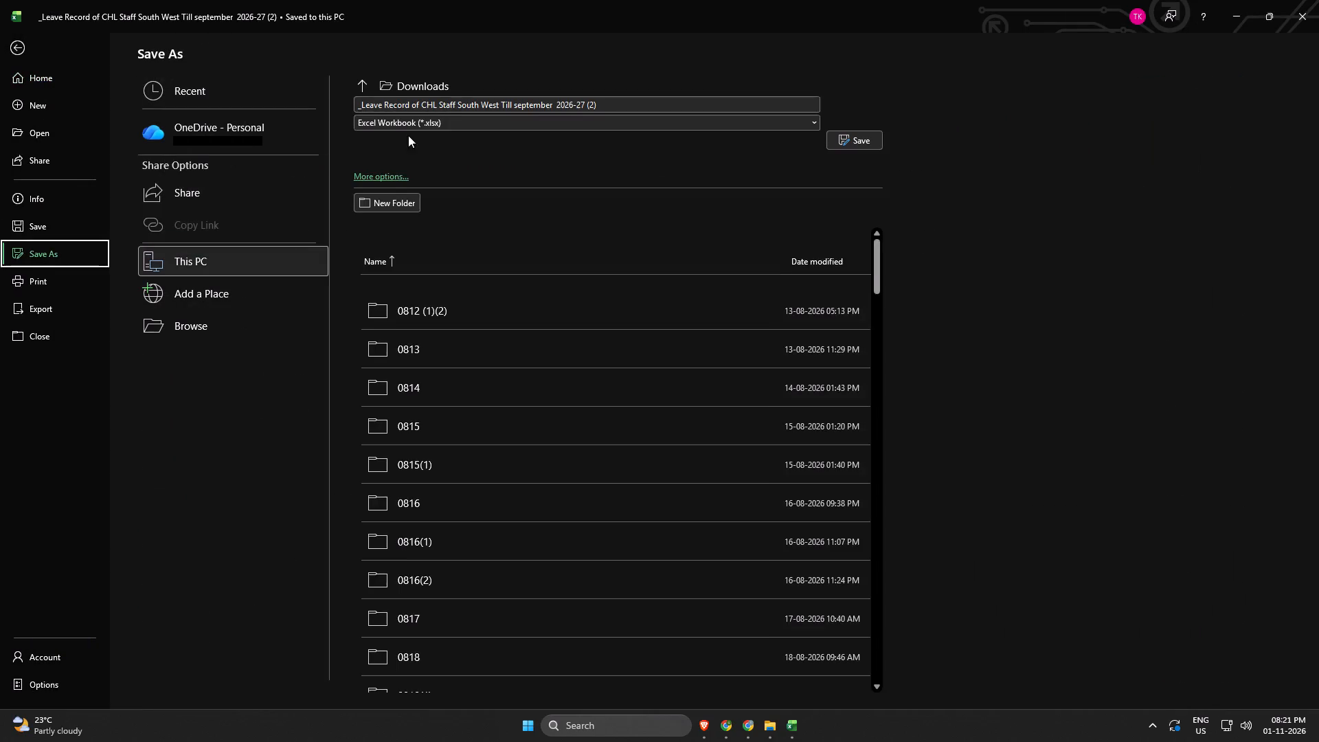
click(555, 102)
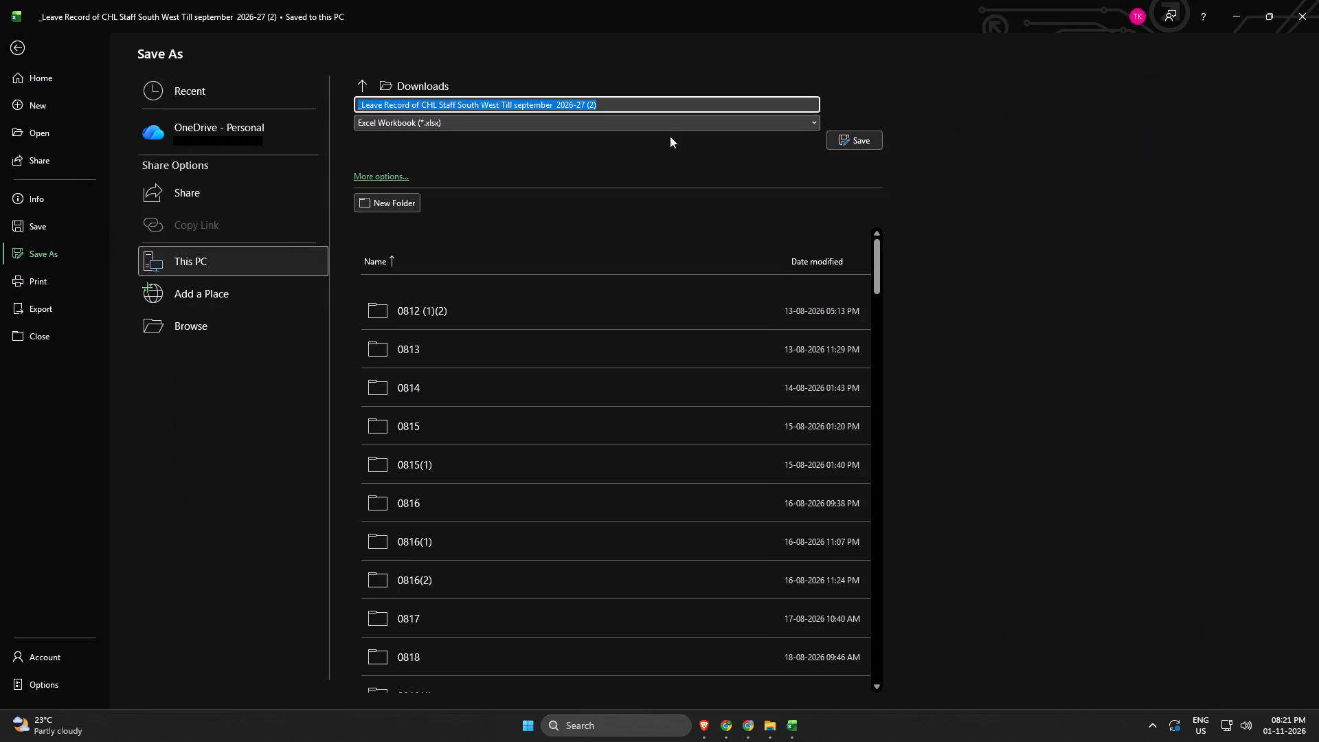
click(552, 104)
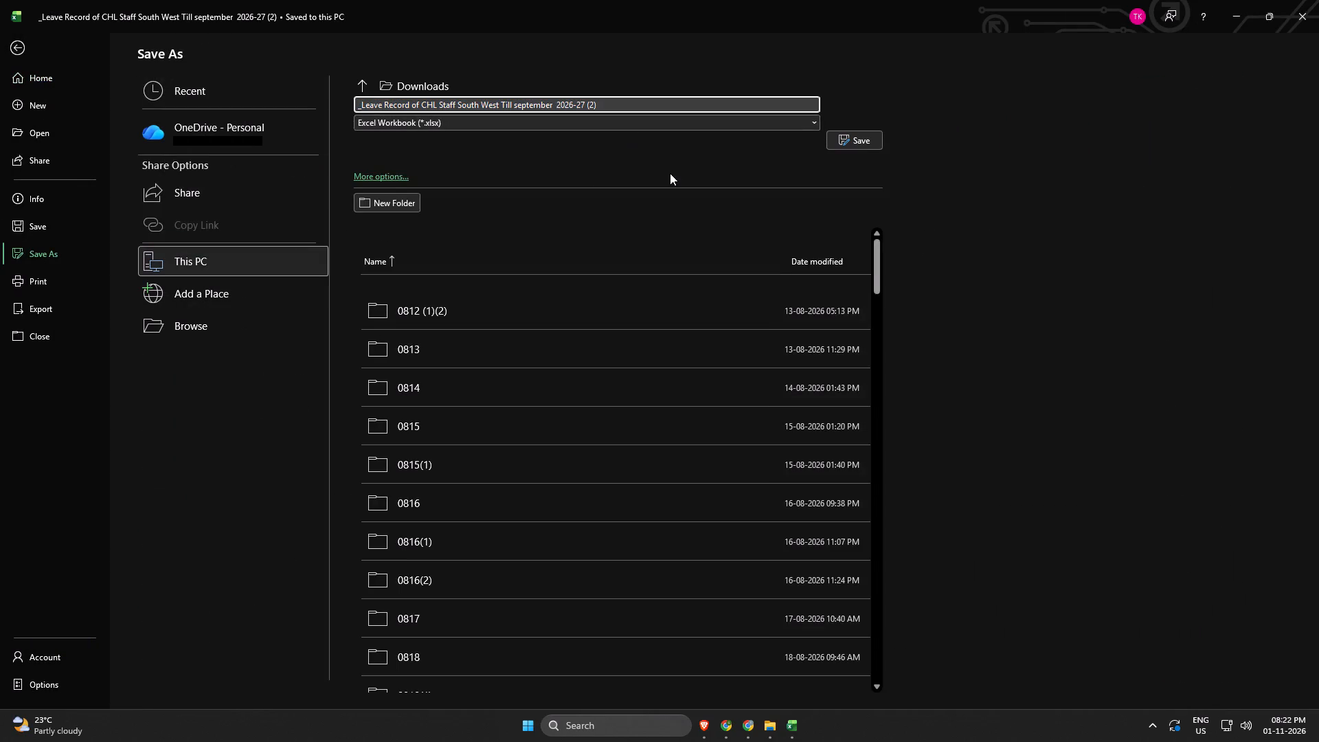
key(BackSpace)
key(BackSpace)
key(BackSpace)
key(BackSpace)
key(BackSpace)
key(BackSpace)
key(BackSpace)
key(BackSpace)
key(BackSpace)
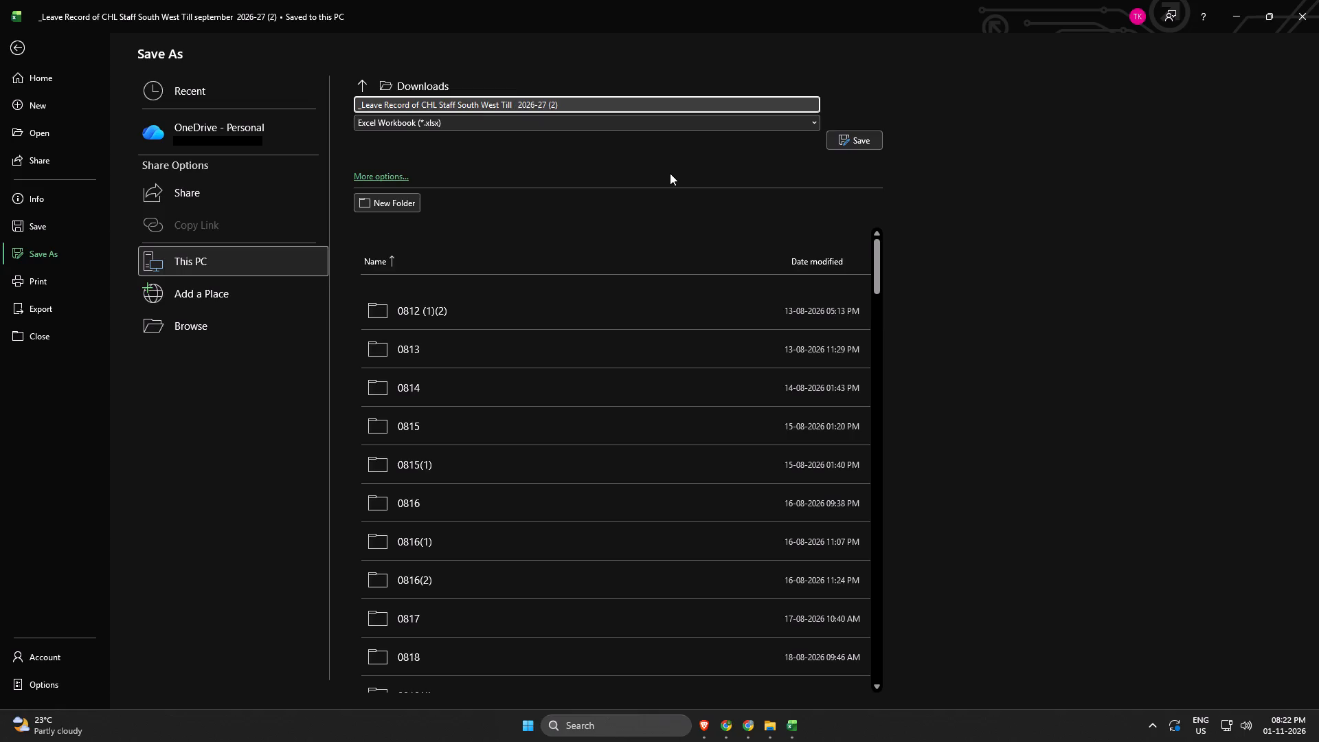
text(october)
click(631, 104)
key(BackSpace)
key(BackSpace)
key(BackSpace)
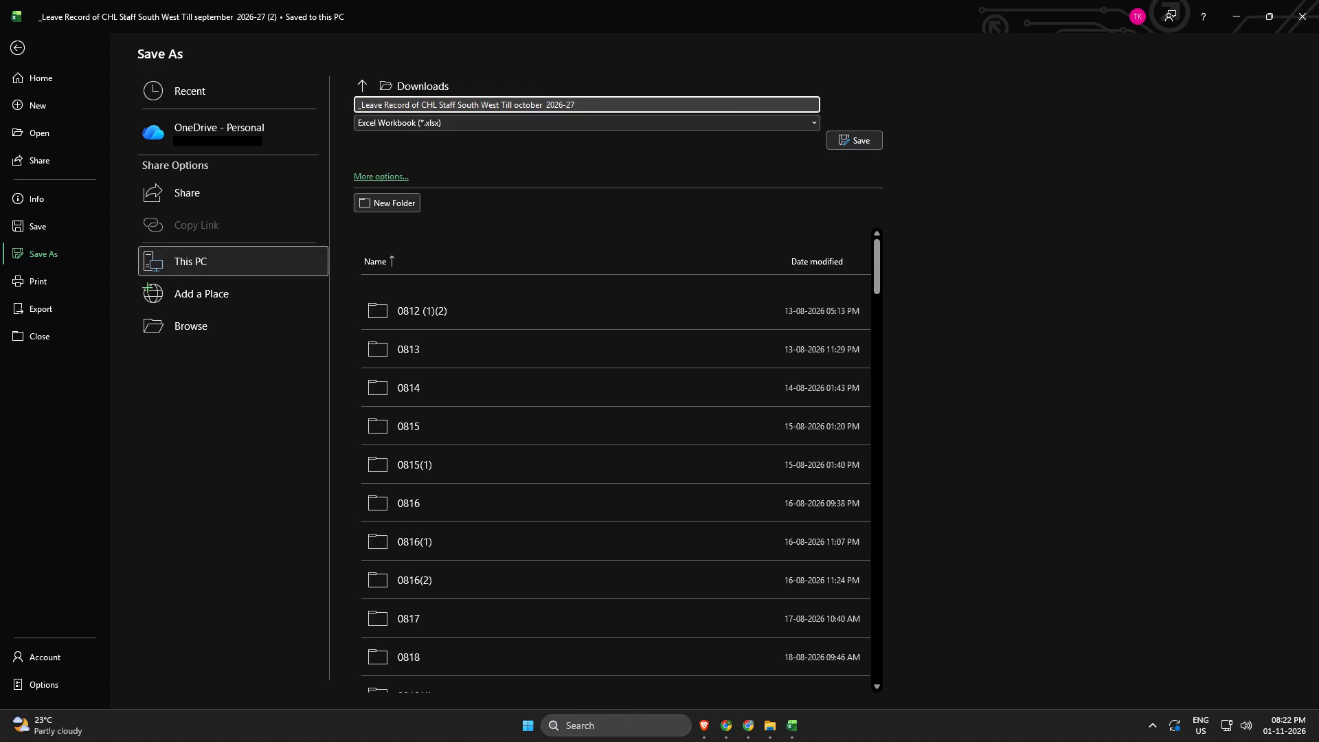
key(Return)
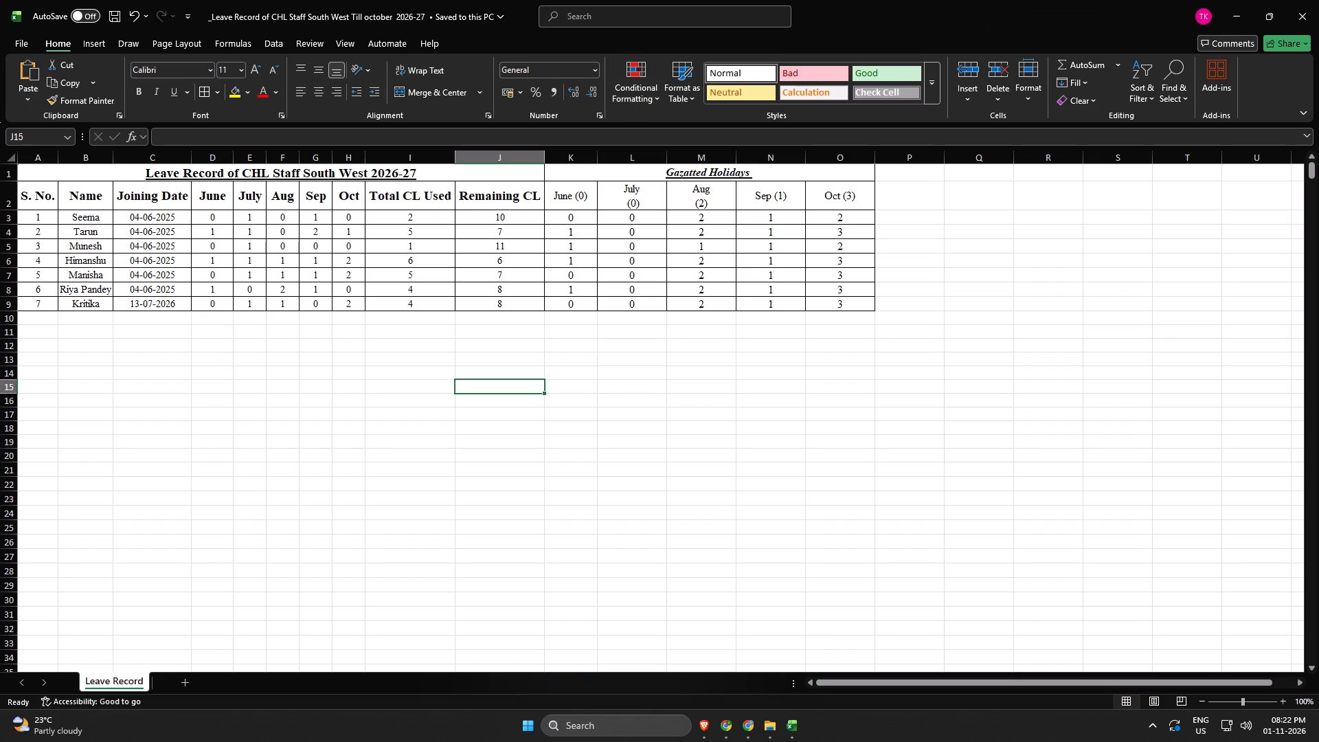
key(ctrl+s)
key(ctrl+s)
key(ctrl+s)
key(ctrl+s)
key(ctrl+s)
Change the June column heading in K2 of the Gazatted Holidays block to "June (1)".
click(581, 232)
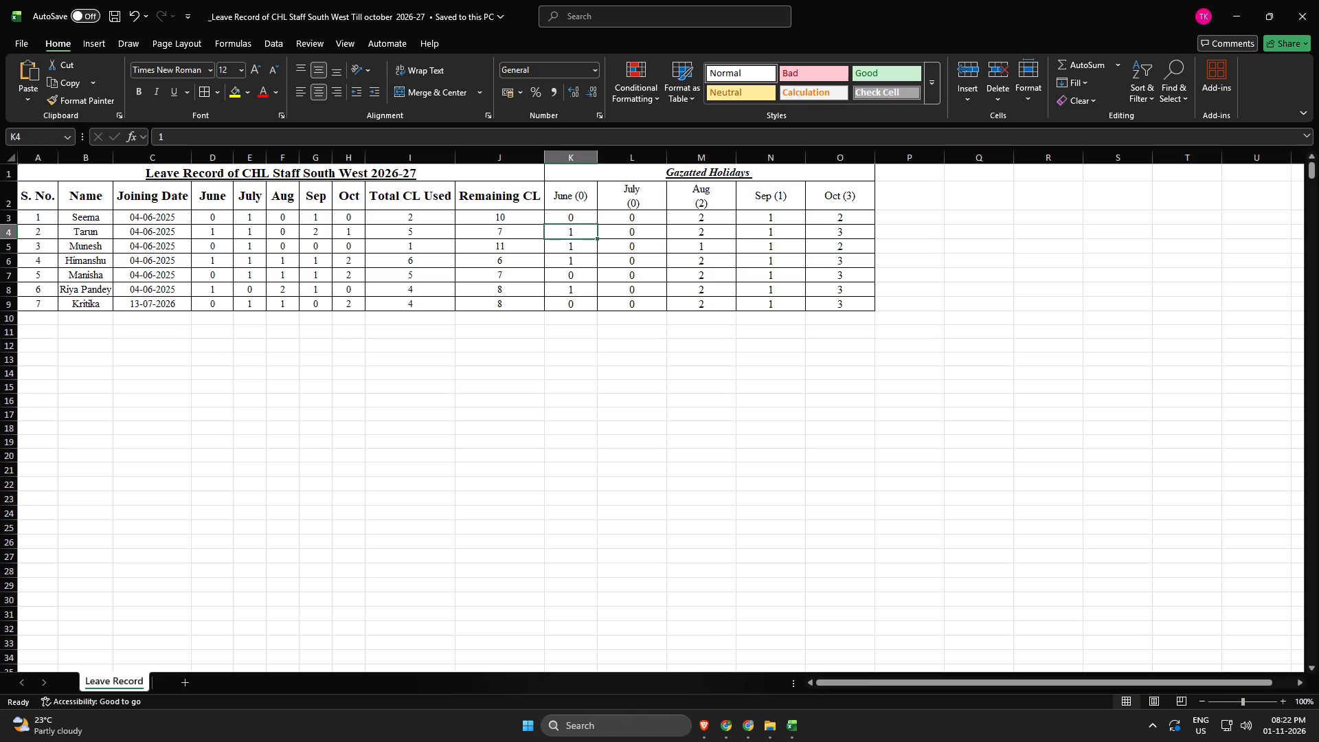
double_click(584, 197)
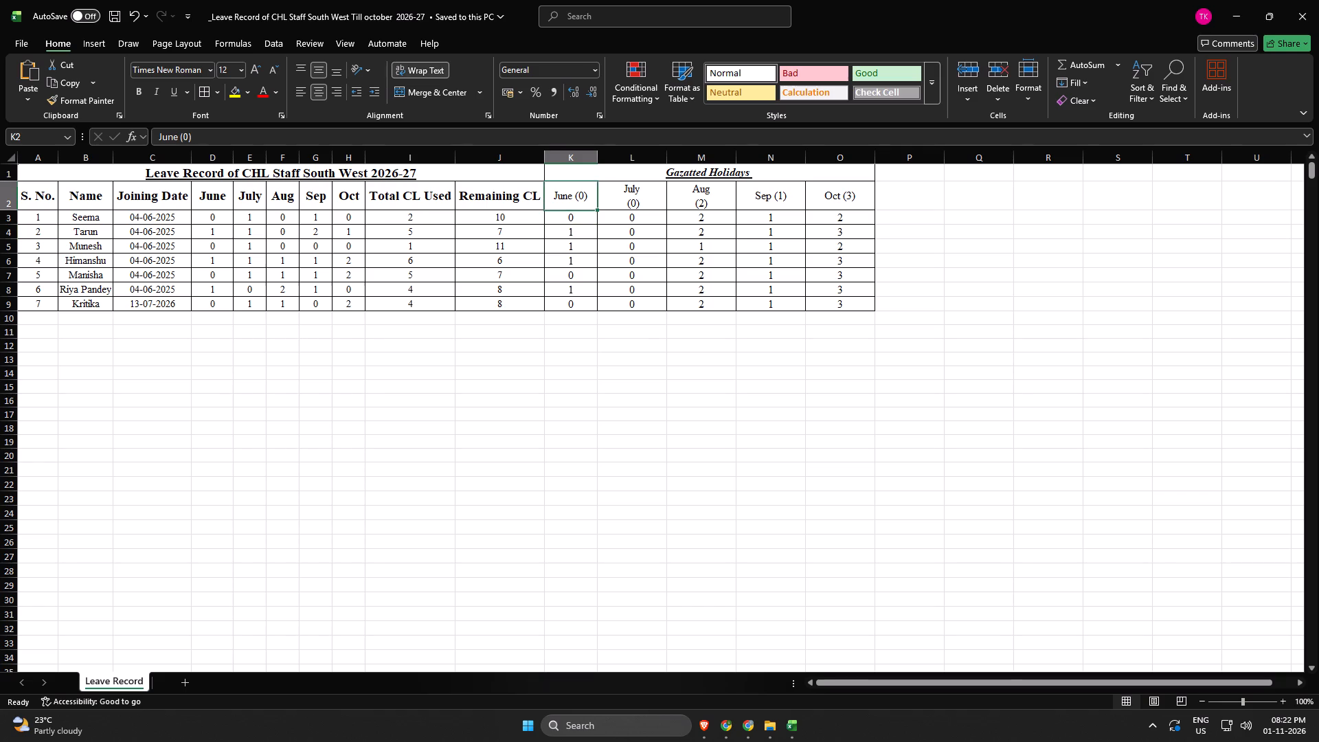
key(BackSpace)
key(1)
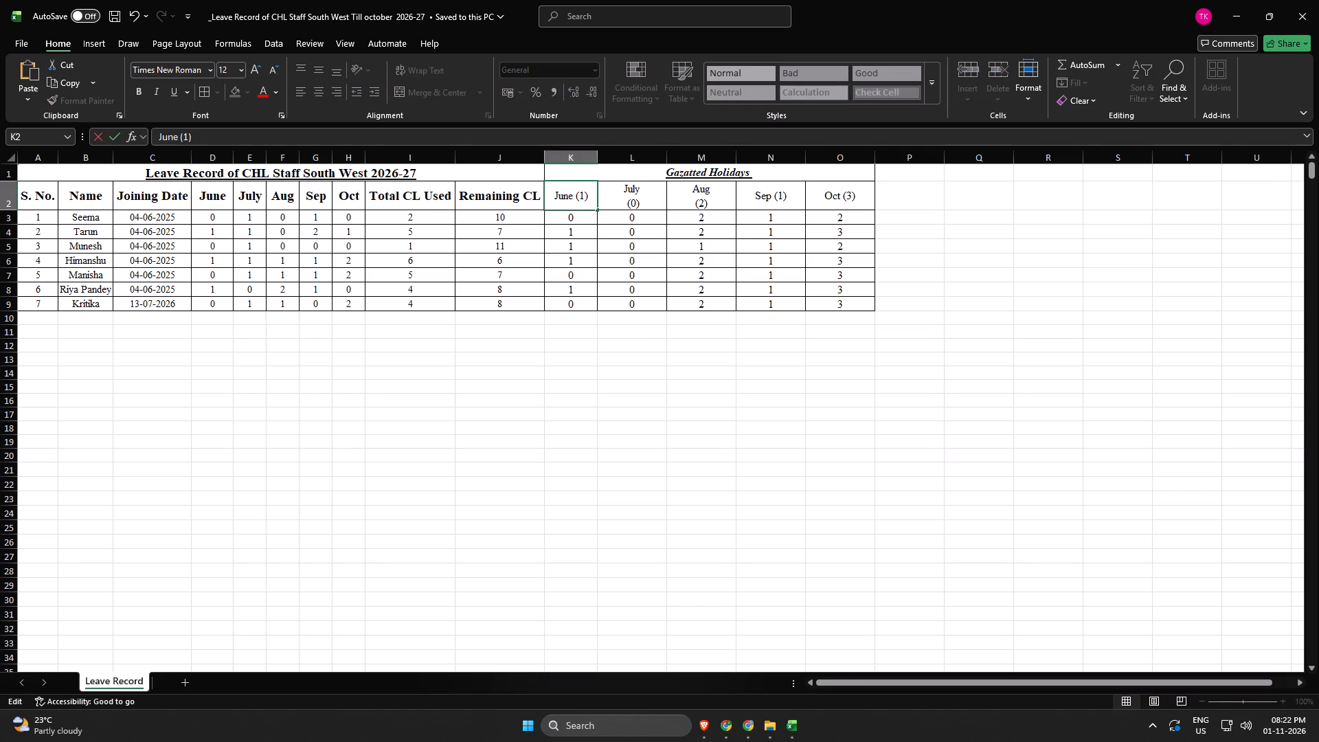
click(758, 443)
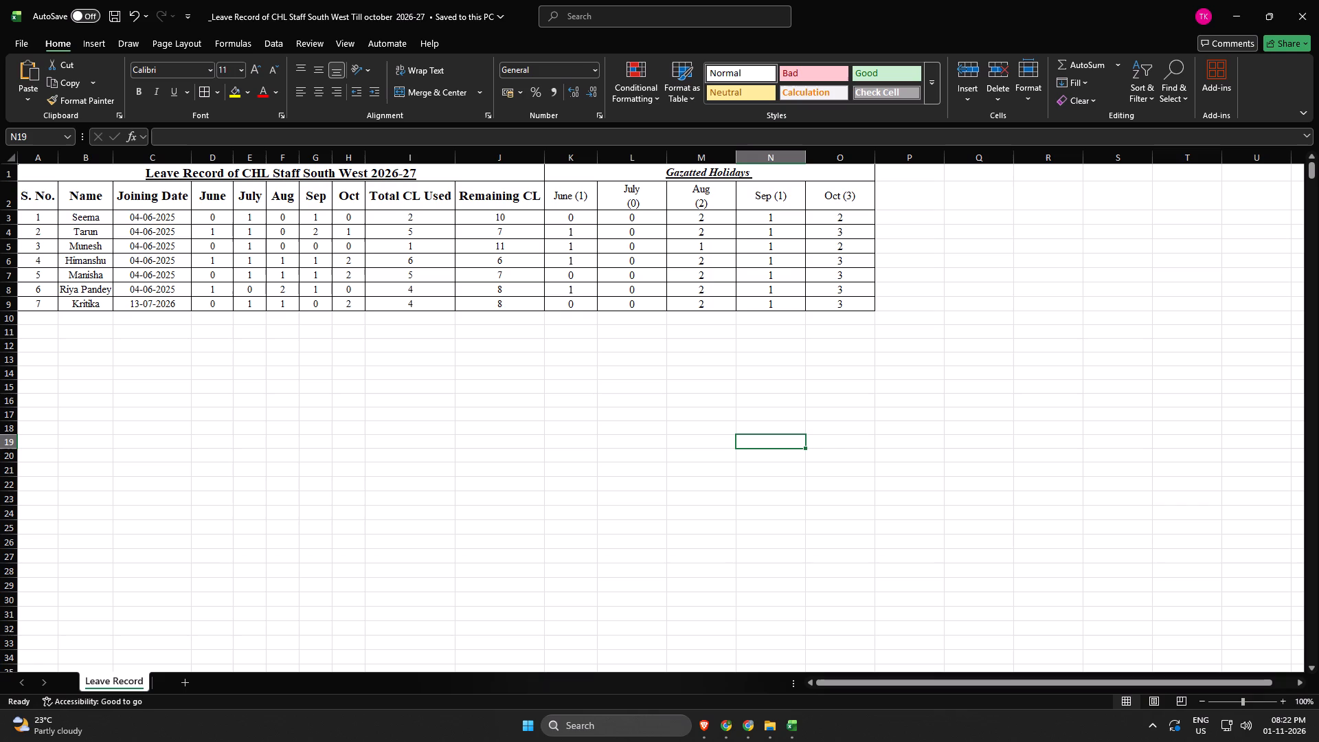
Save the October leave record workbook with the corrected June heading.
key(ctrl+s)
key(ctrl+s)
key(ctrl+s)
key(ctrl+s)
key(ctrl+s)
key(ctrl+s)
key(ctrl+s)
key(ctrl+s)
key(ctrl+s)
key(ctrl+s)
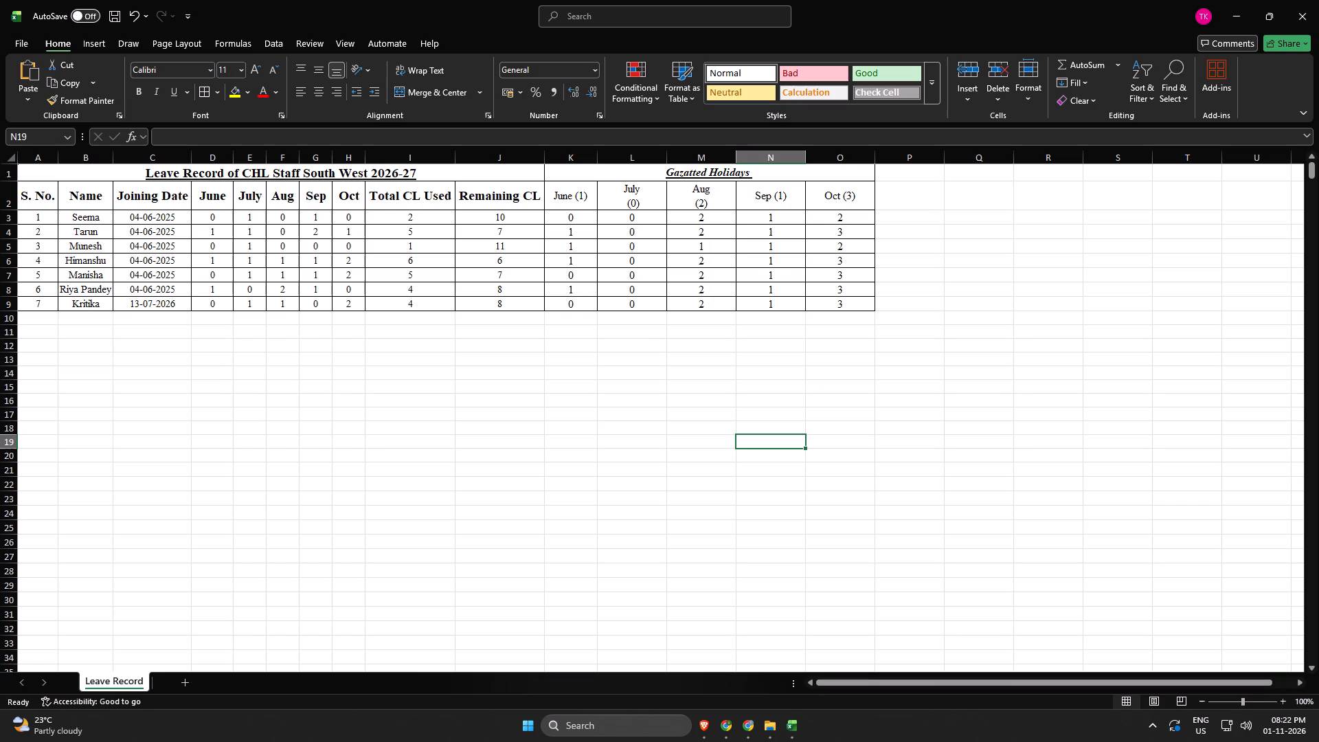